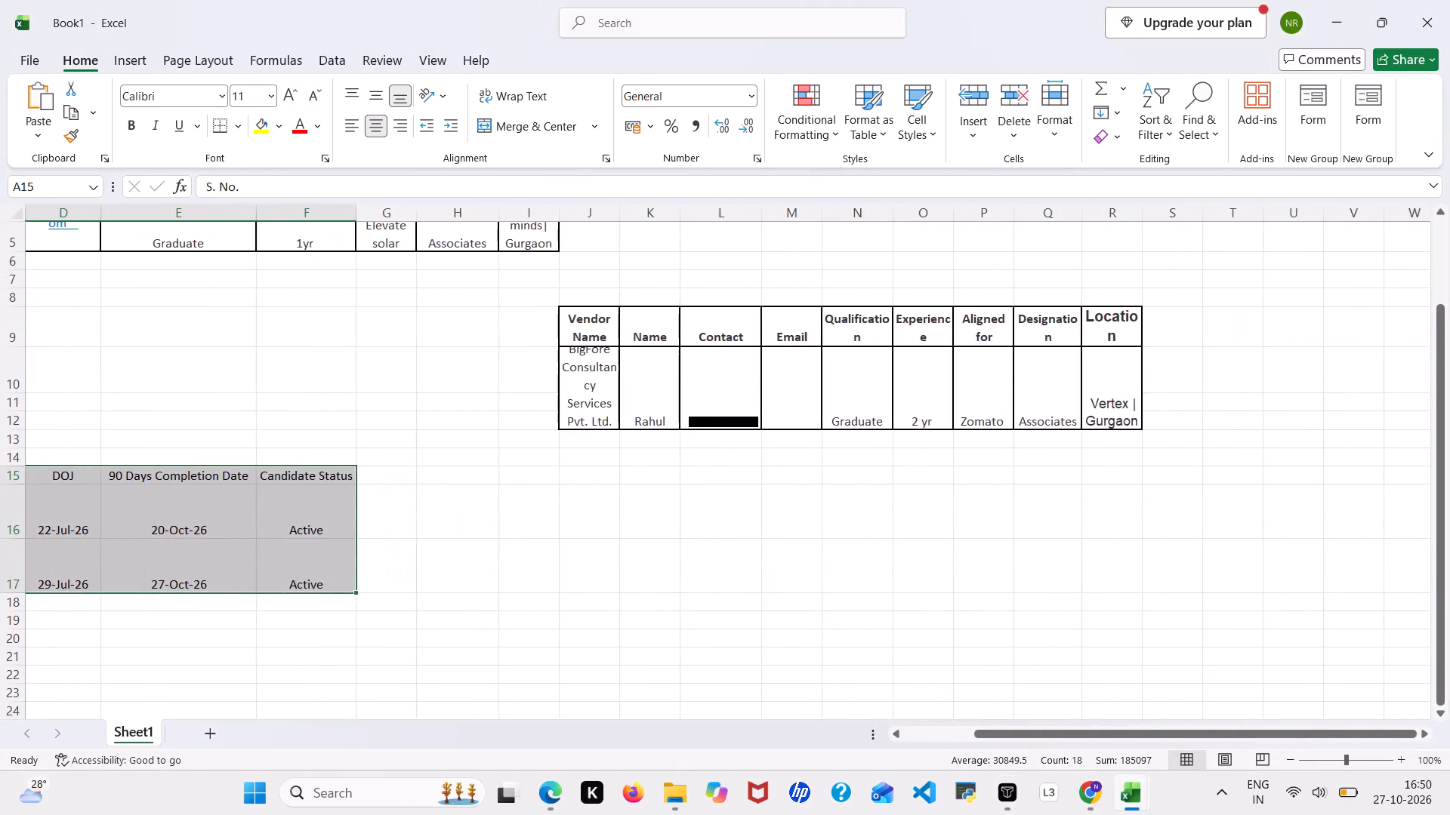
Paste the copied vendor candidate table into the sheet starting at cell K16.
scroll(1038, 450, "right", 3)
left_click(991, 524)
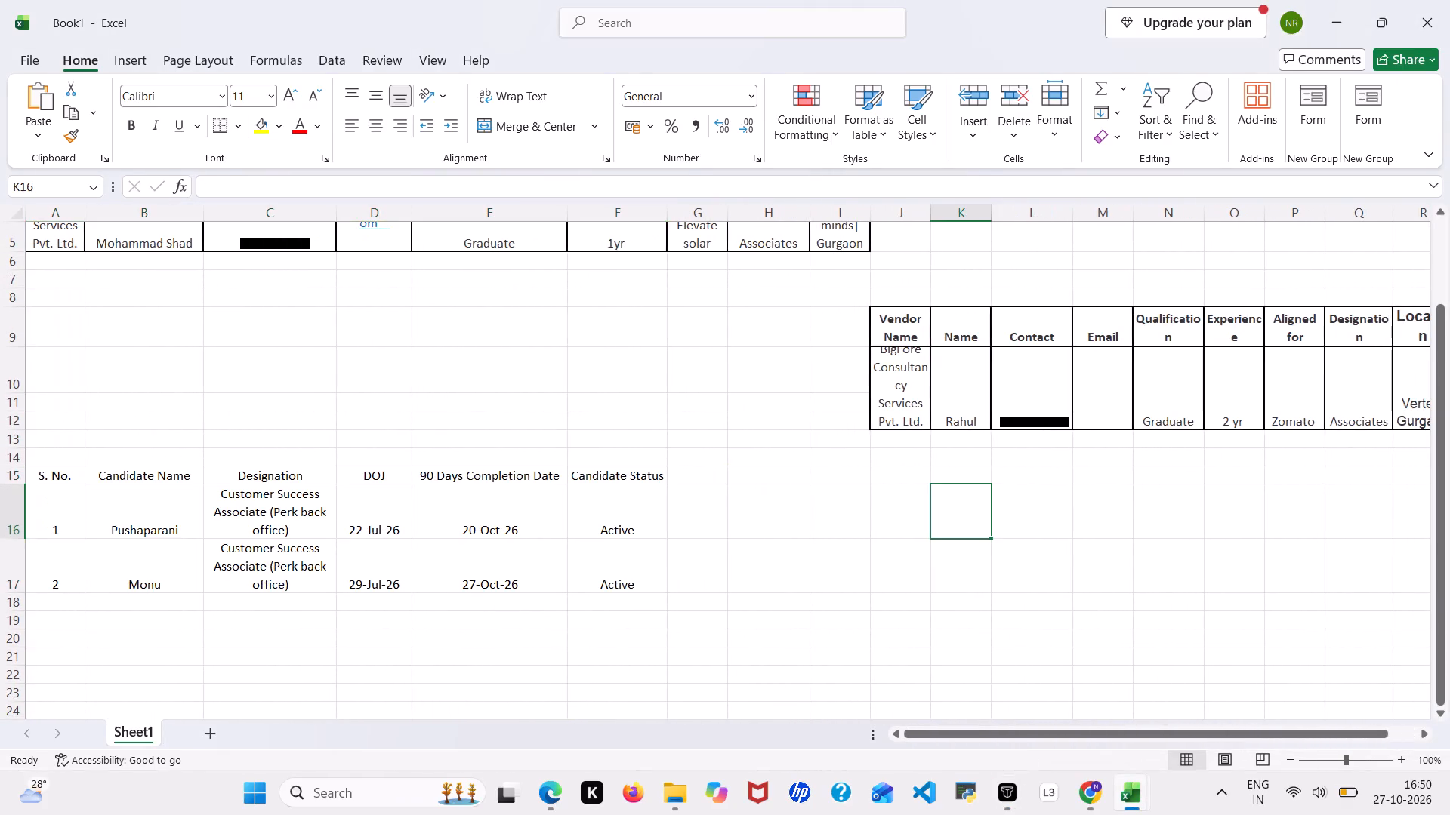
key("ctrl+v")
Widen columns R and O slightly so the Location and Experience headers of the upper vendor table fit on one line.
scroll(1092, 546, "left", 1)
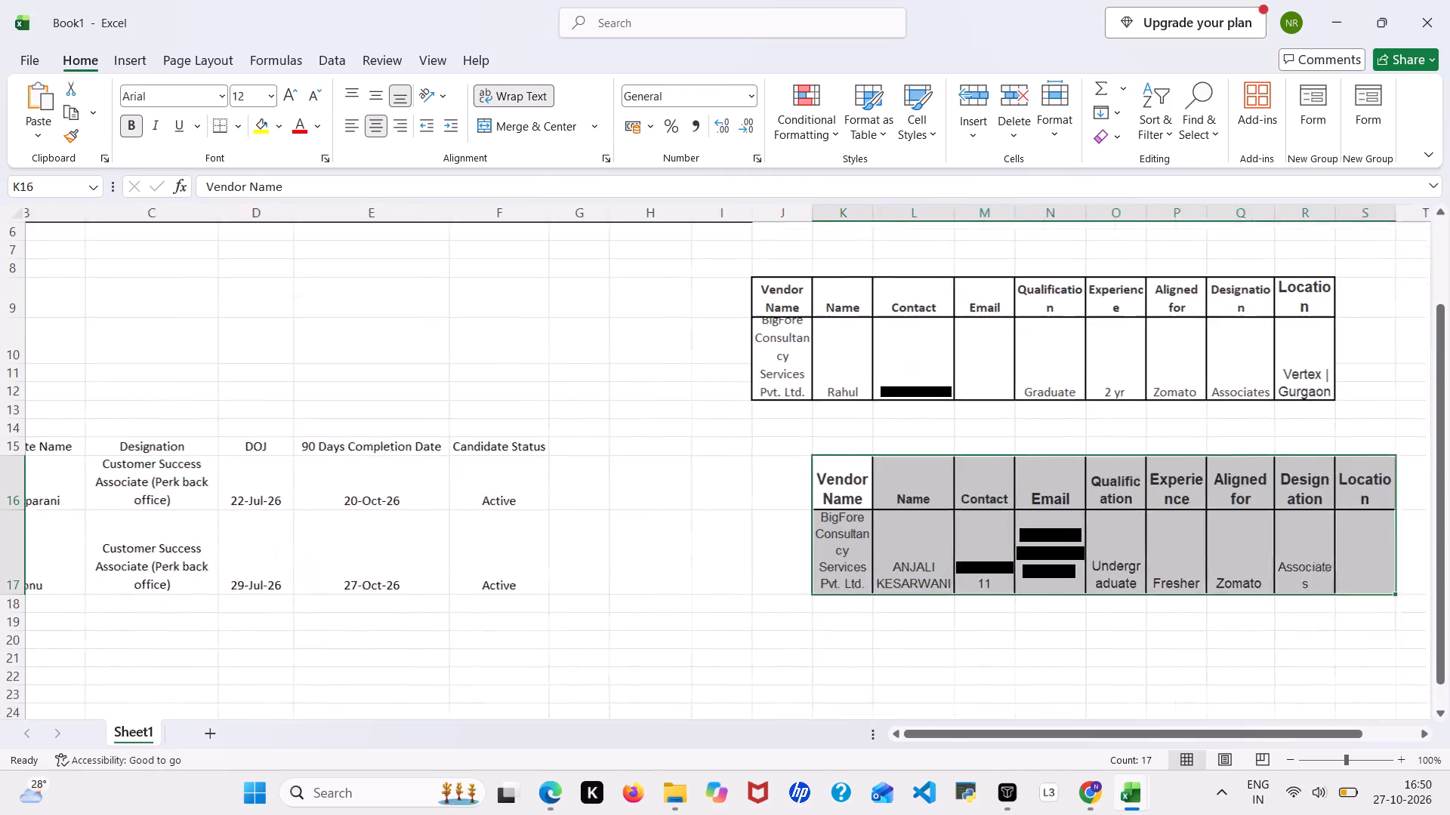
scroll(1092, 546, "left", 1)
left_click(1218, 635)
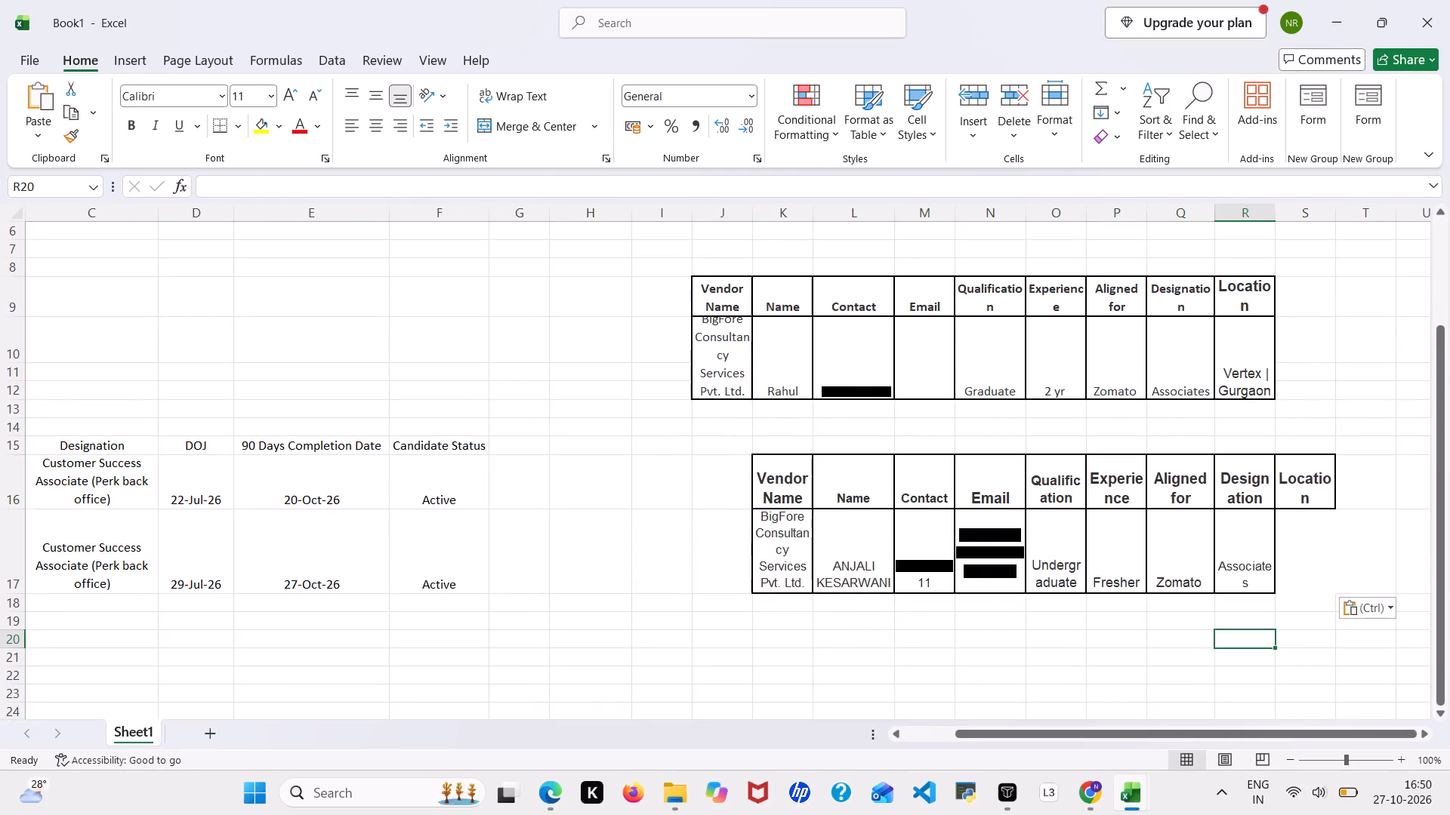
left_click_drag(1276, 211, 1294, 211)
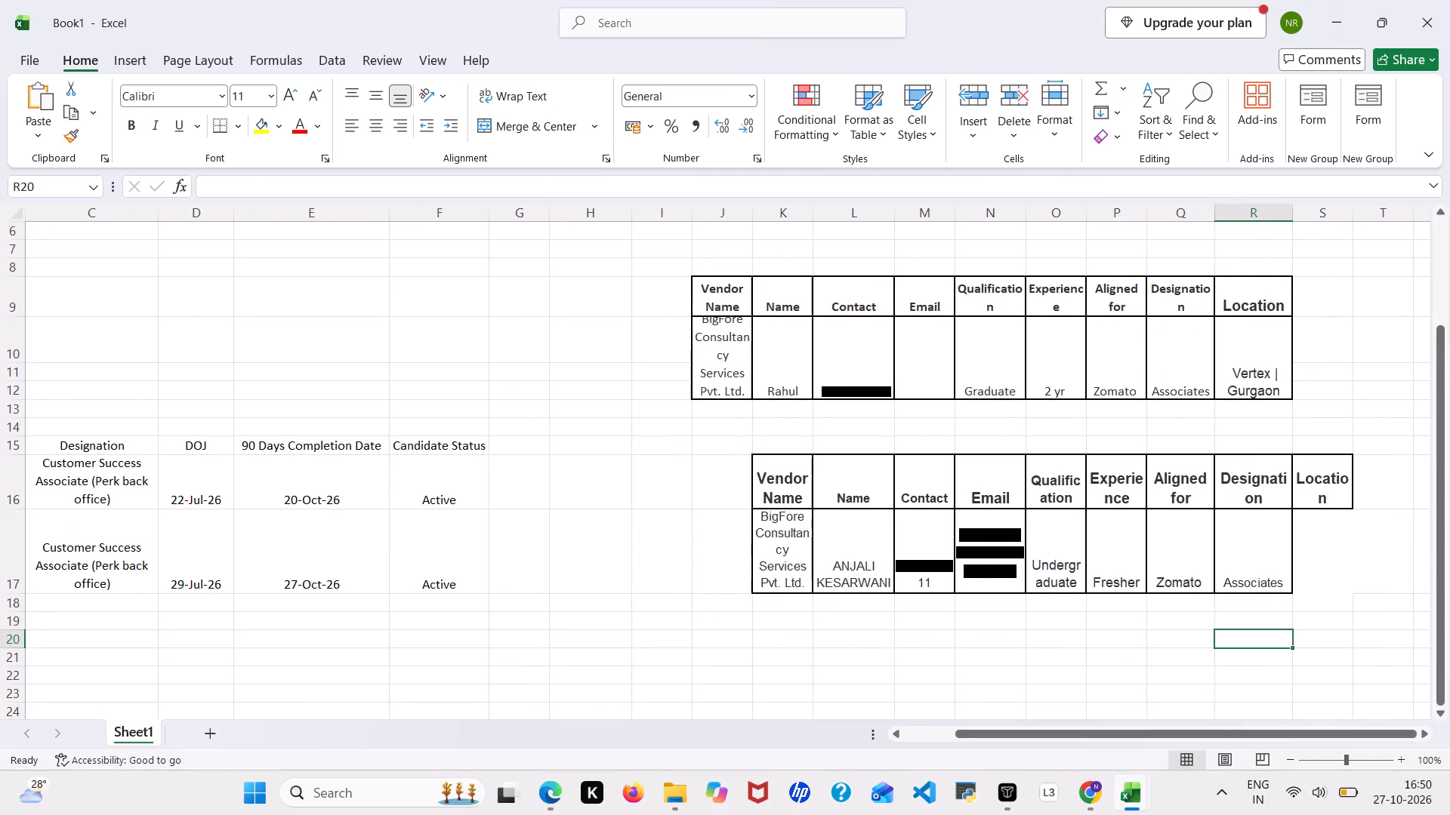
left_click_drag(1084, 211, 1091, 212)
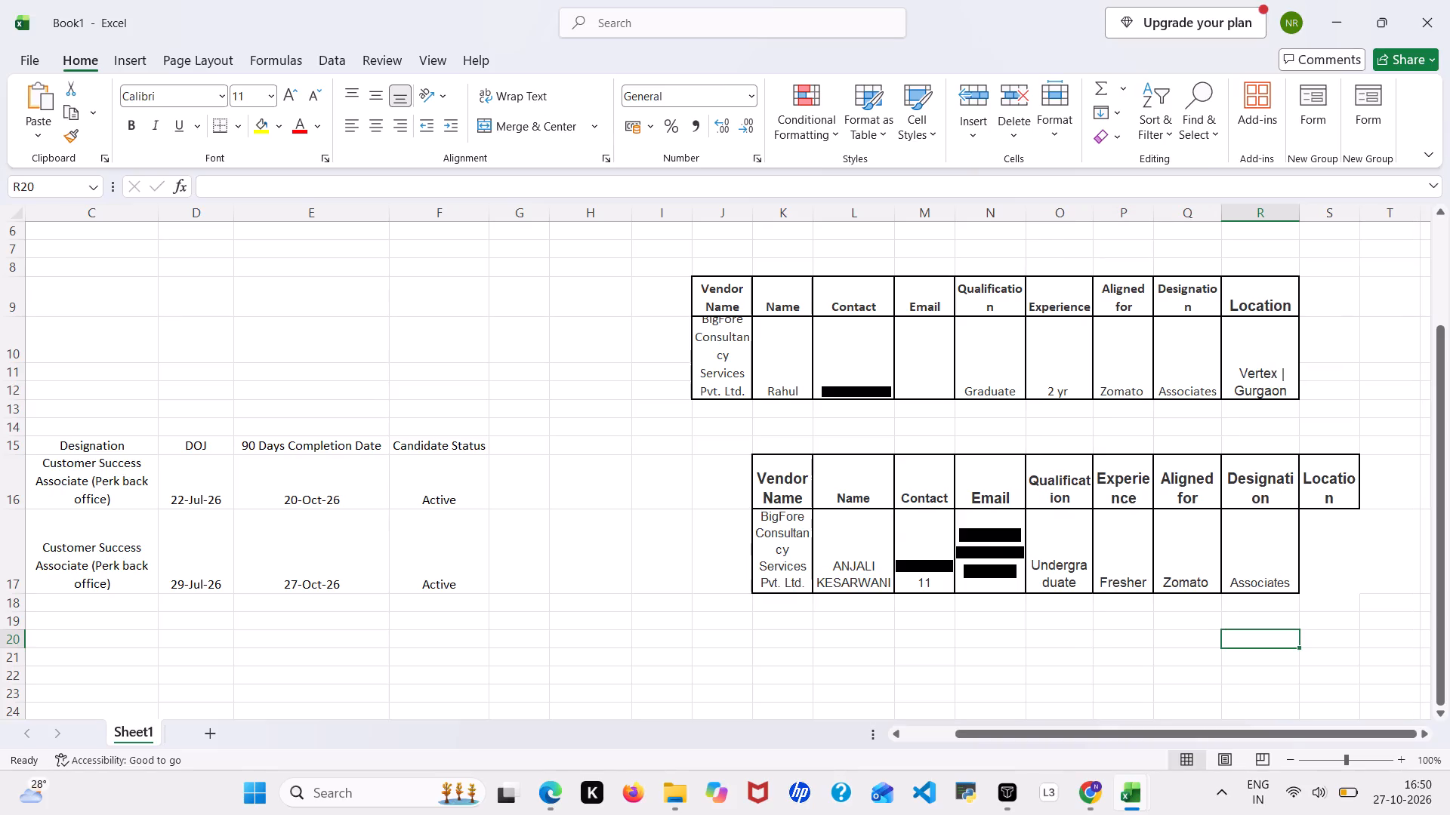
Replace the candidate's qualification in cell O17 with UG.
double_click(1081, 581)
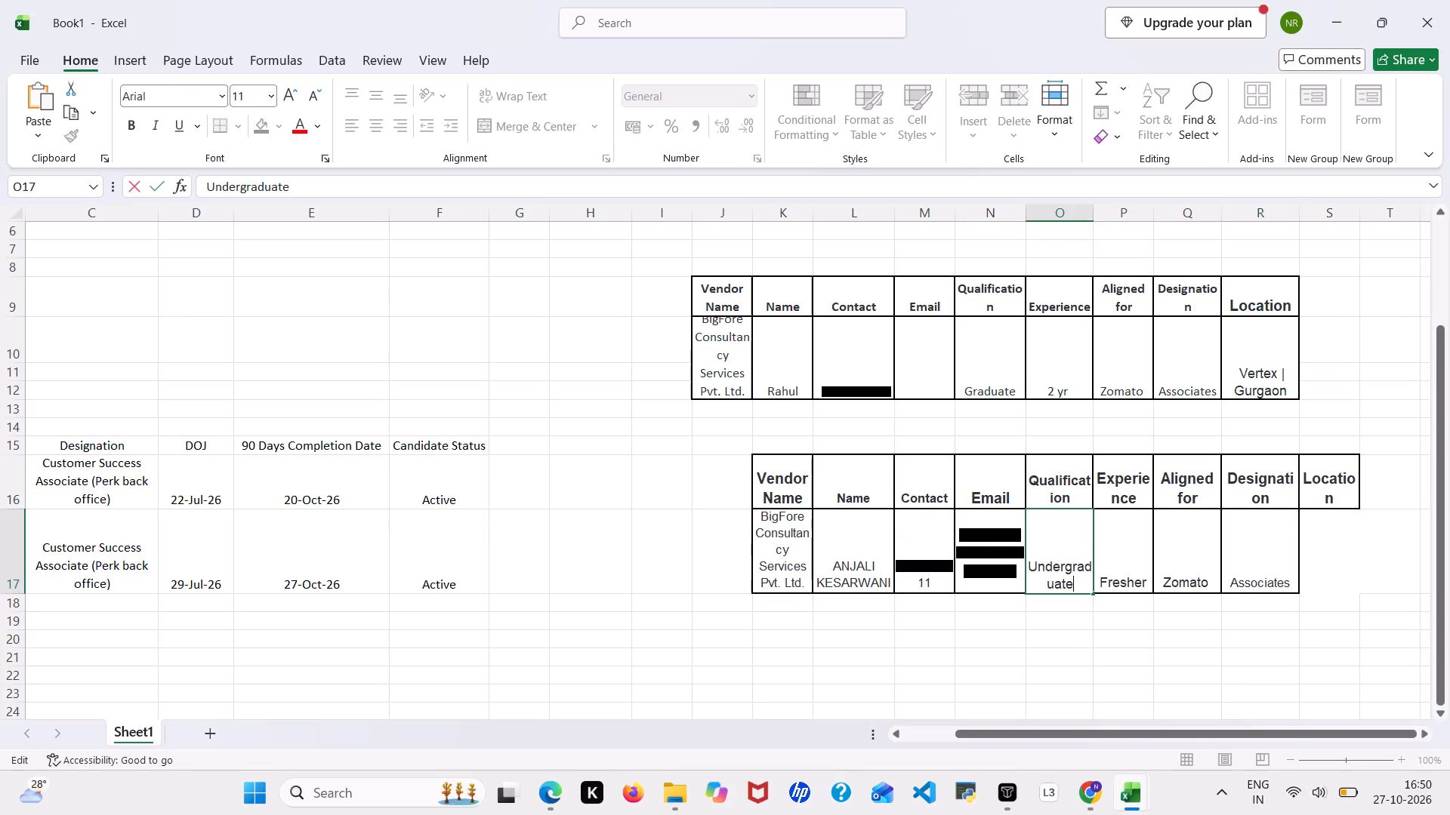
left_click(1081, 581)
left_click_drag(1081, 581, 1043, 579)
key("Delete")
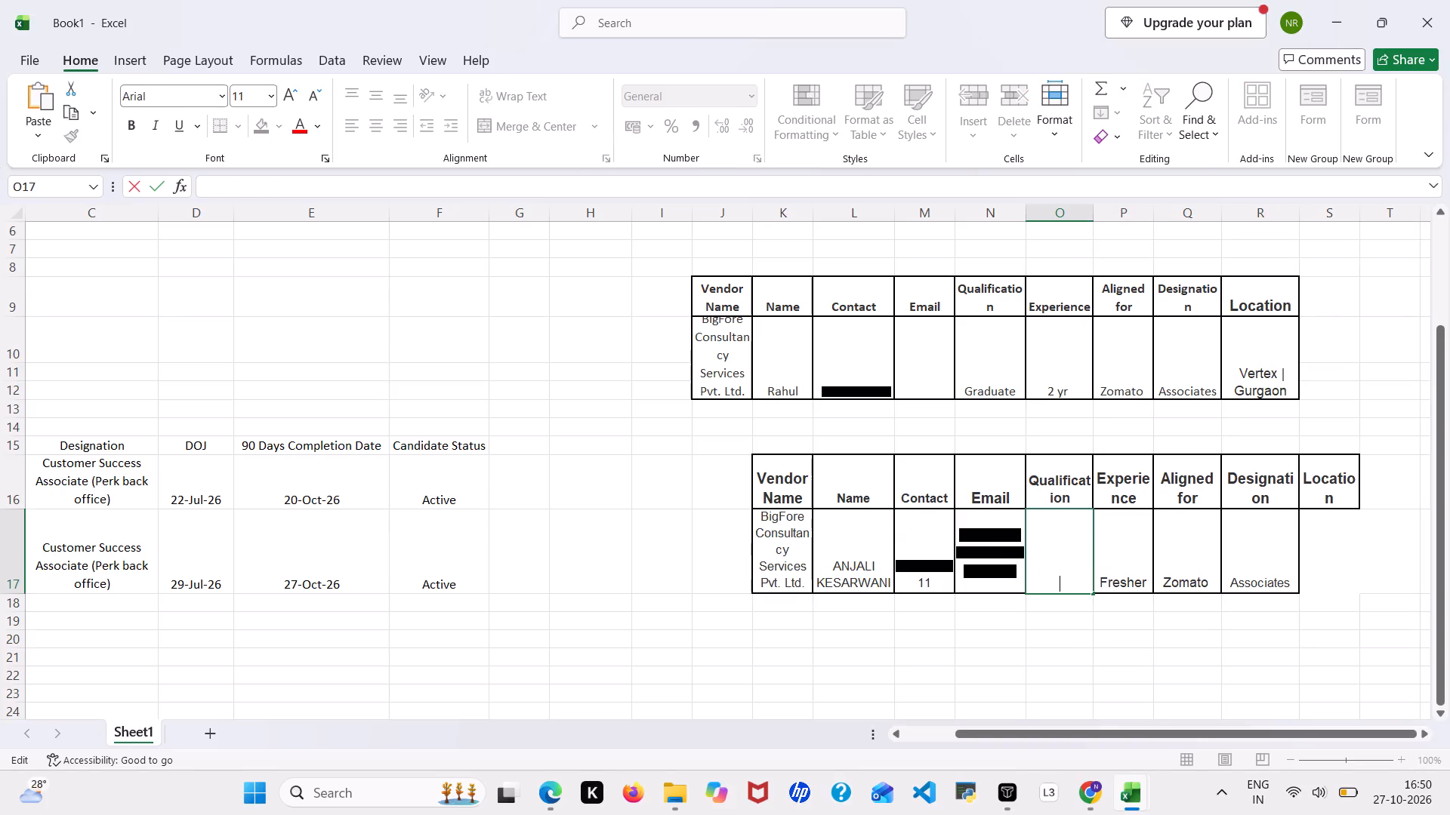
type("UG")
left_click(1228, 643)
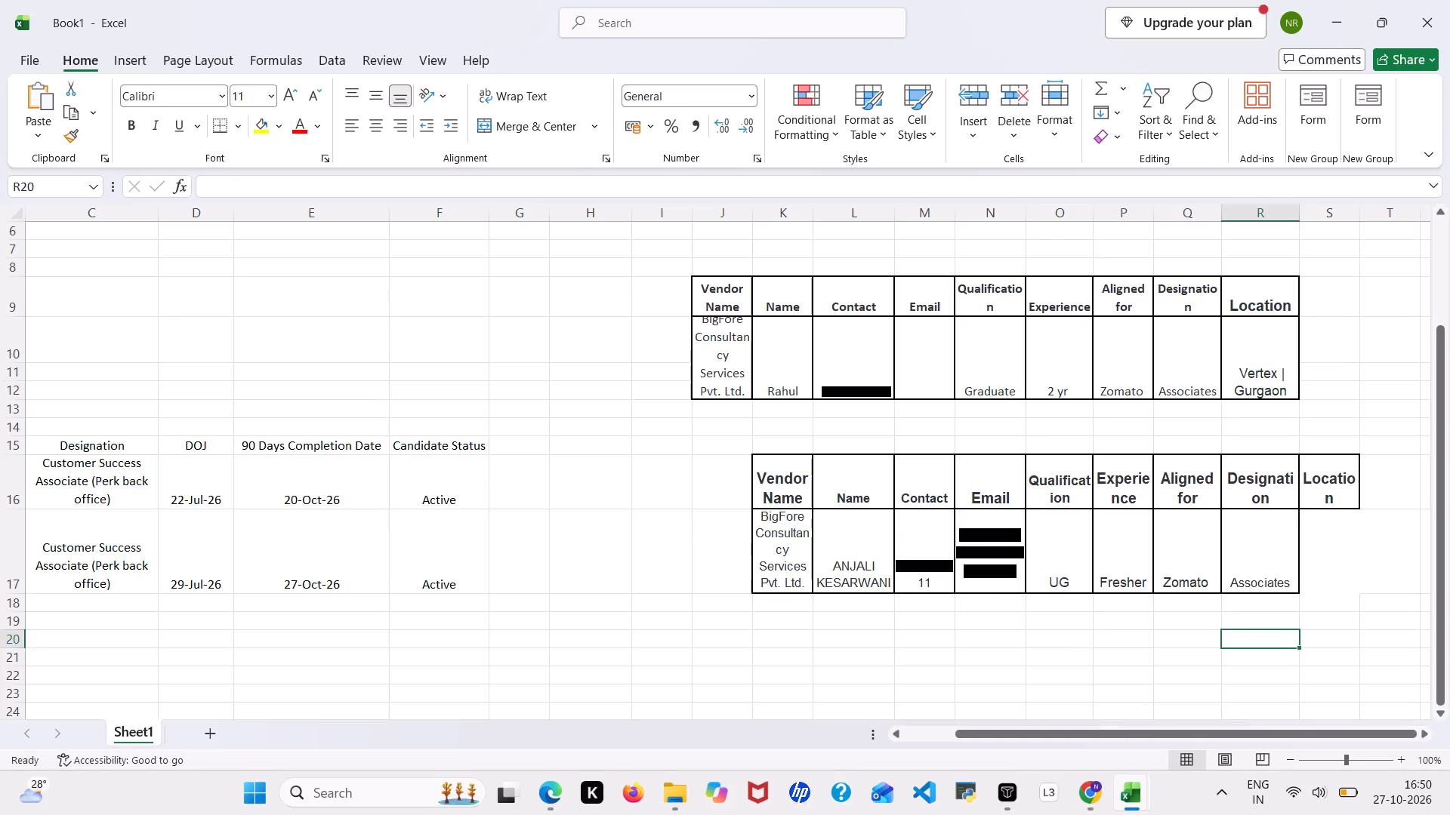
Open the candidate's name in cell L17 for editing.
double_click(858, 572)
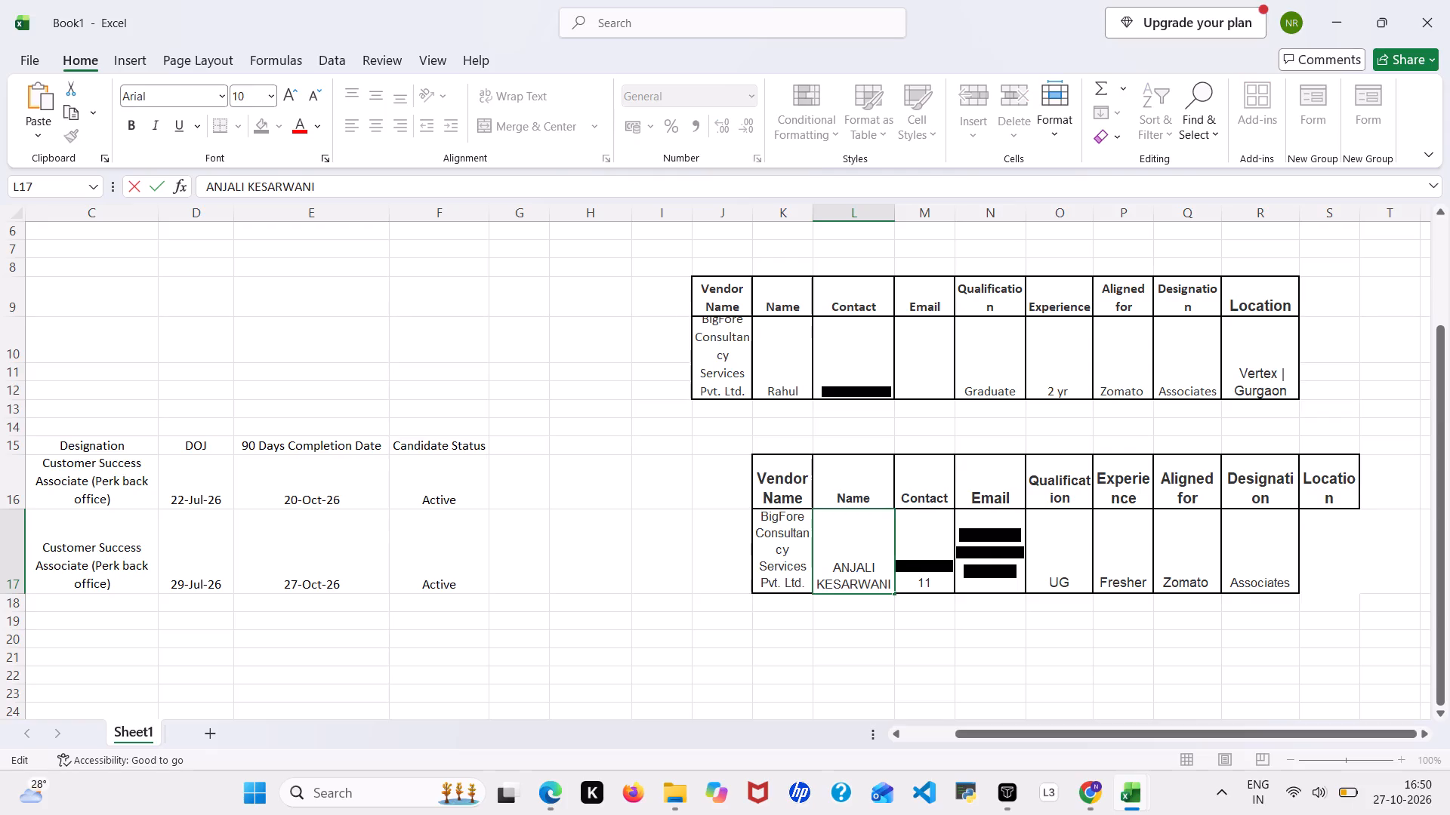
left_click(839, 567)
Widen column K slightly and copy the pasted candidate table from Vendor Name through Designation, range K16:R17.
left_click_drag(1272, 580, 789, 502)
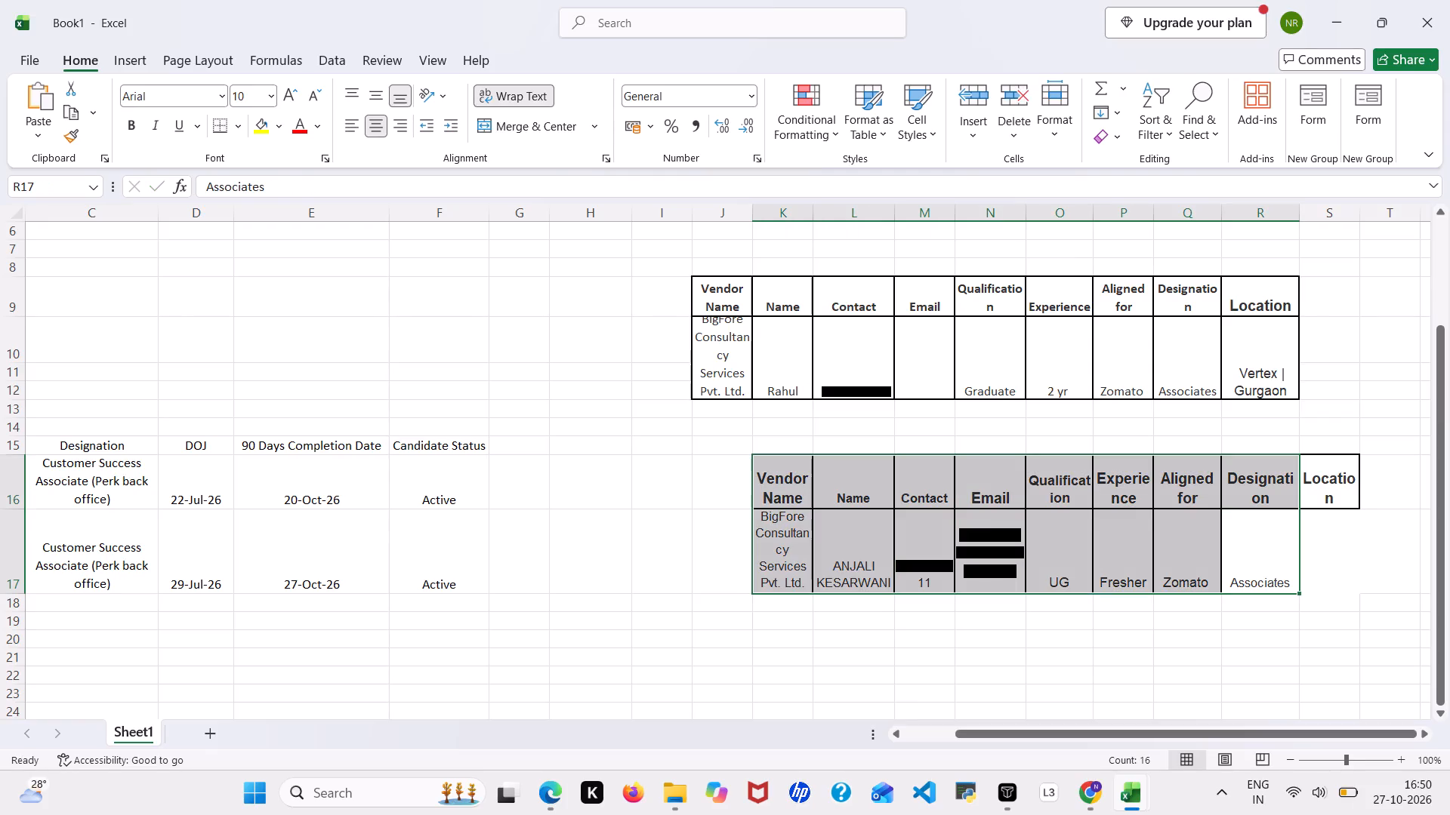
left_click_drag(813, 210, 828, 213)
key("ctrl+c")
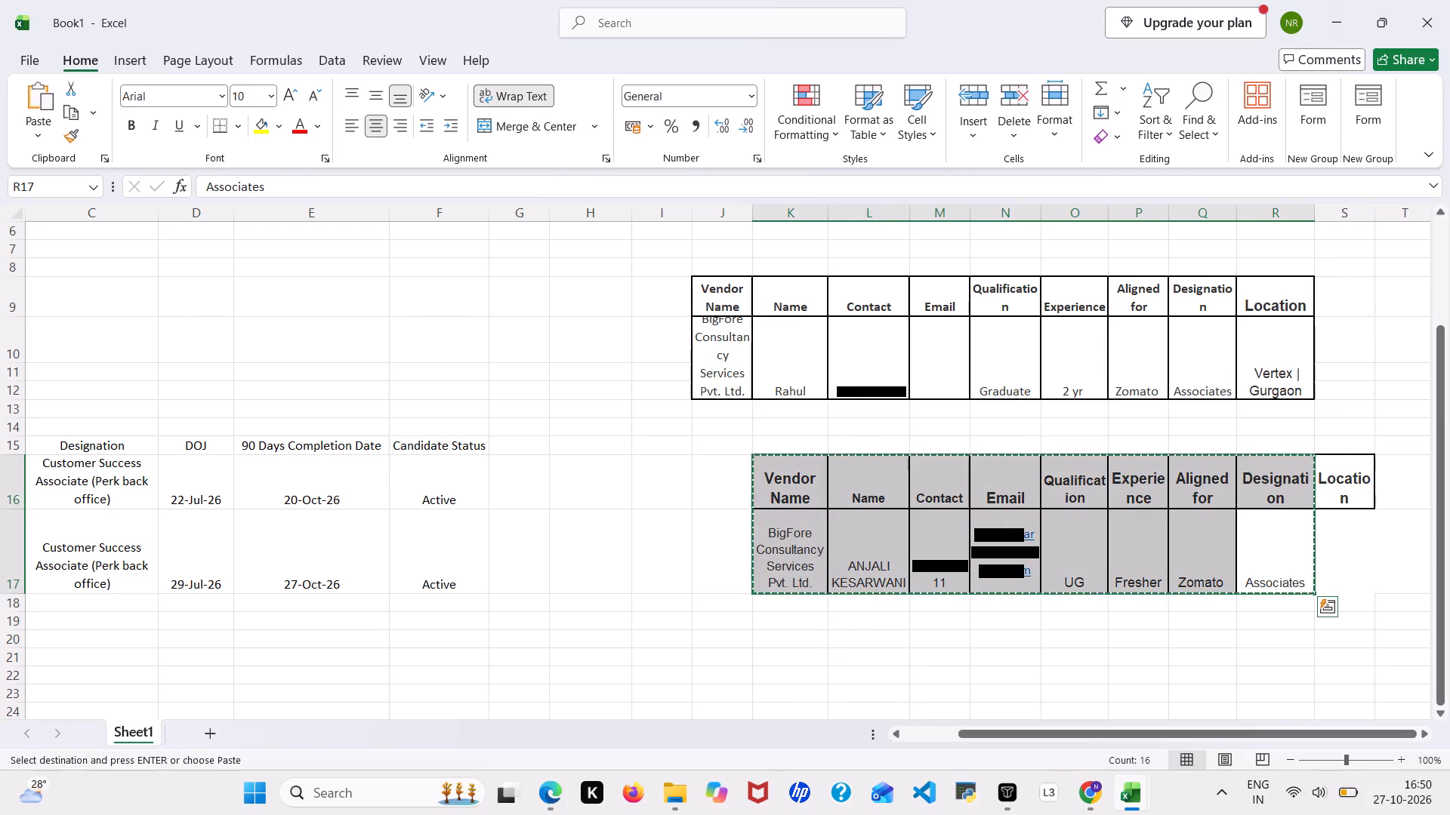
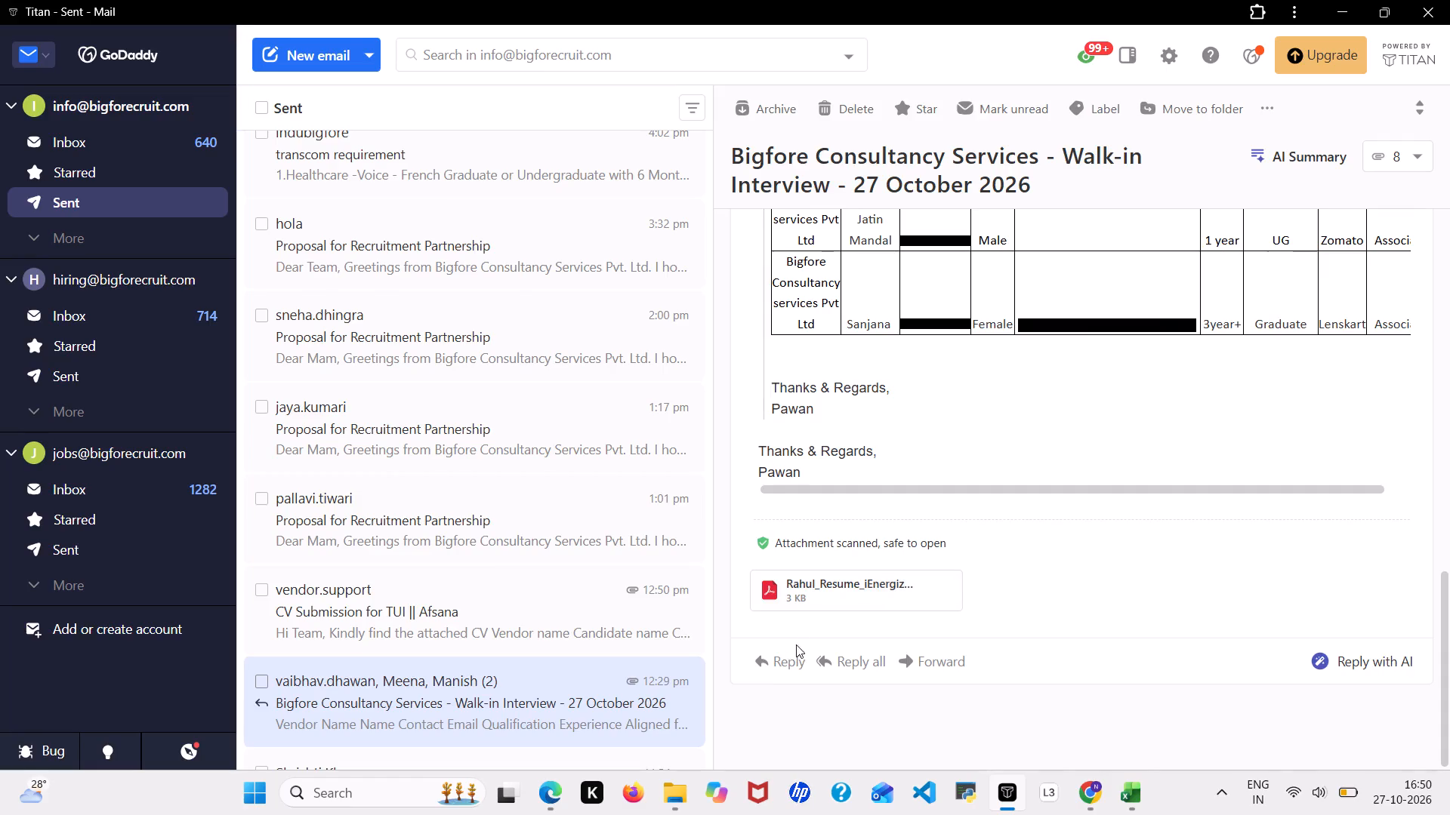
In Titan Mail, reply to the Walk-in Interview - 27 October 2026 email and paste the copied candidate table into the body.
left_click(776, 666)
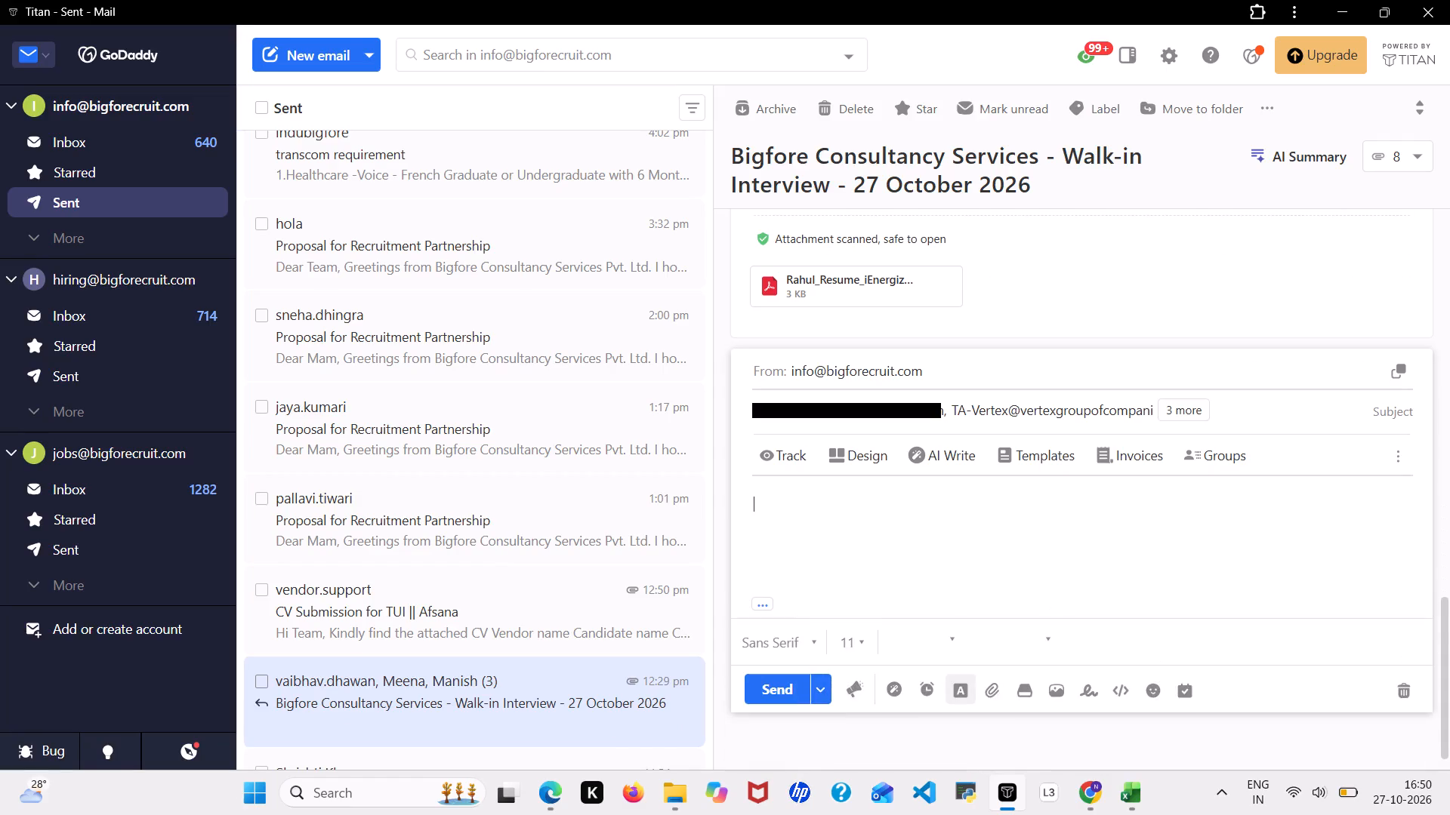
key("ctrl+v")
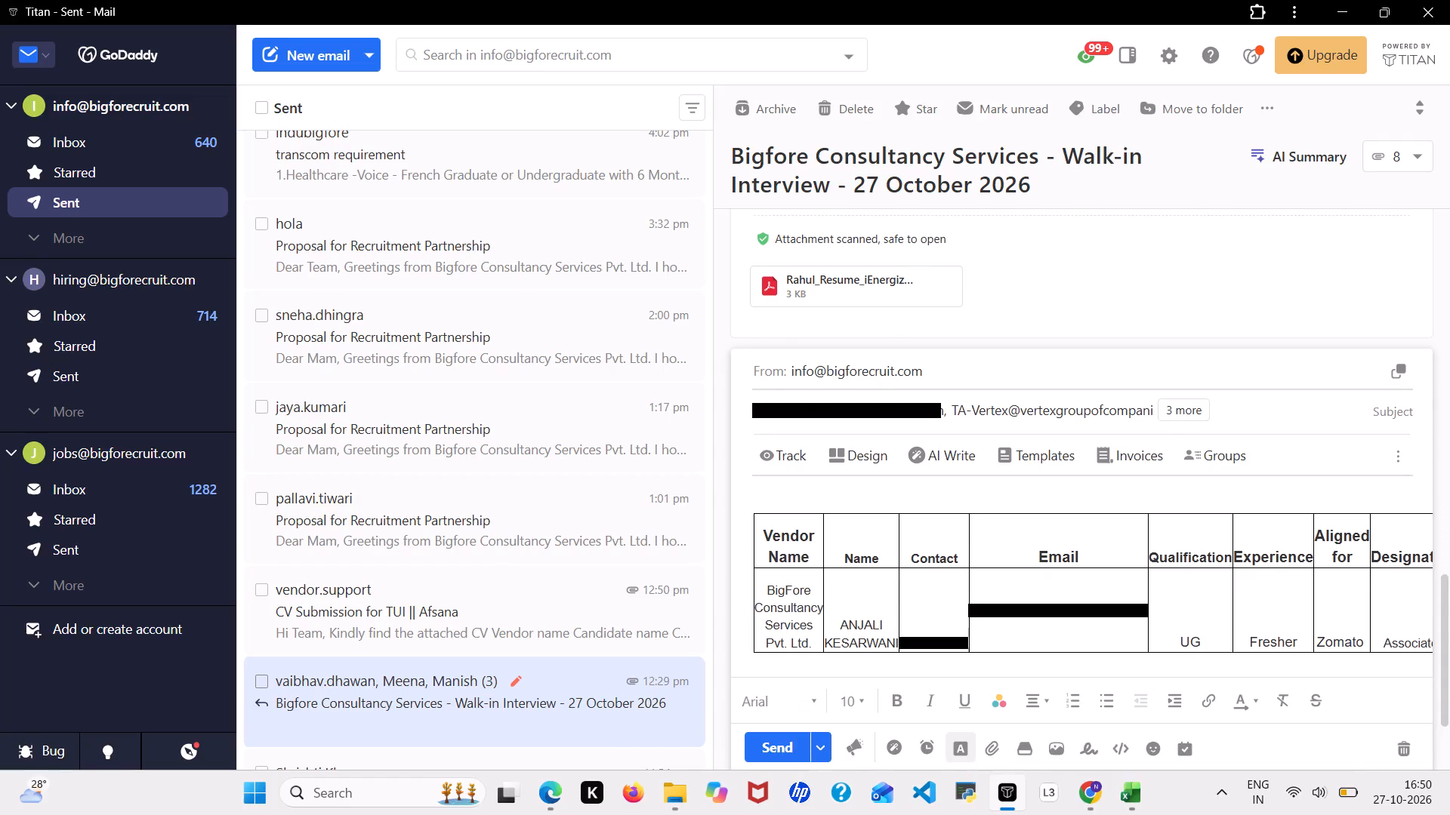
Copy the "Thanks & Regards" sign-off with the sender's name from the earlier message and paste it below the candidate table in the reply.
scroll(830, 531, "up", 1)
scroll(878, 295, "up", 1)
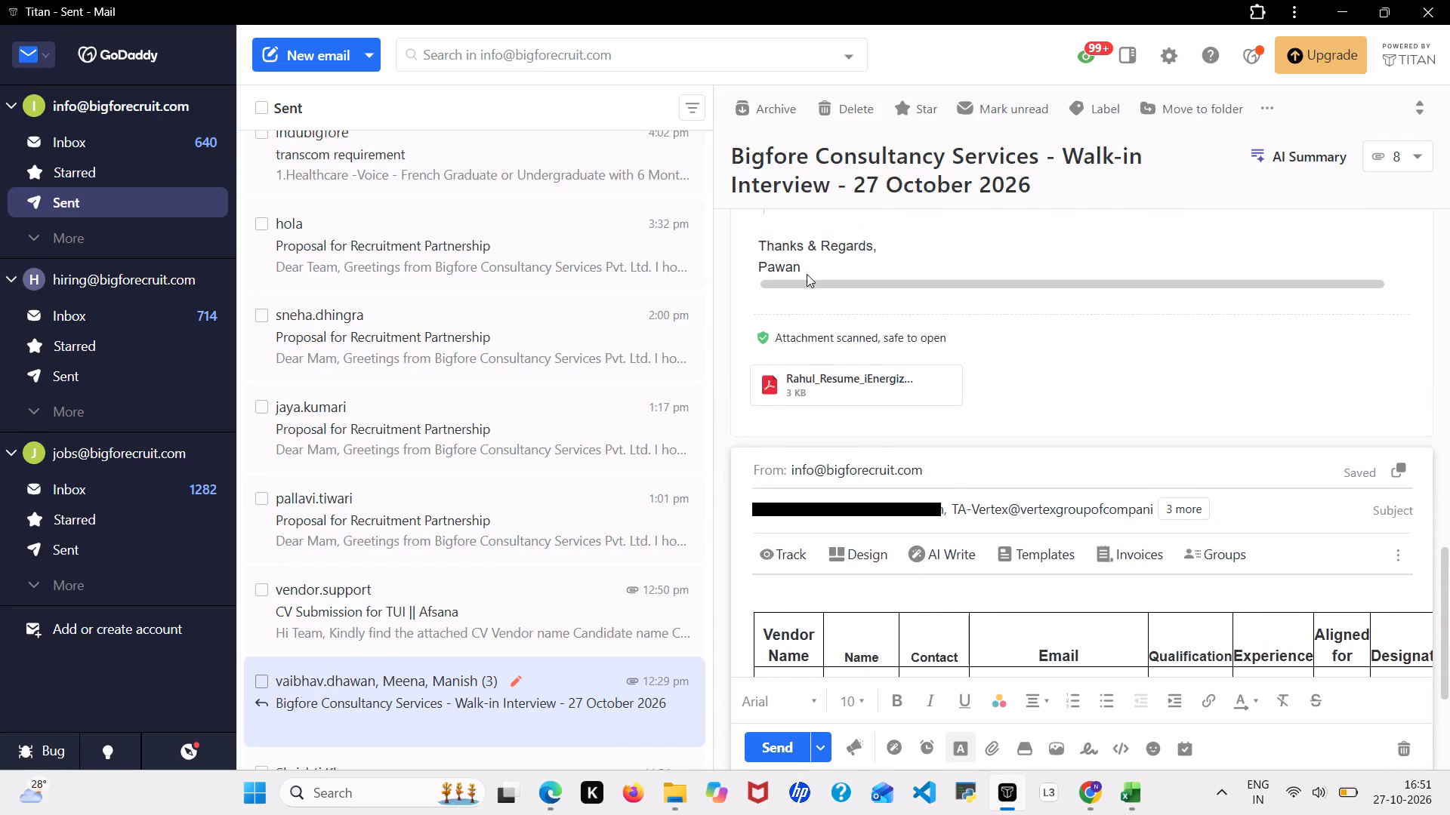
left_click_drag(801, 266, 761, 246)
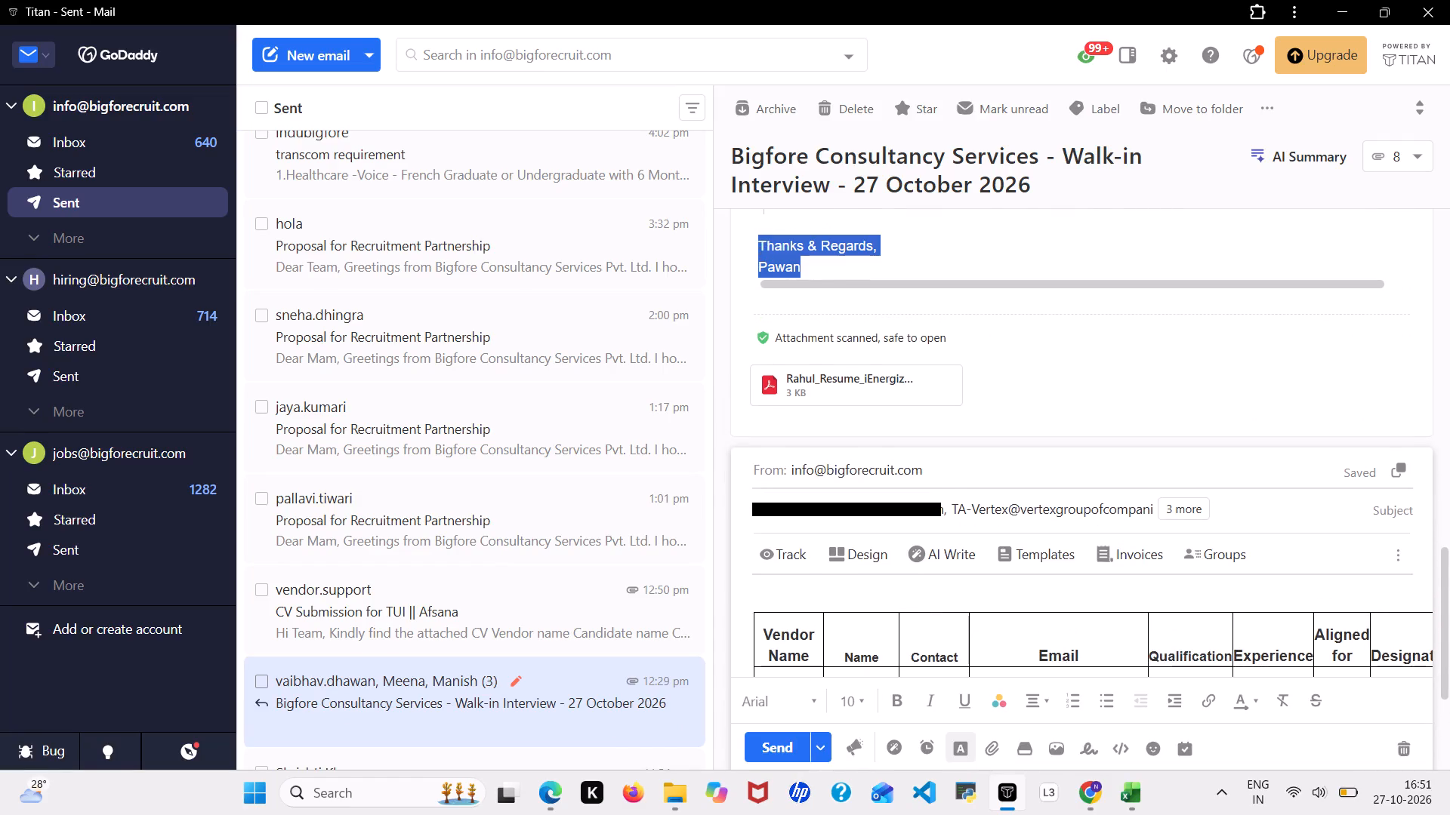
key("ctrl+c")
scroll(887, 354, "down", 4)
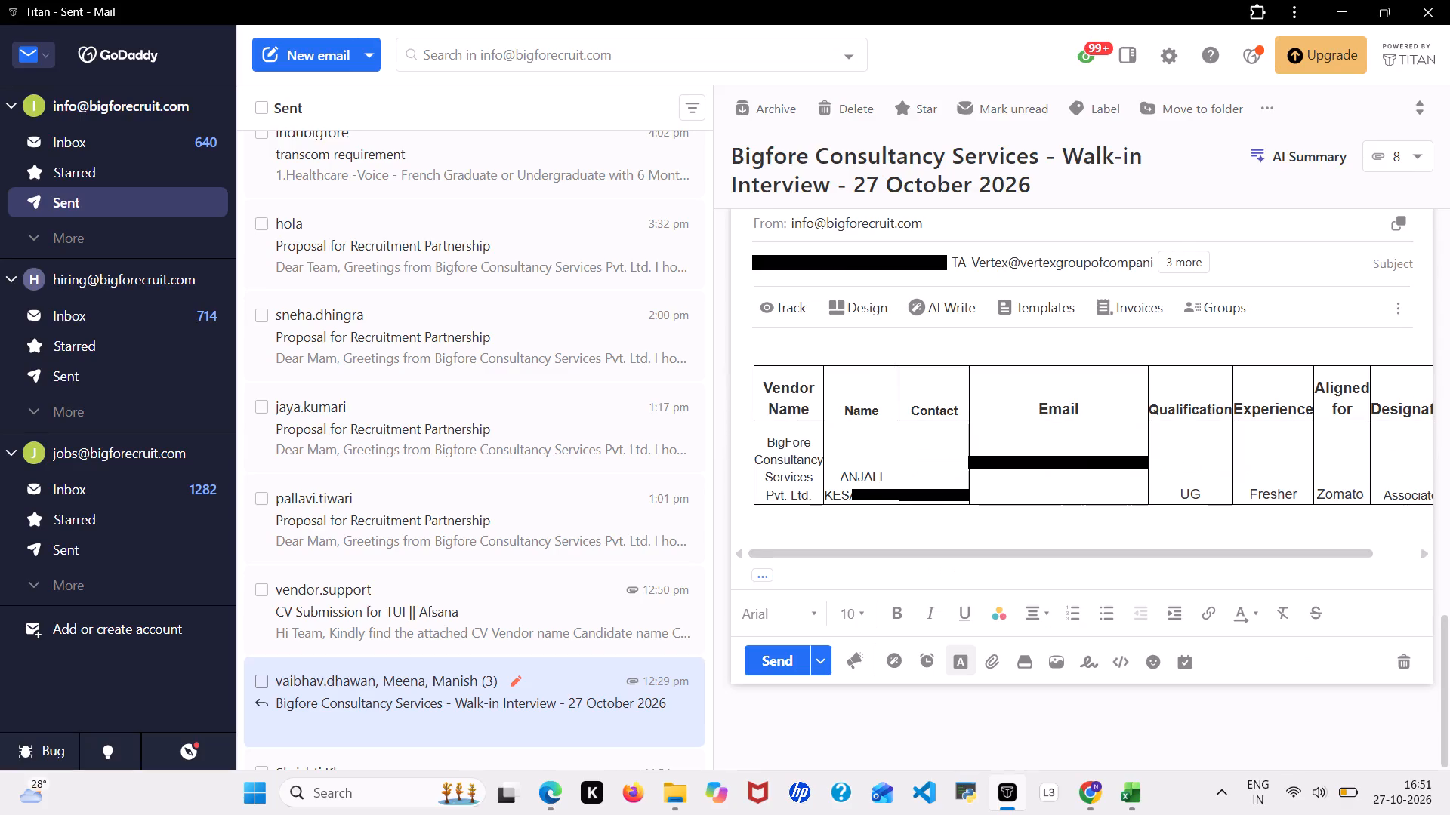
scroll(1156, 469, "left", 1)
double_click(1421, 491)
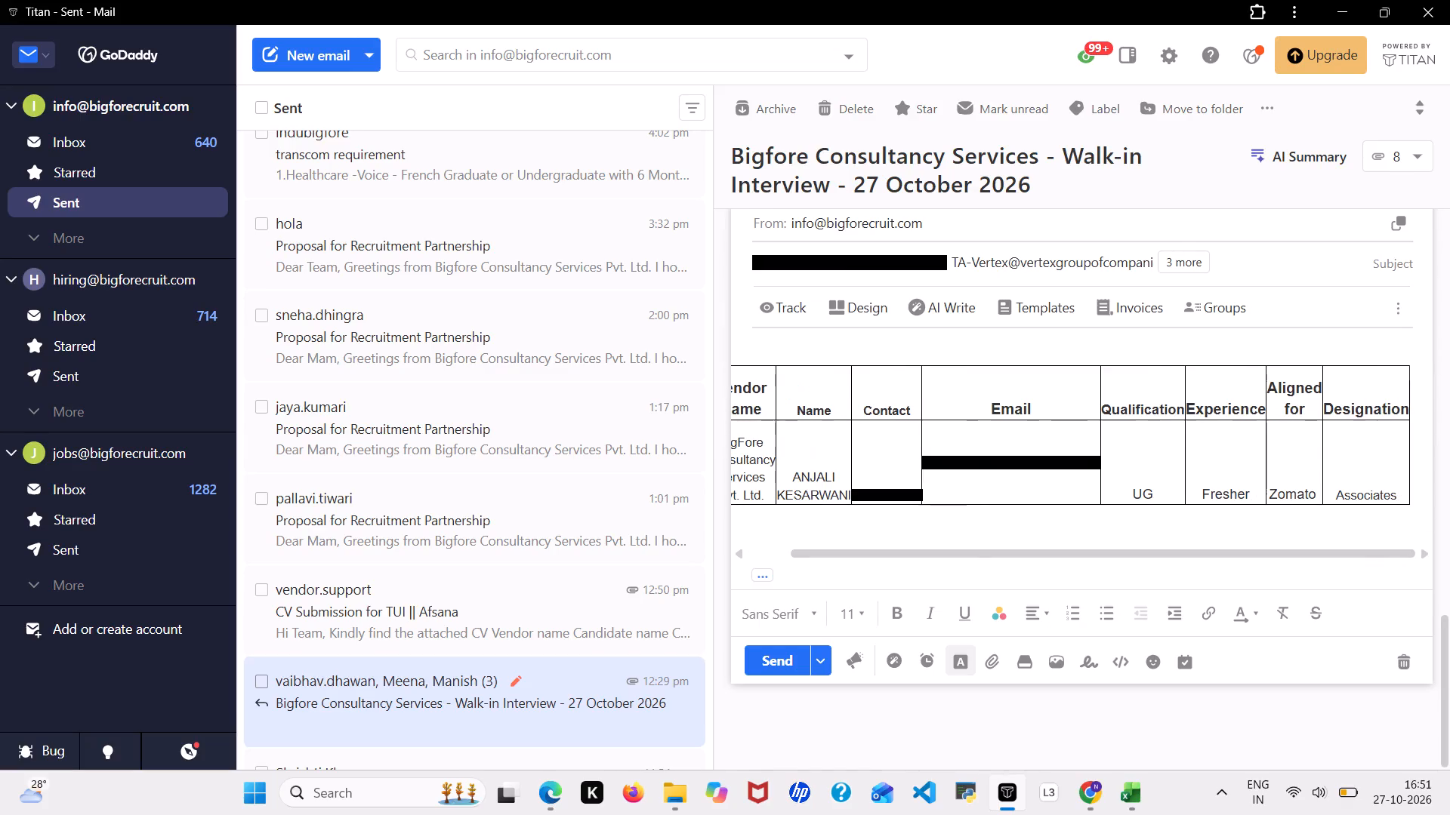
key("Return")
key("Return")
scroll(1421, 491, "right", 4)
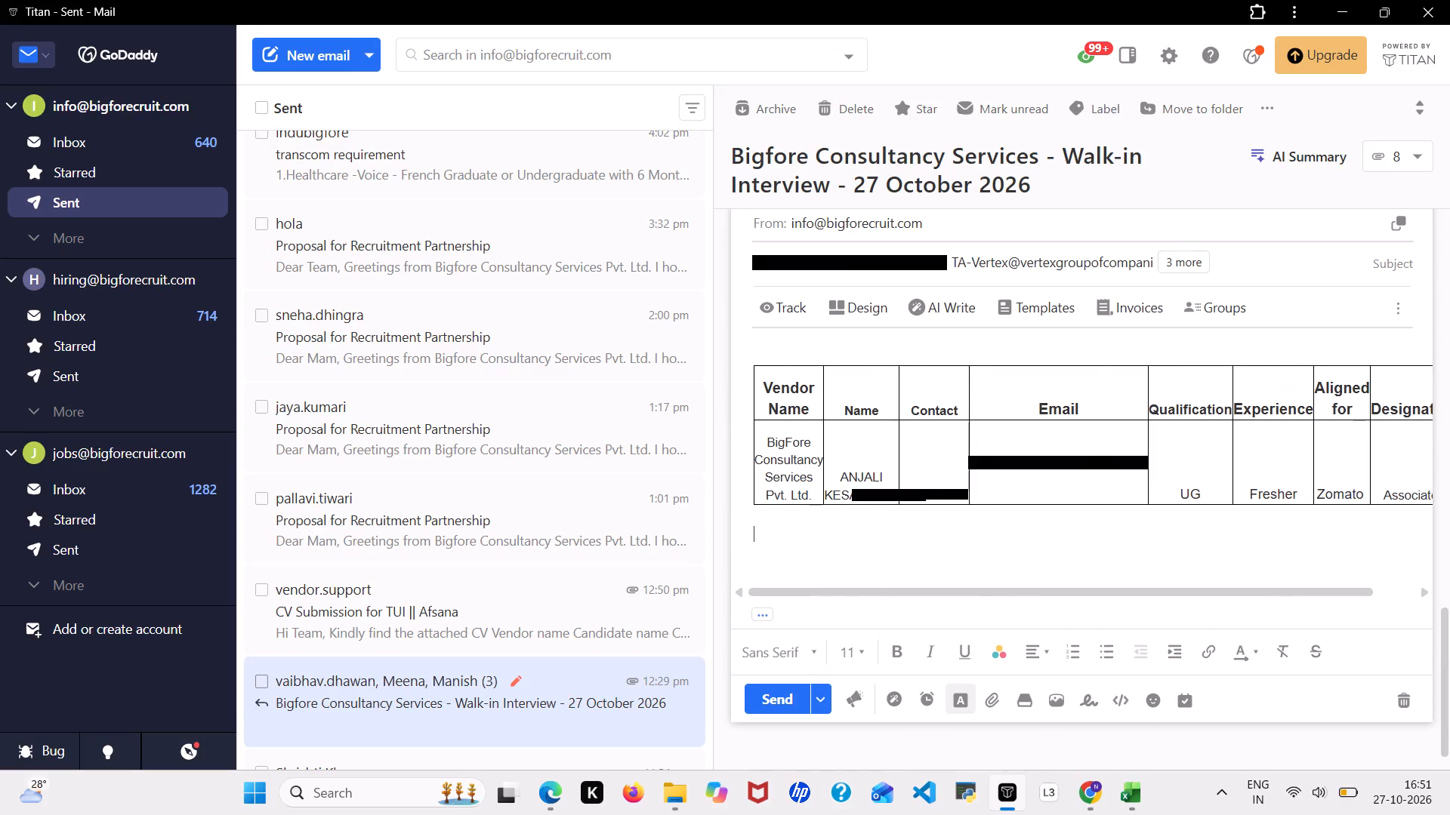
key("ctrl+v")
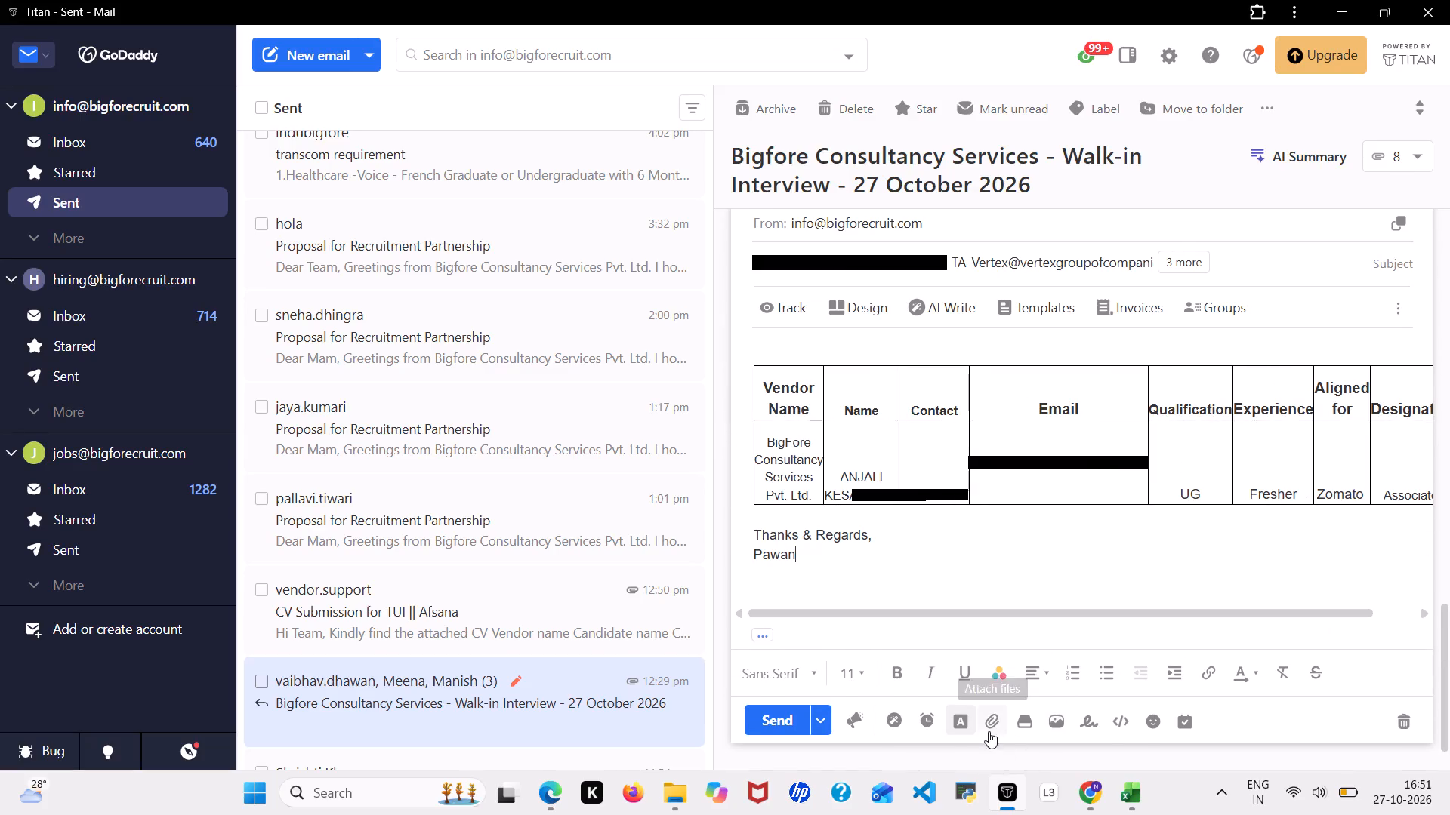
Start attaching a file from the computer and search Home for "ver" to look for the candidate's resume.
left_click(986, 729)
left_click(984, 597)
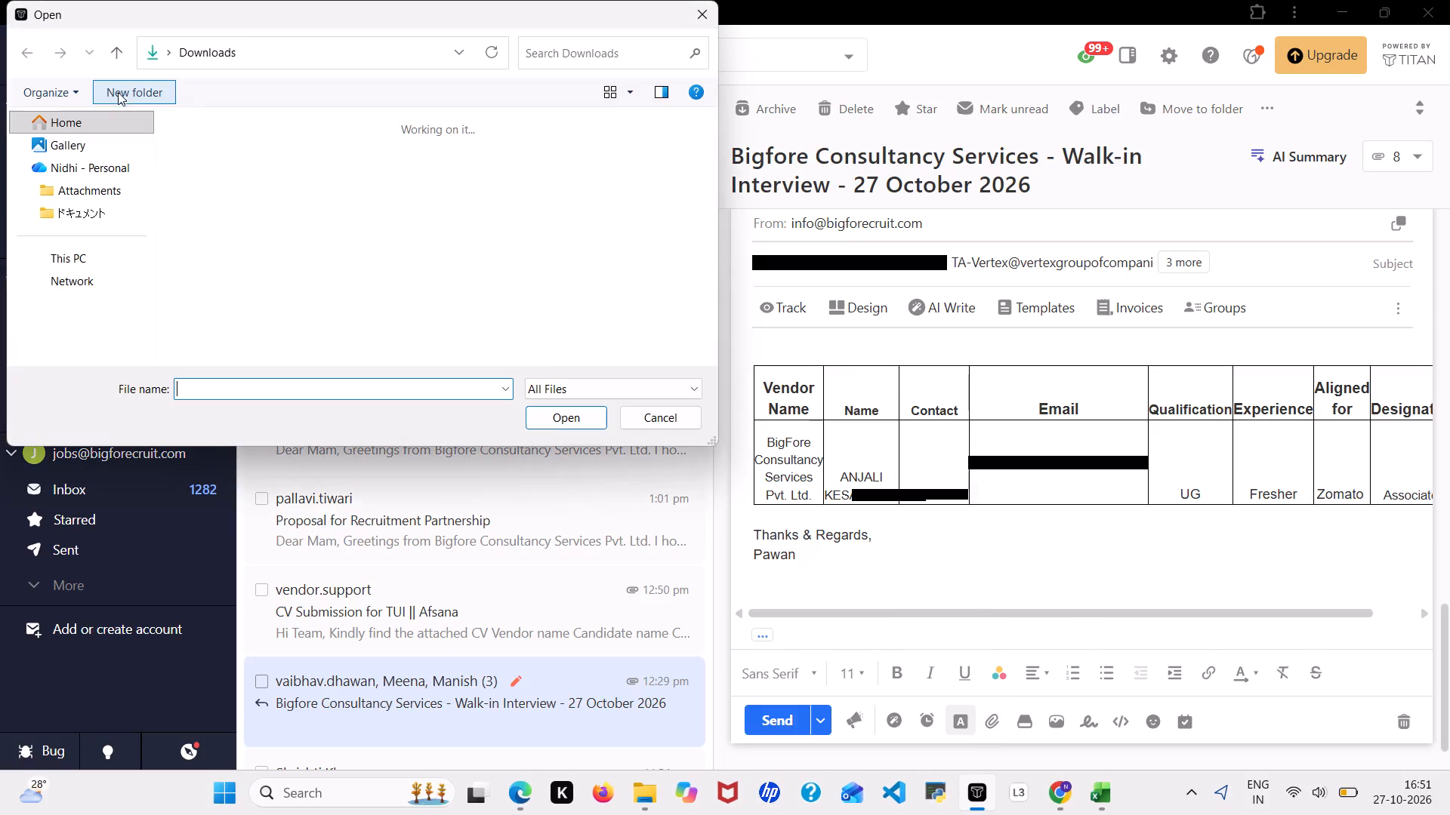
double_click(97, 131)
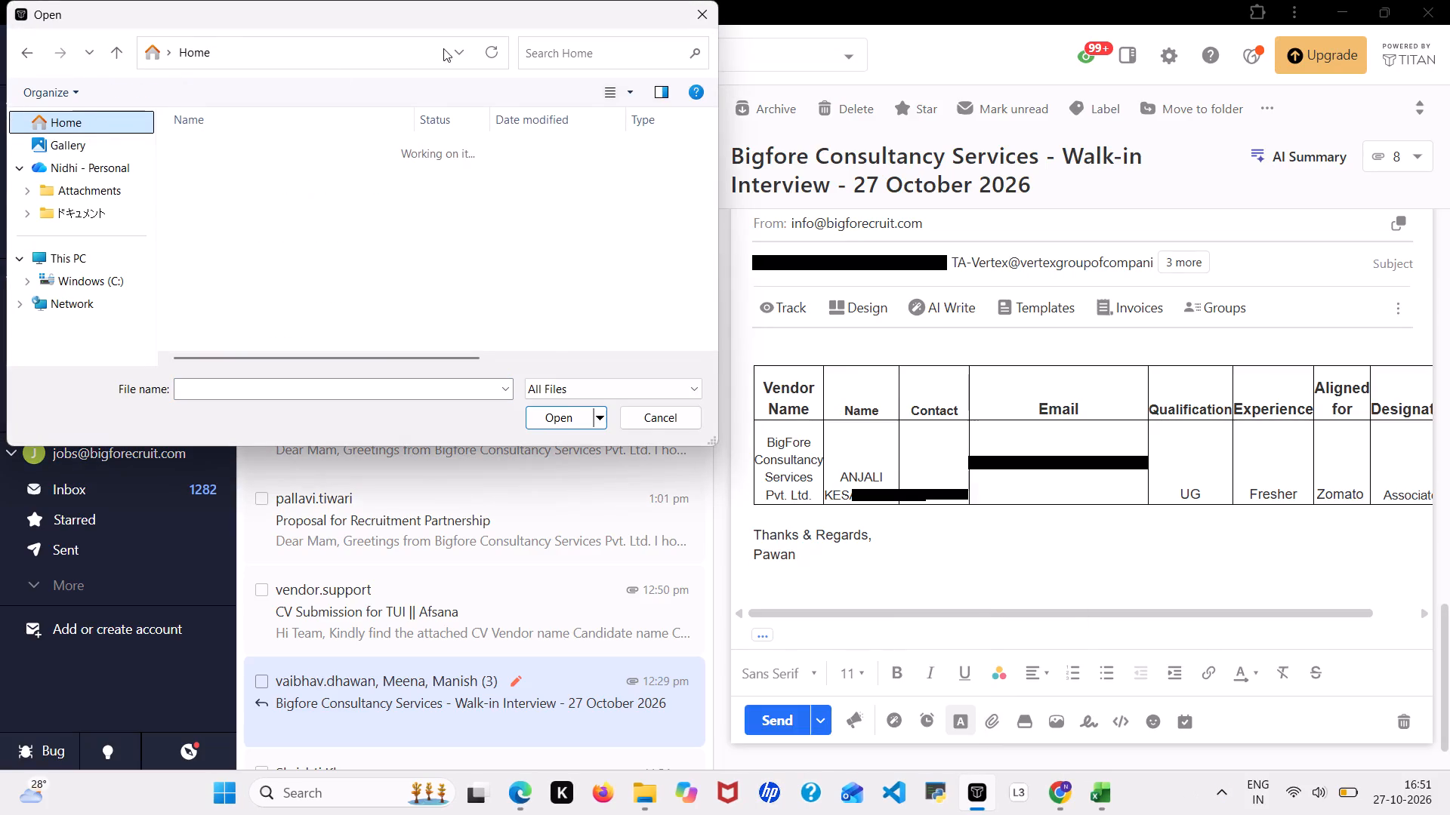
left_click(572, 46)
left_click(572, 46)
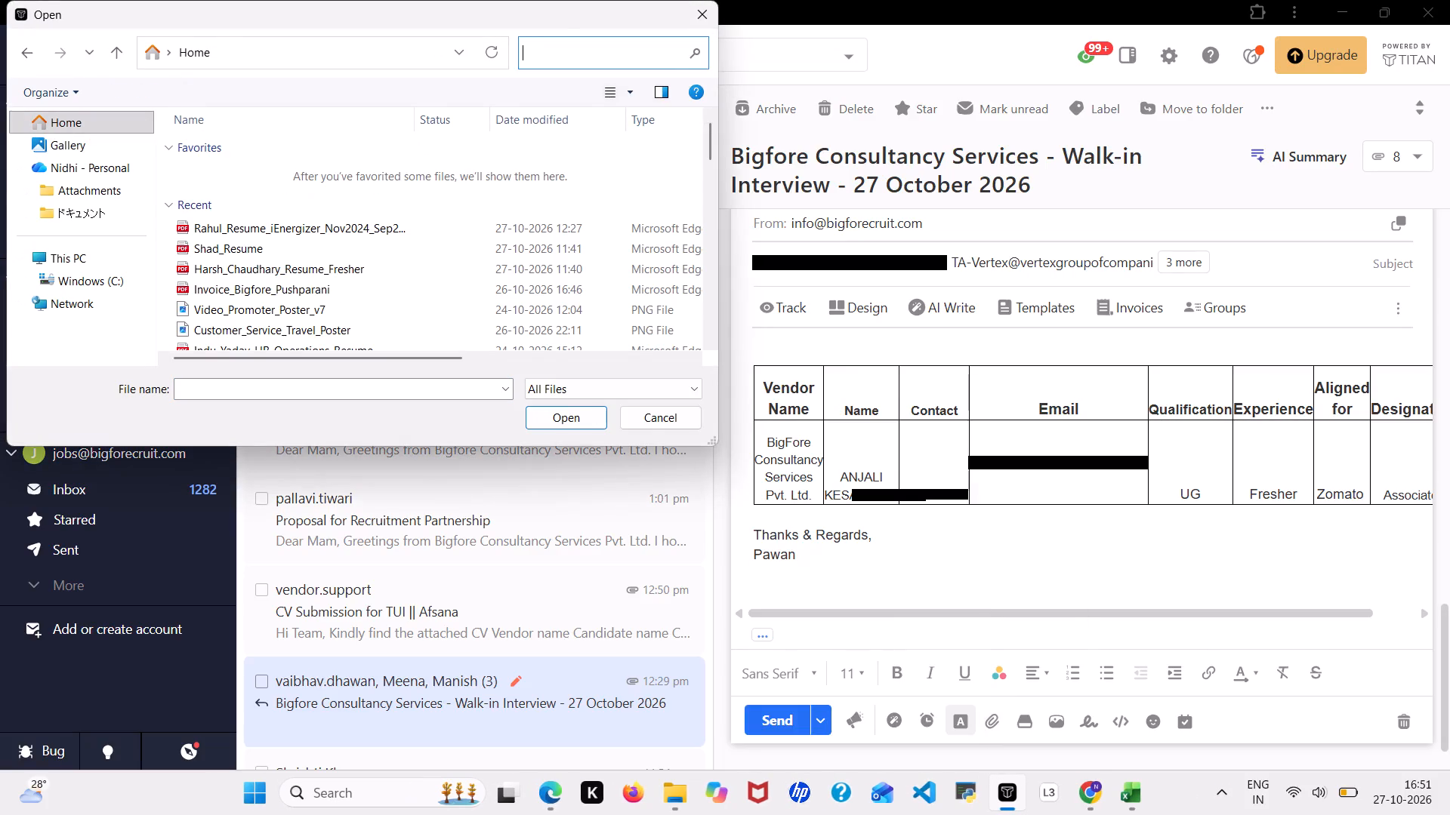
type("ver")
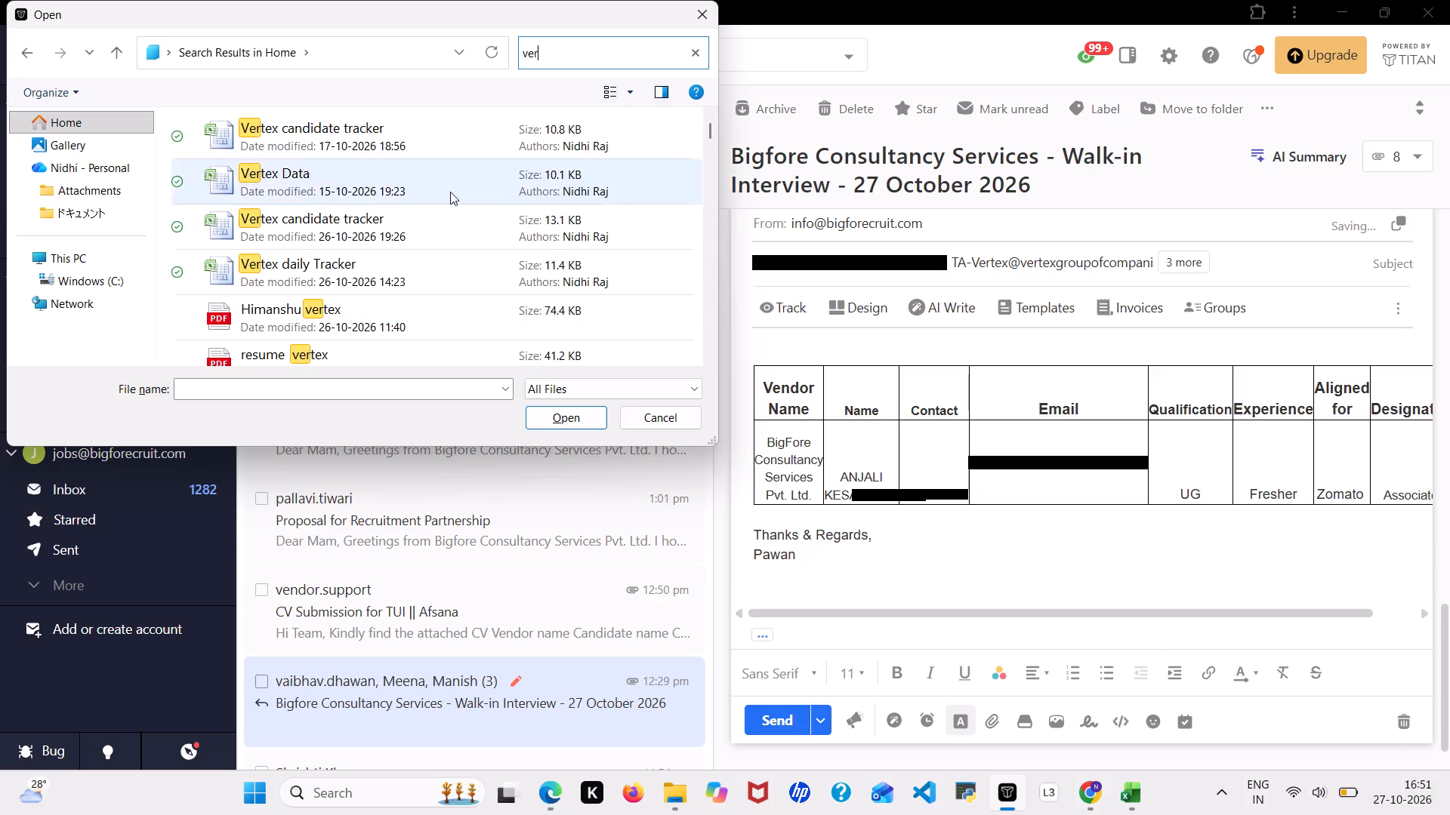
scroll(389, 265, "down", 1)
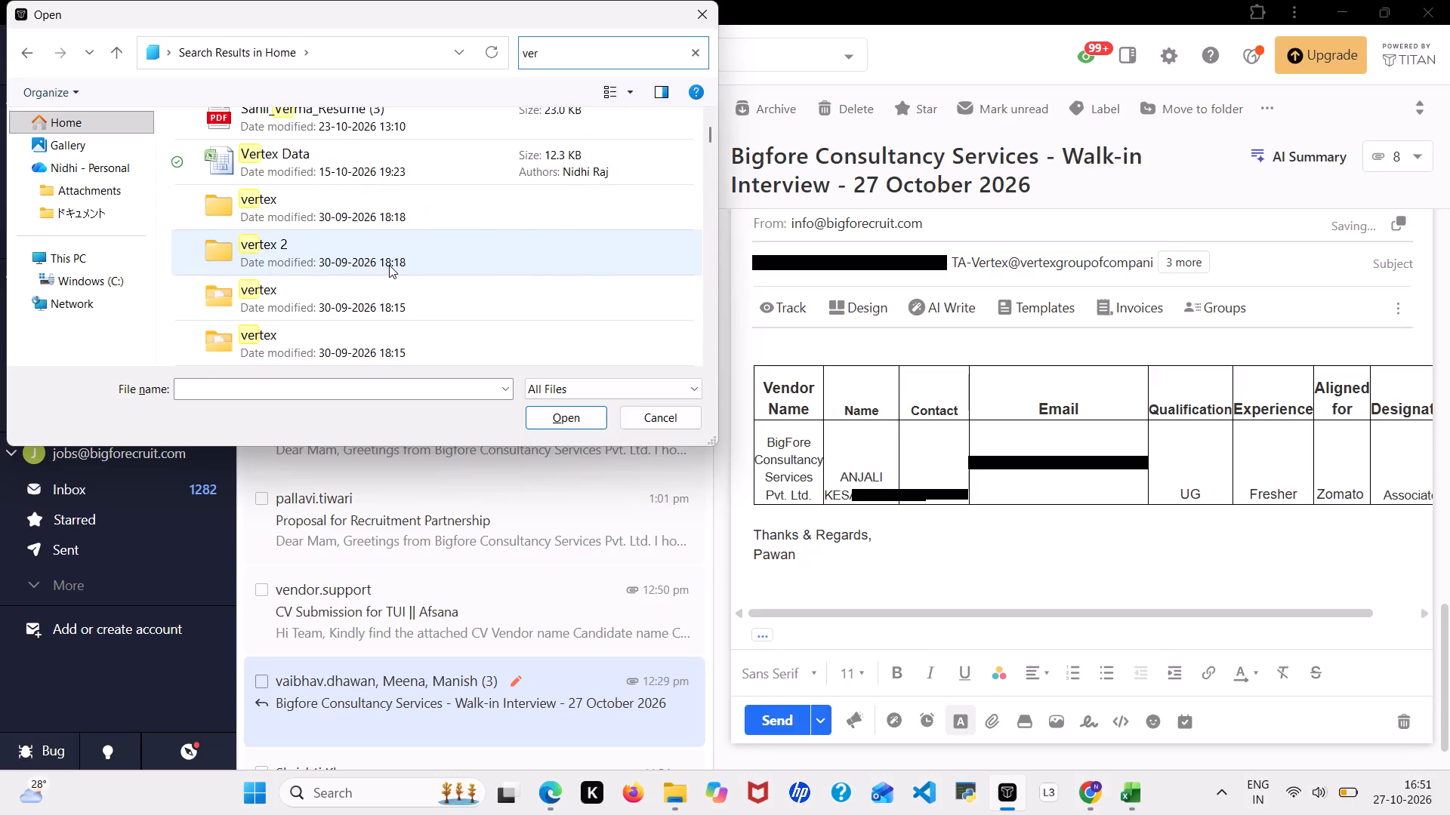
scroll(389, 265, "up", 2)
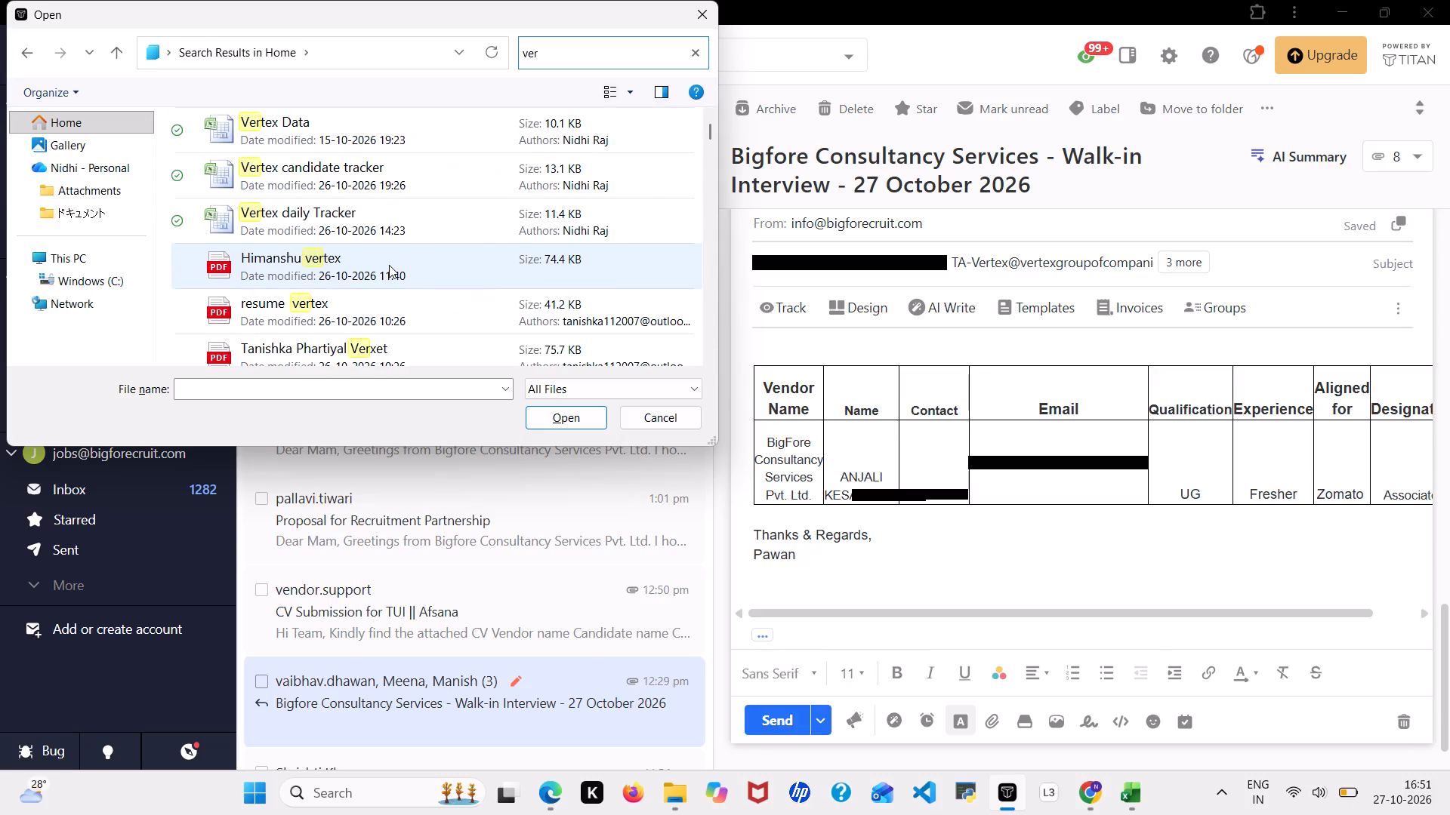
scroll(389, 265, "up", 1)
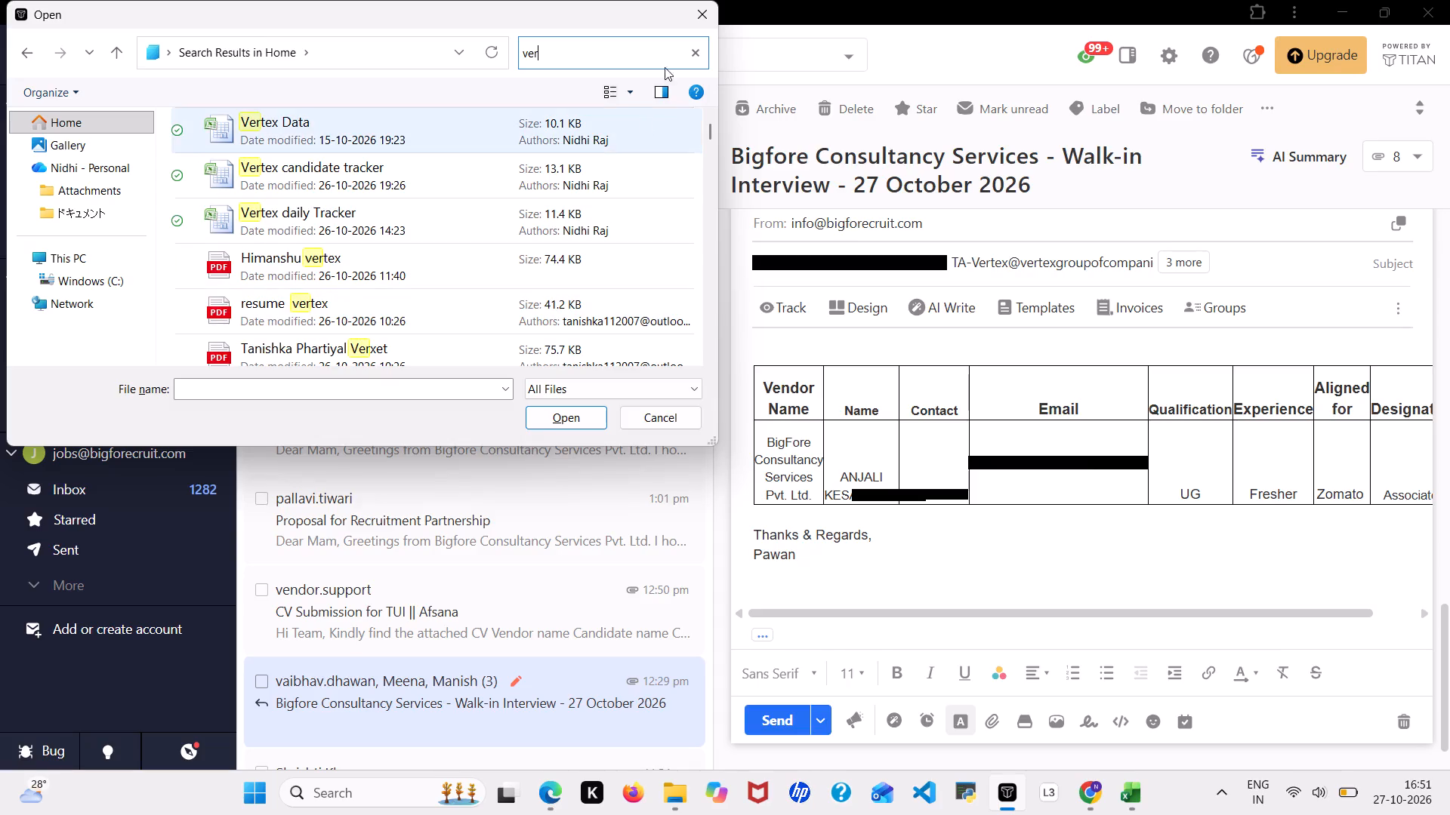
scroll(511, 258, "down", 1)
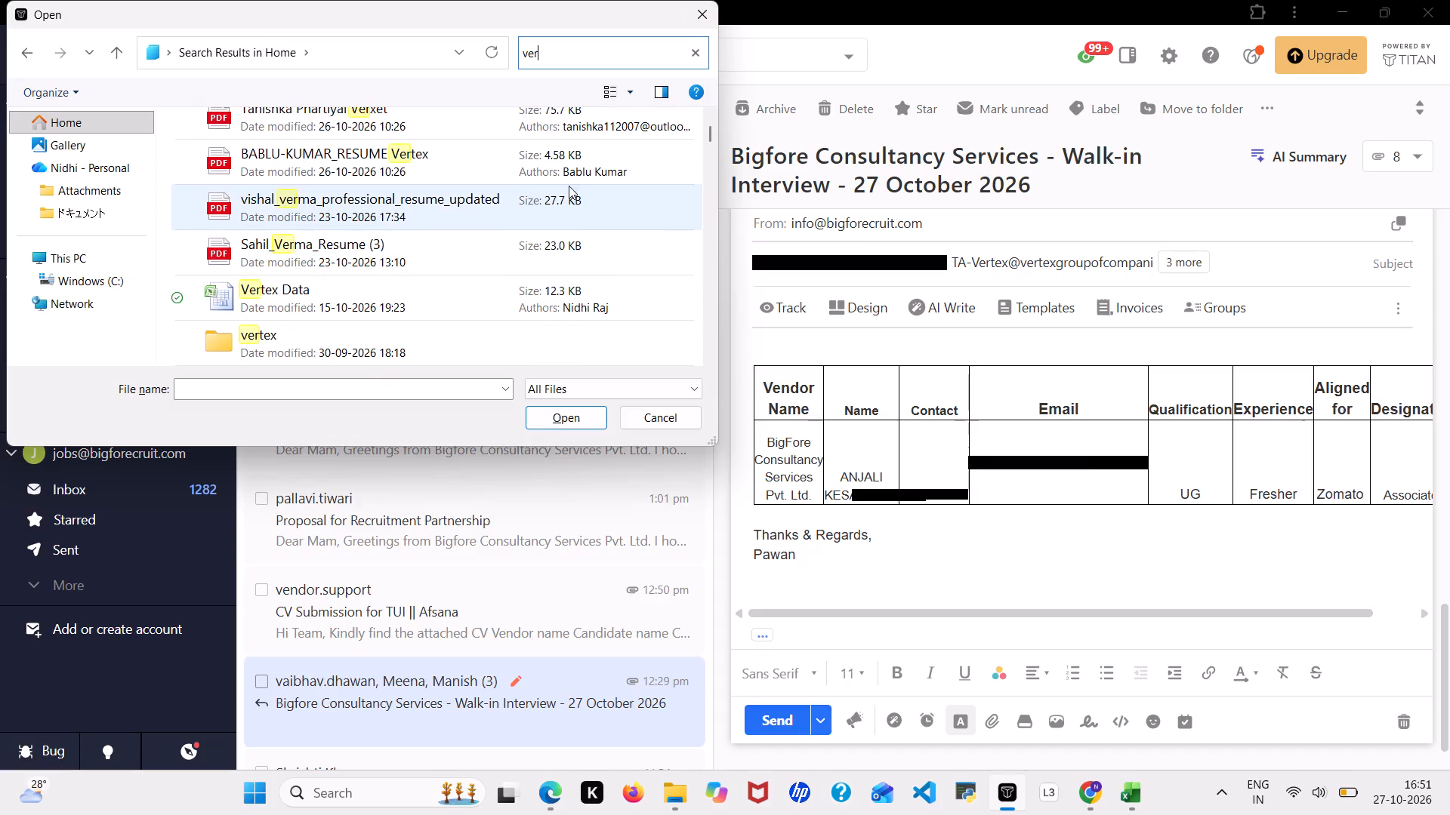
left_click(696, 17)
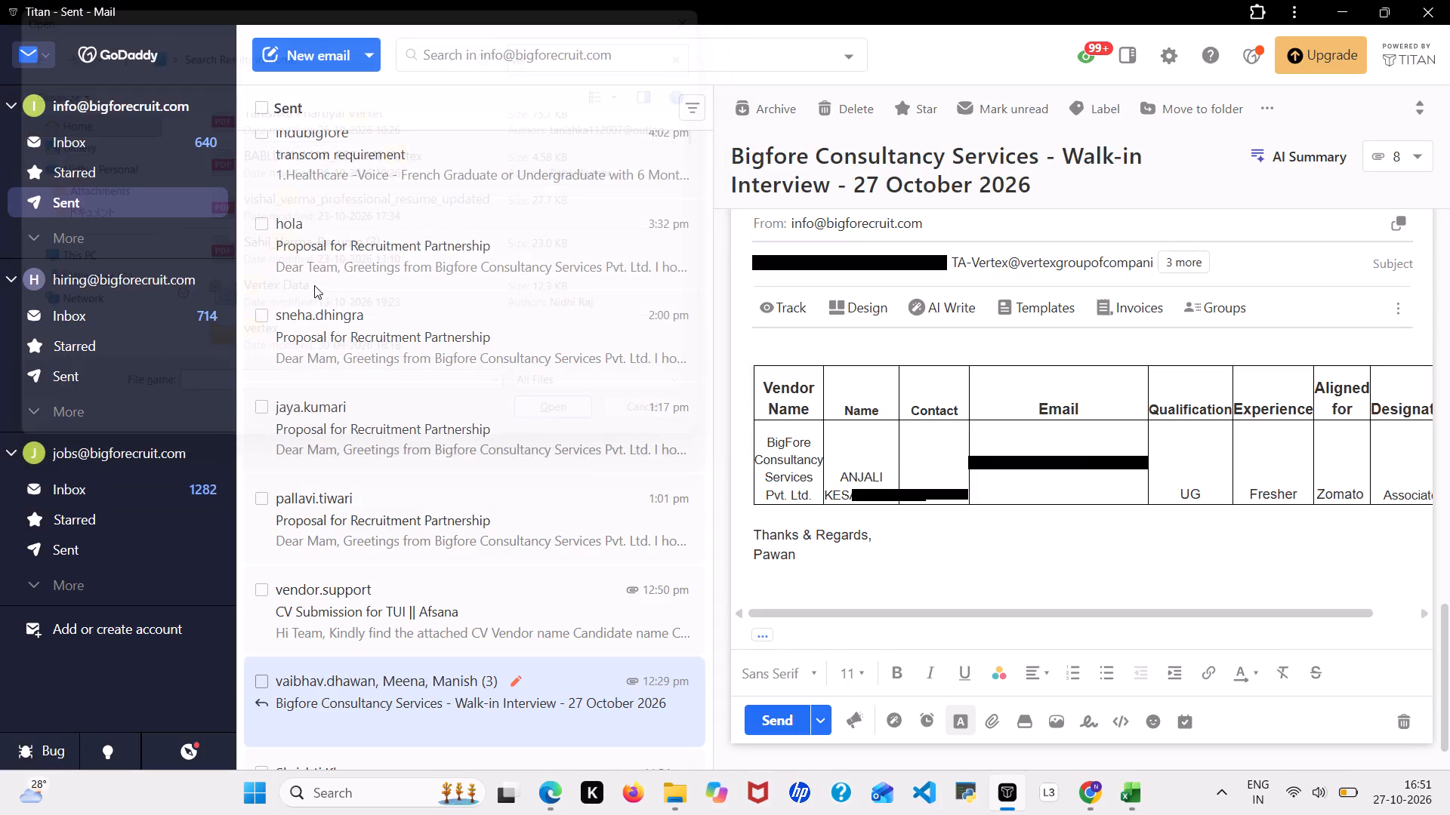
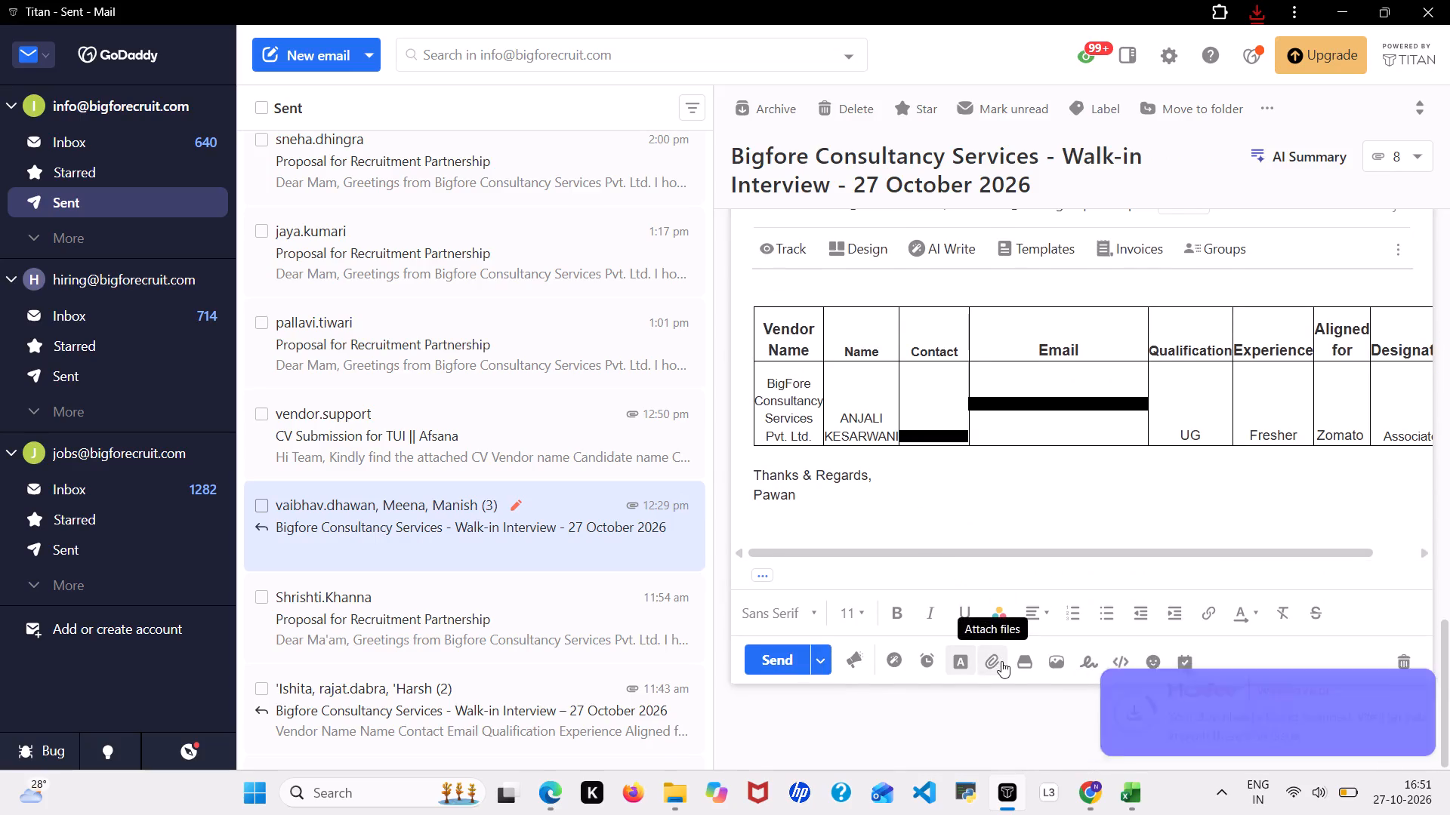
Attach the Anjali Vertex PDF resume from the computer's Downloads folder to the Walk-in Interview reply.
left_click(1001, 661)
left_click(983, 533)
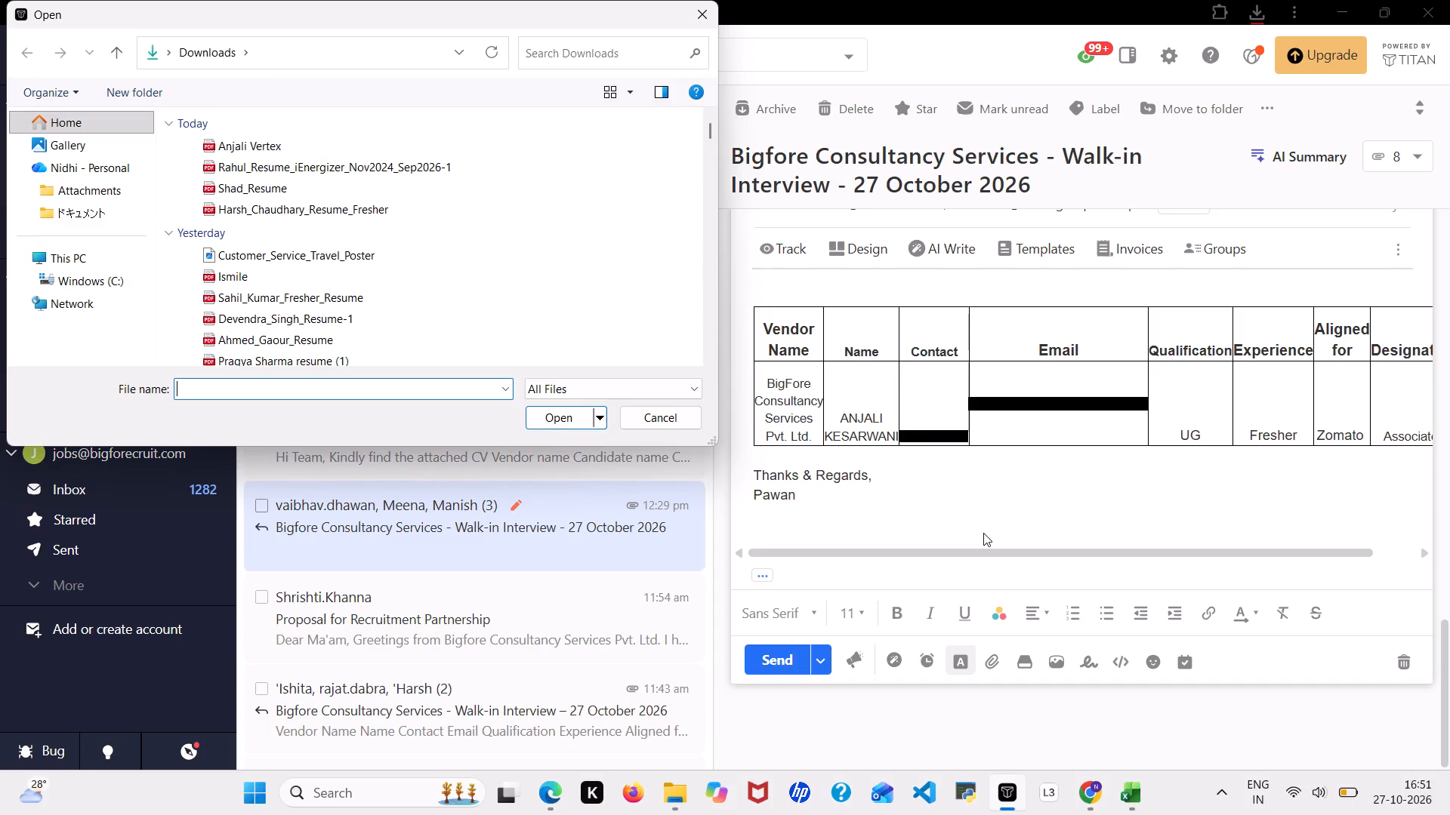
left_click(242, 145)
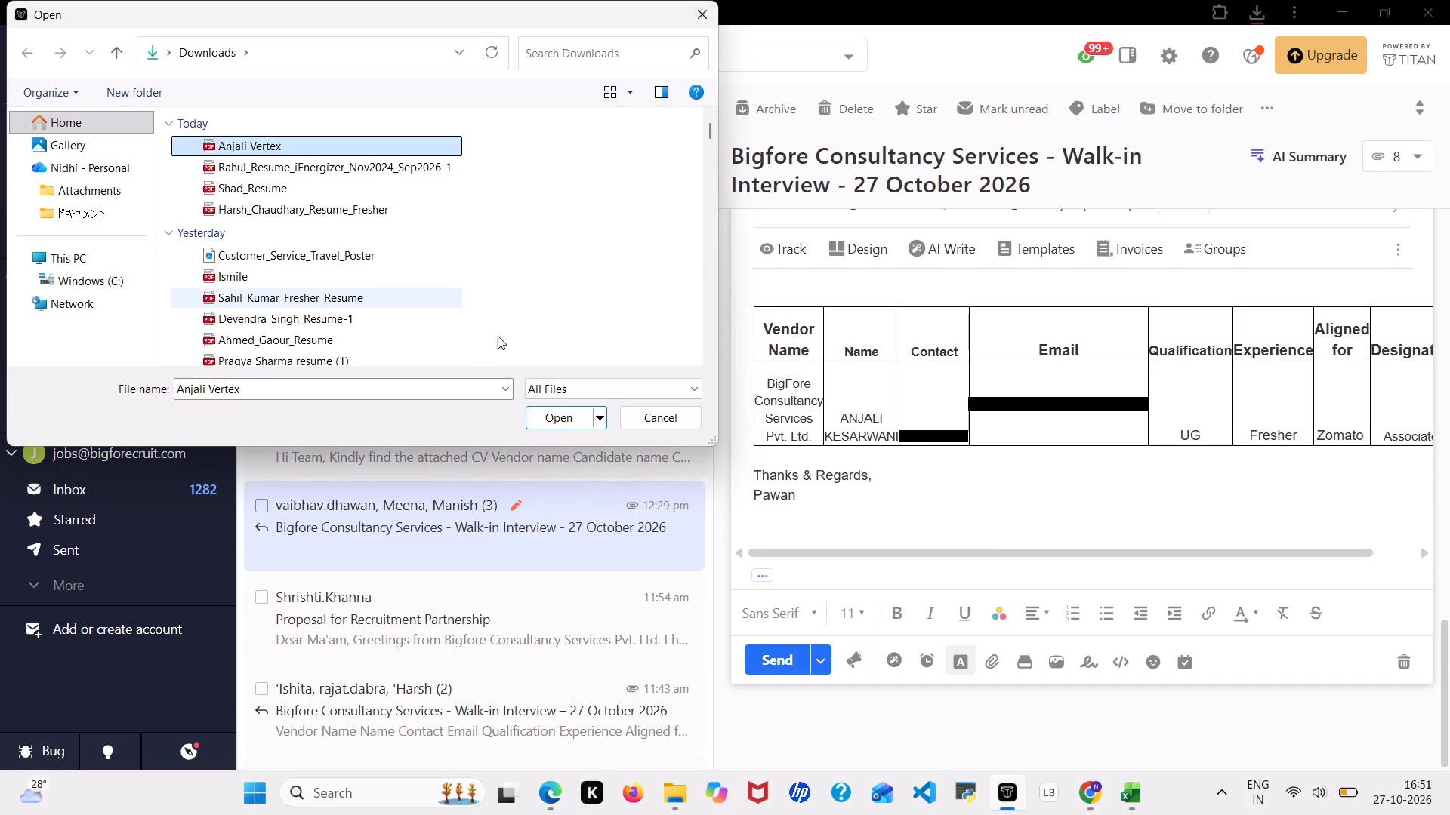
left_click(548, 419)
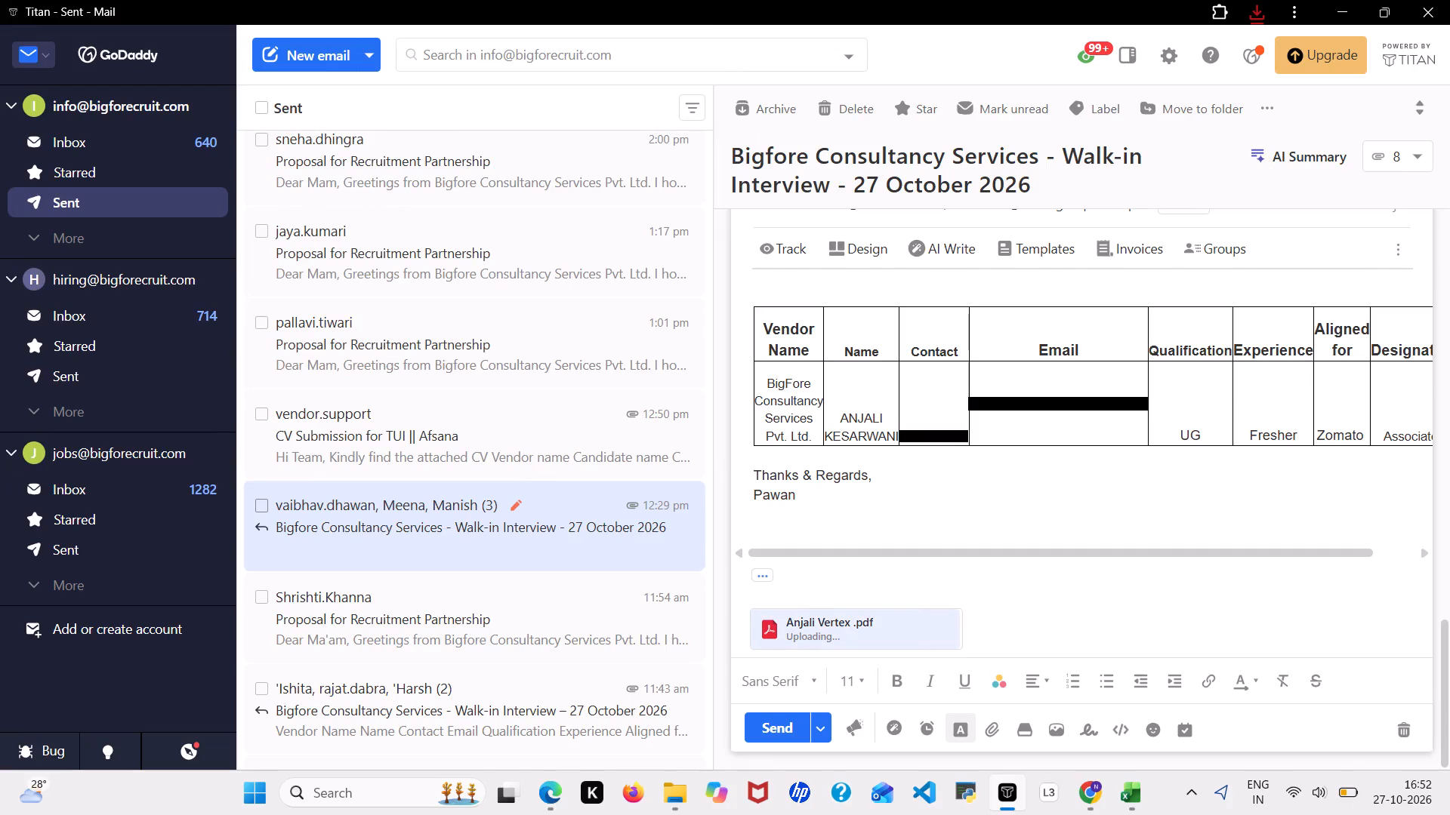
Send the Walk-in Interview - 27 October 2026 reply once the resume has finished uploading.
scroll(976, 466, "down", 1)
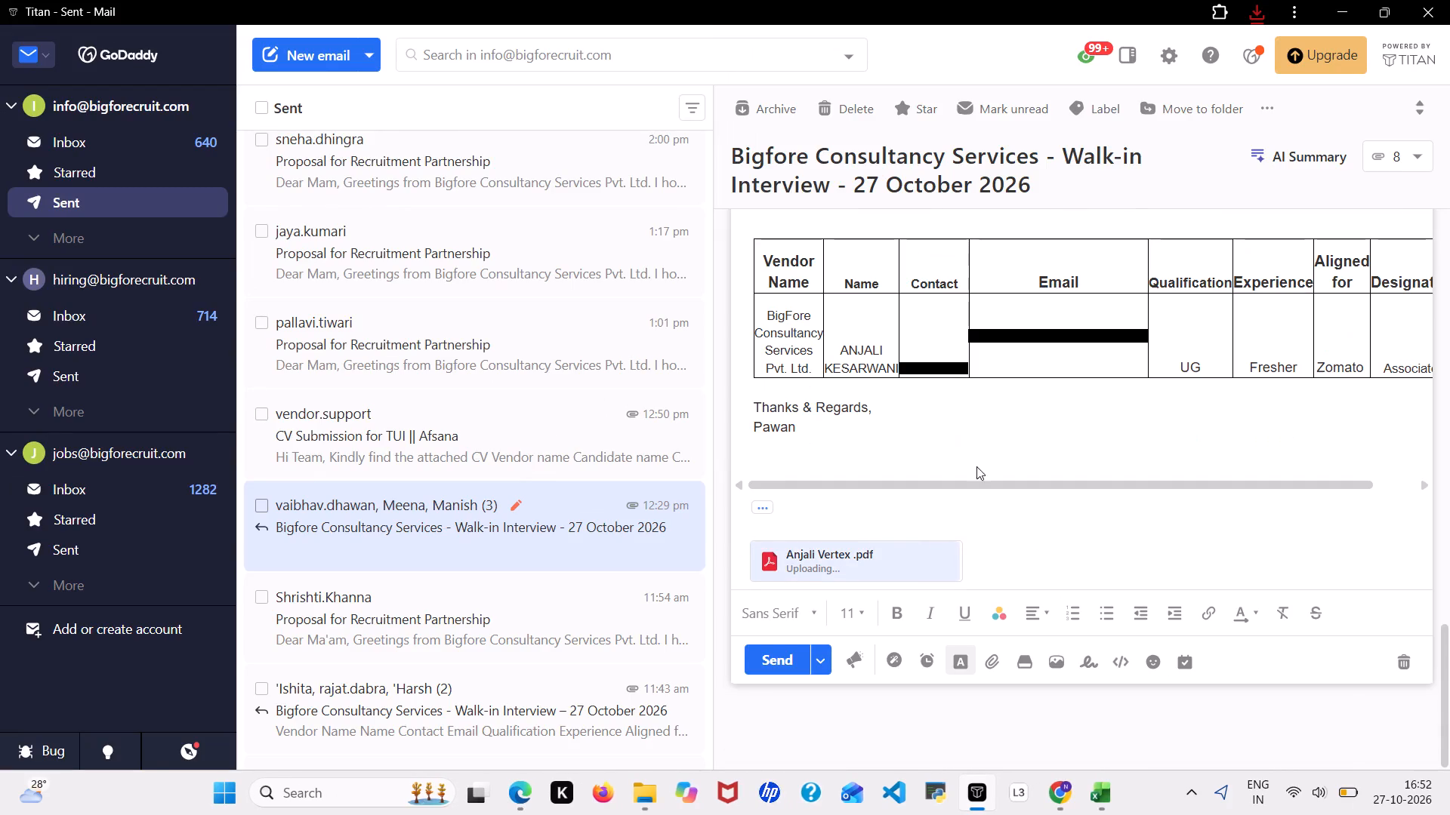
scroll(976, 466, "down", 1)
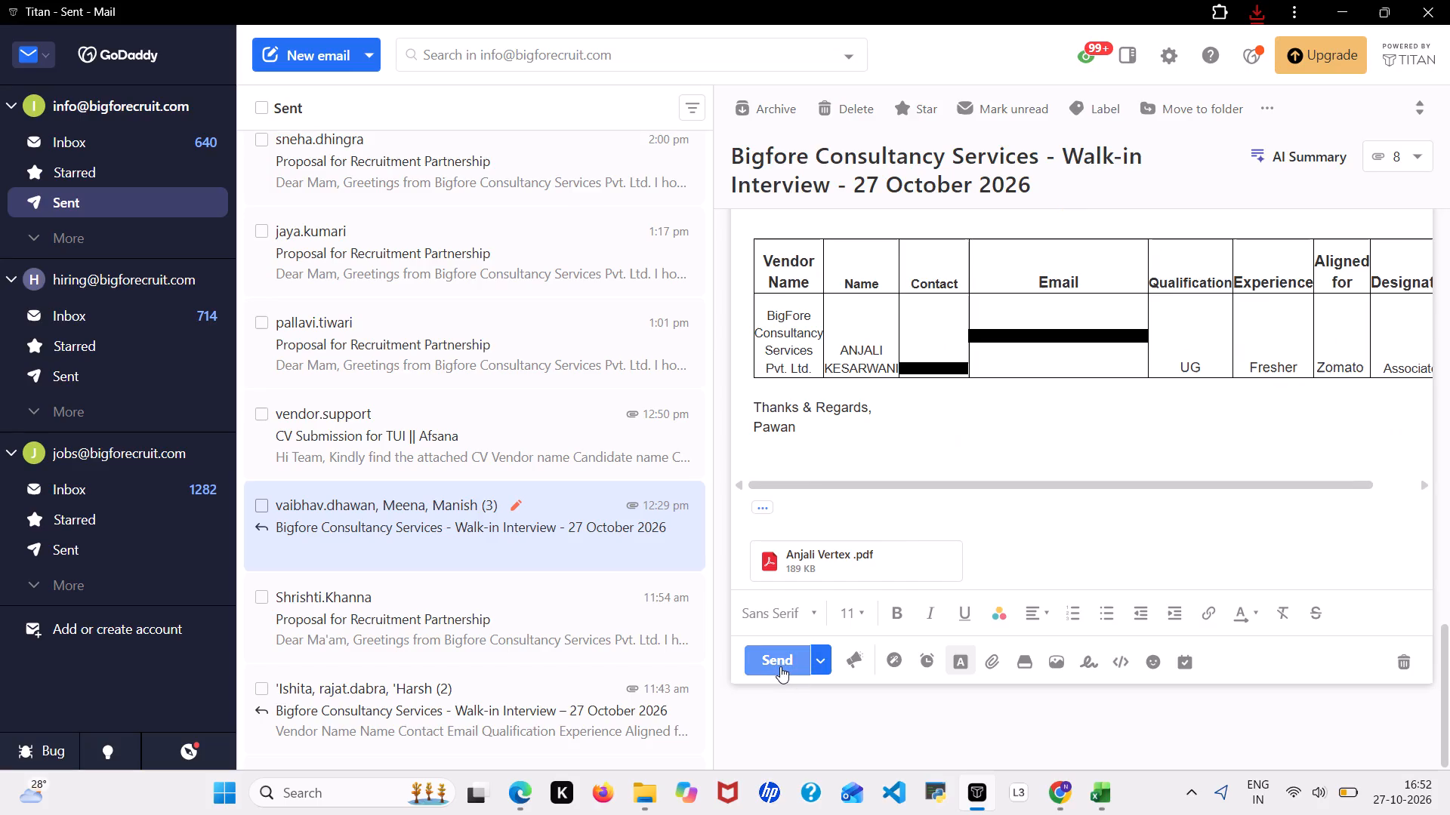
left_click(780, 666)
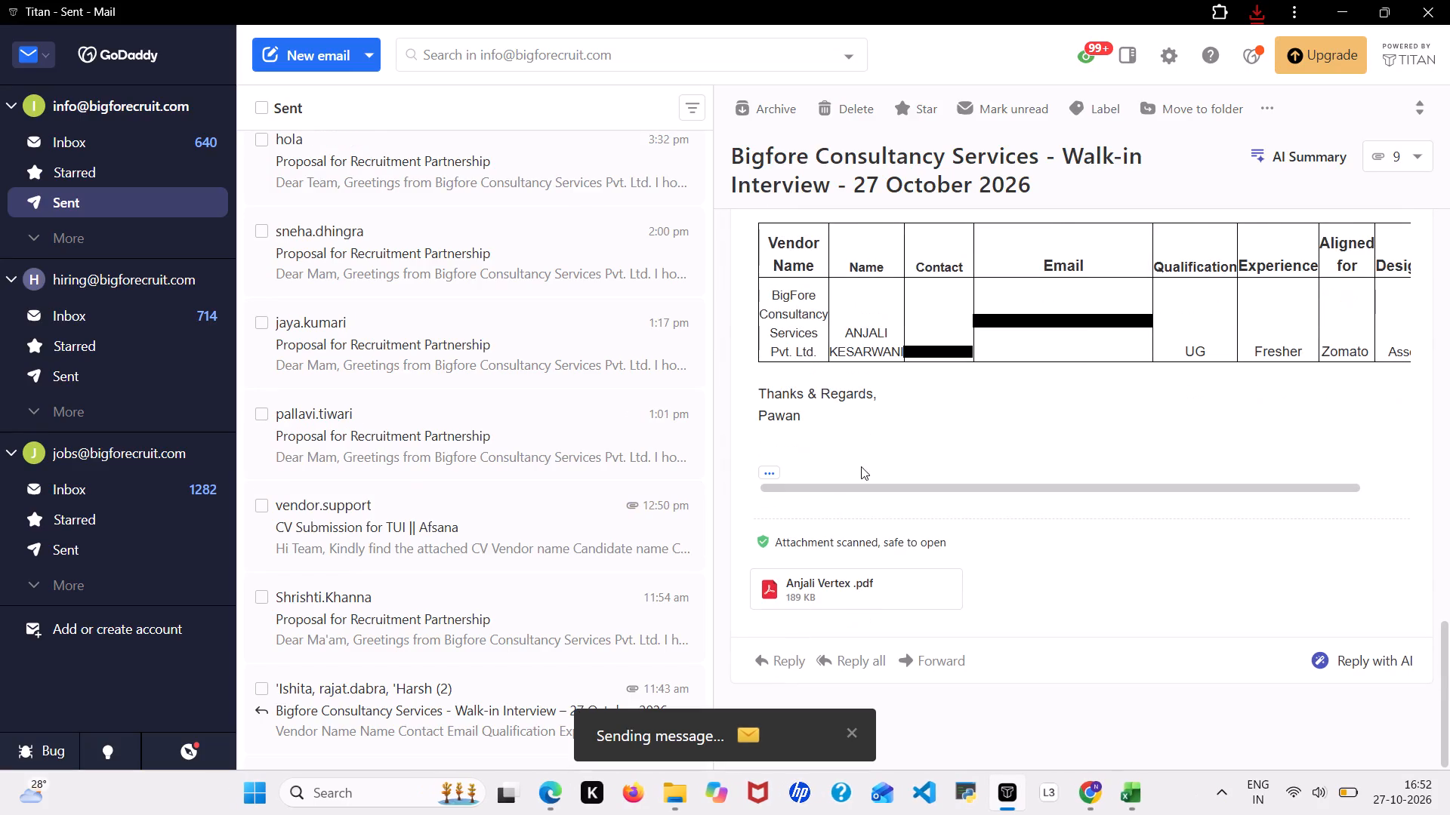
scroll(302, 328, "up", 7)
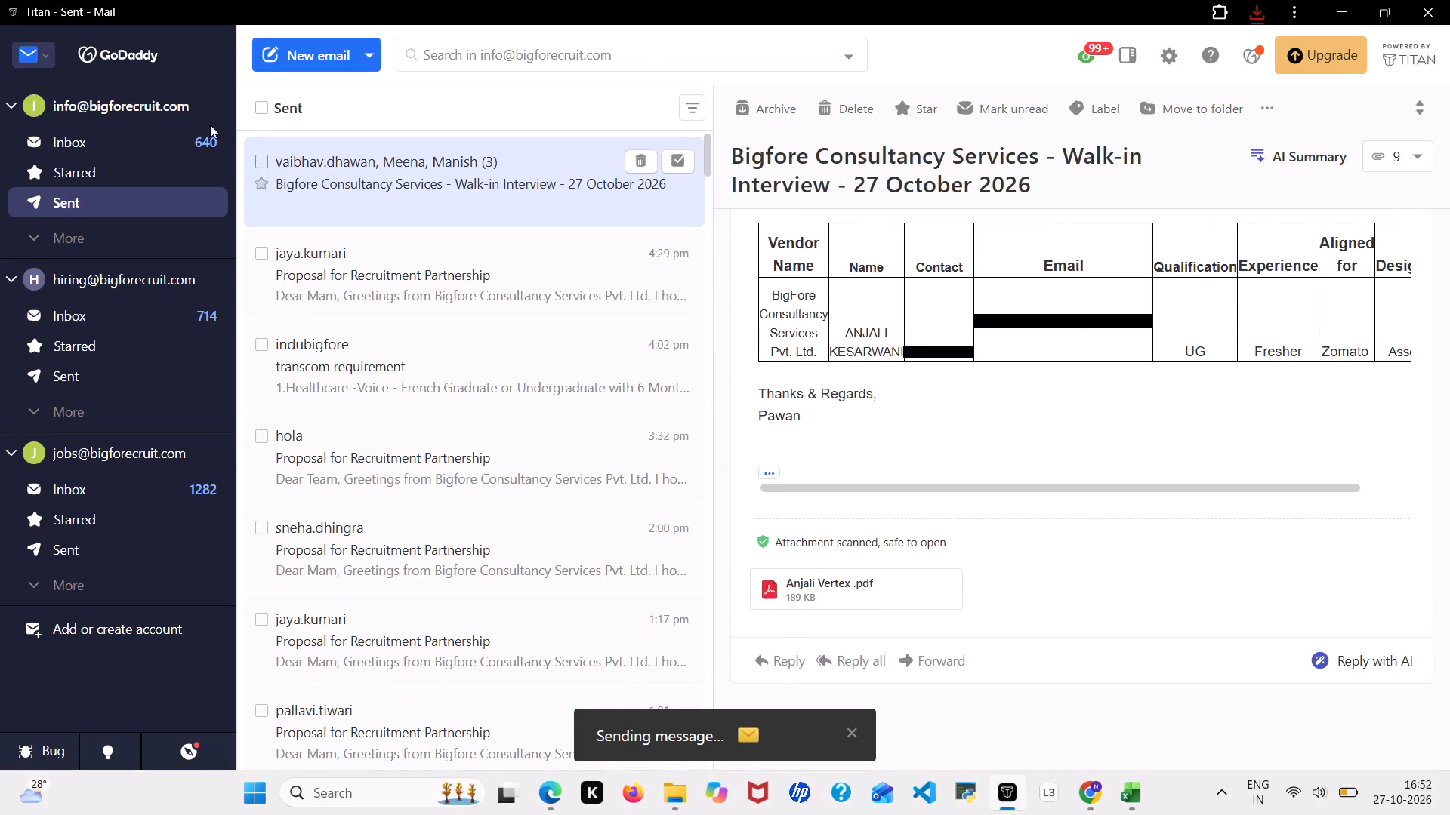
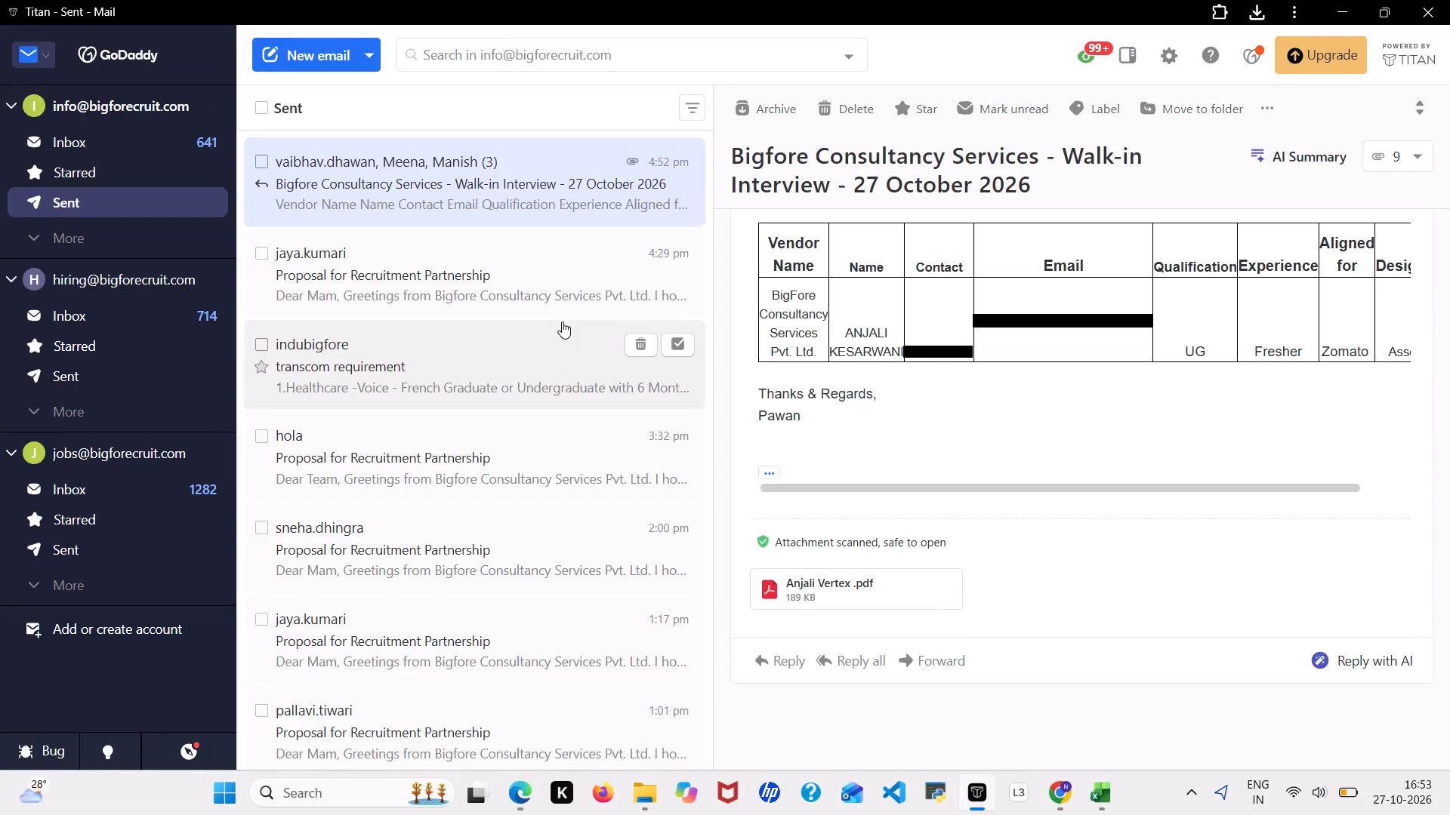
Open the 4:29 pm Proposal for Recruitment Partnership email among the sent messages to view its content.
left_click(487, 283)
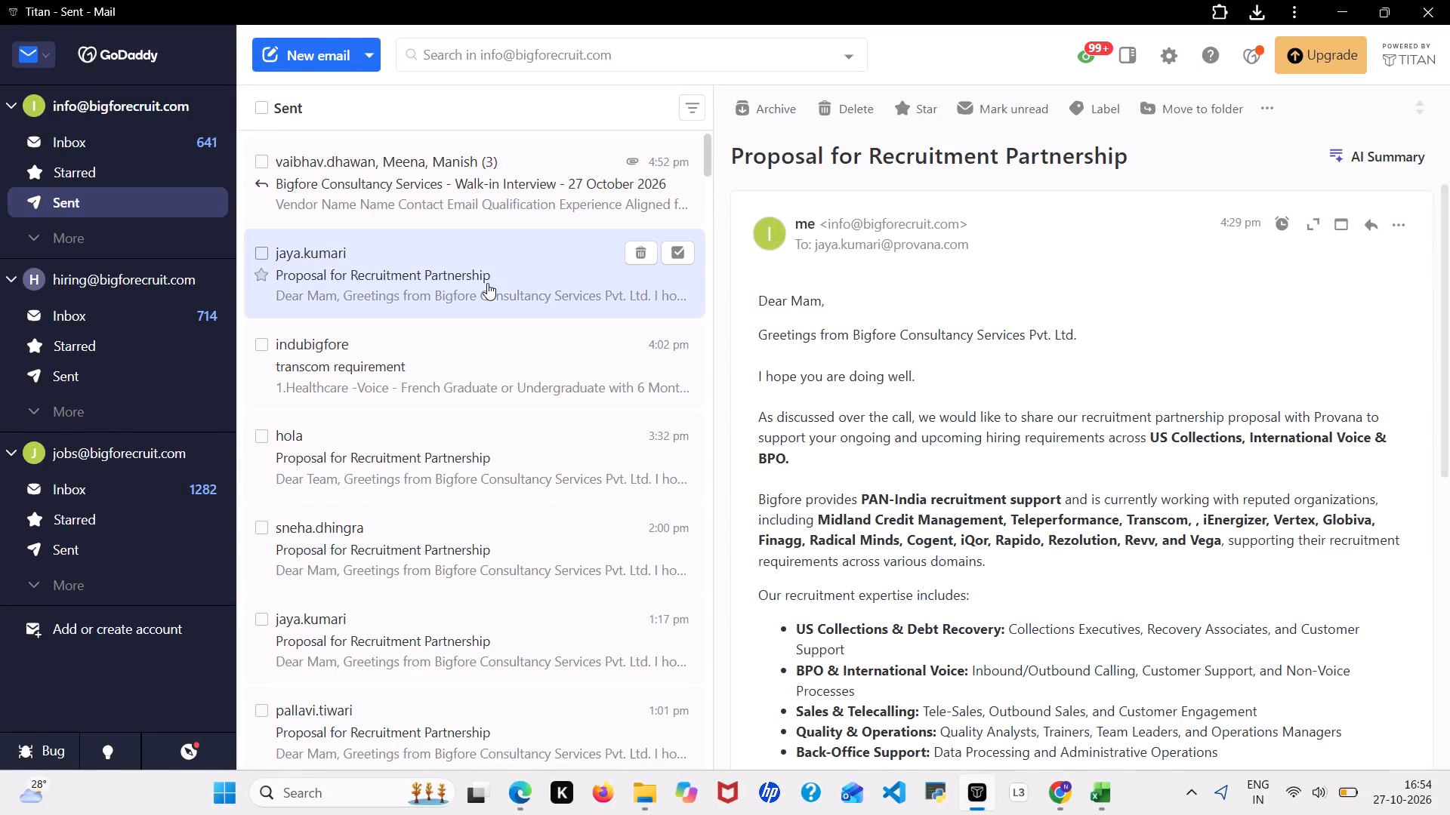
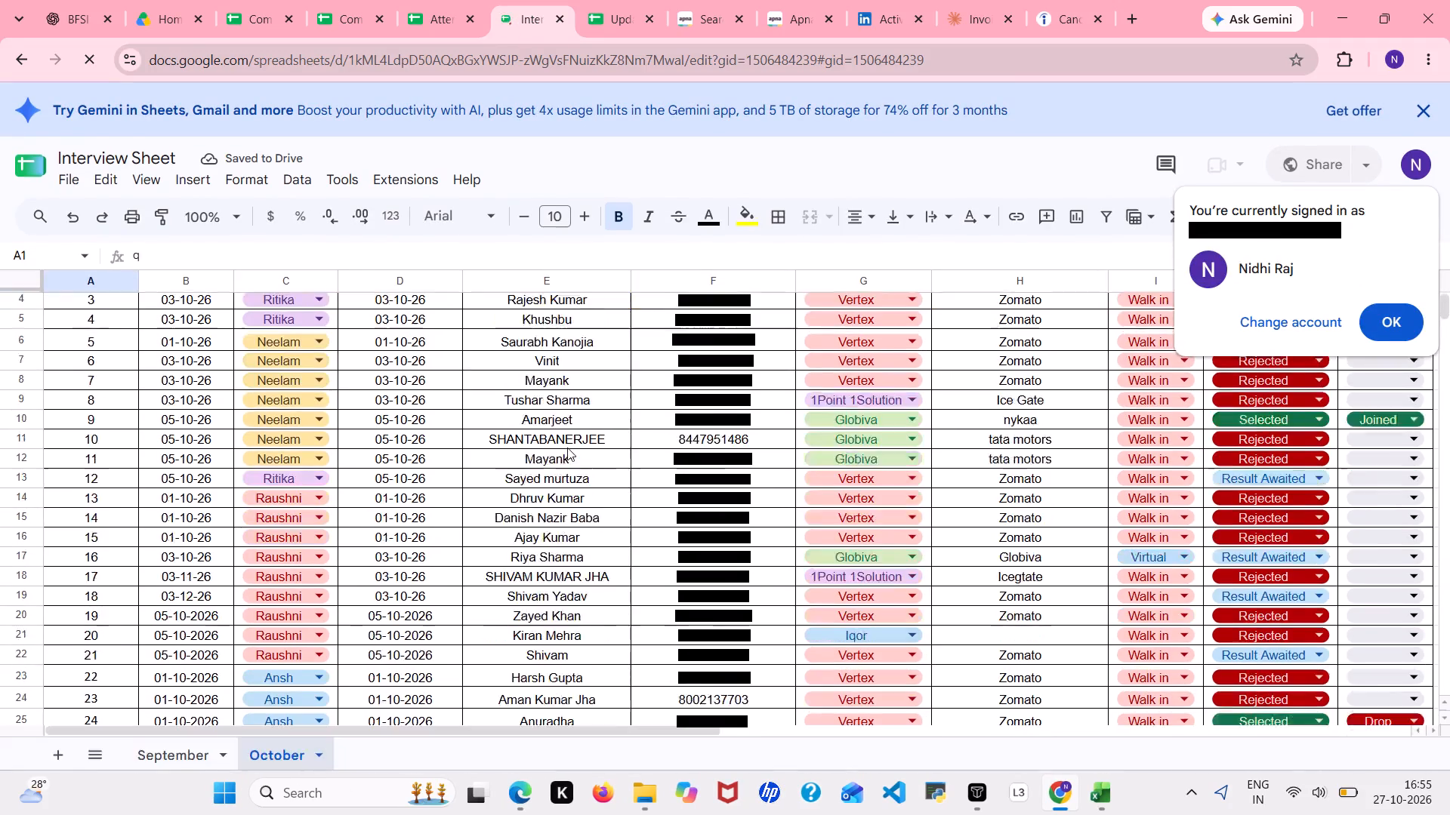
Examine the October interview records in the Interview Sheet down to the latest entries dated 26-10-2026 and 27-10-2026.
scroll(567, 447, "down", 8)
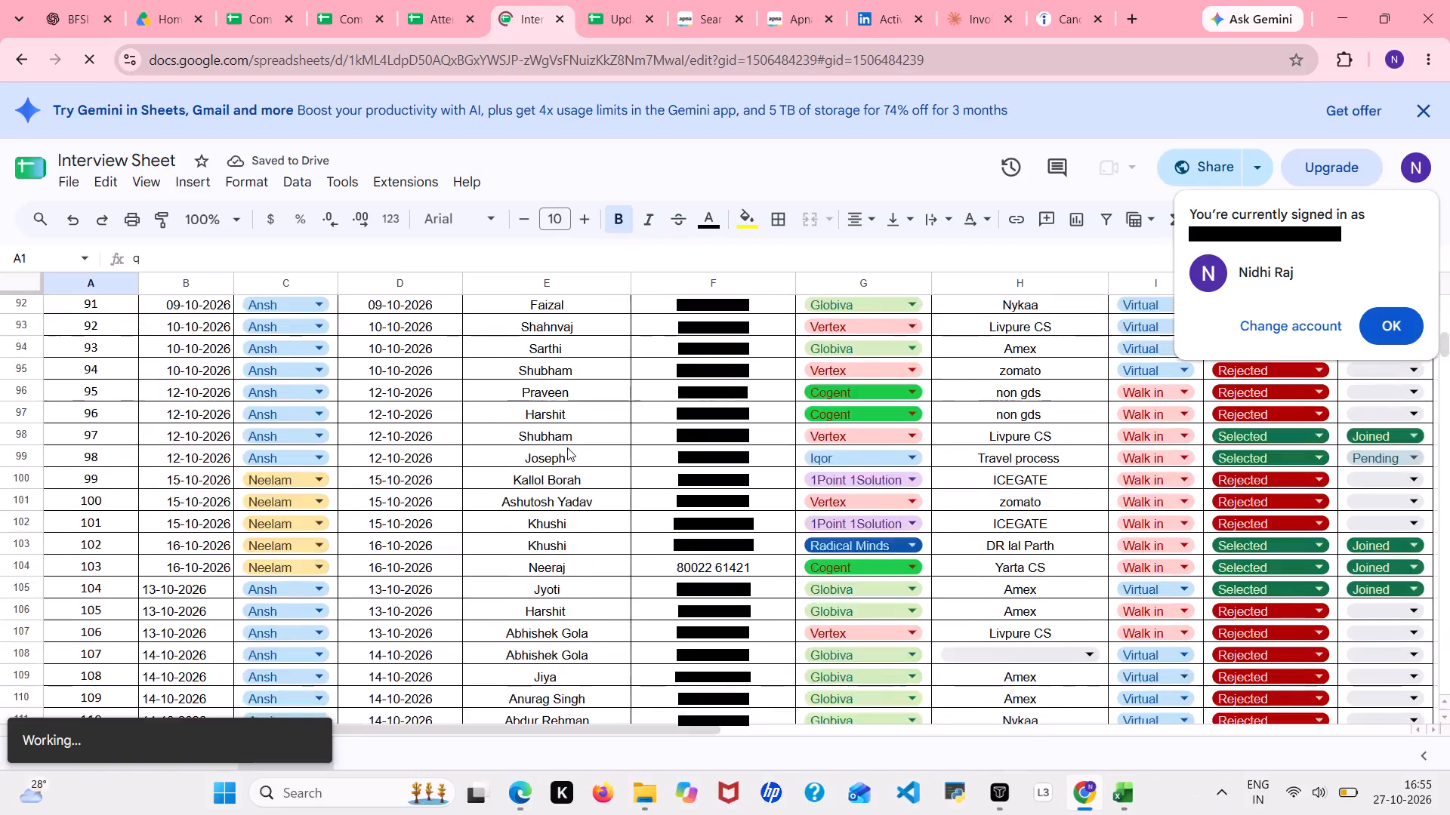
scroll(567, 447, "down", 6)
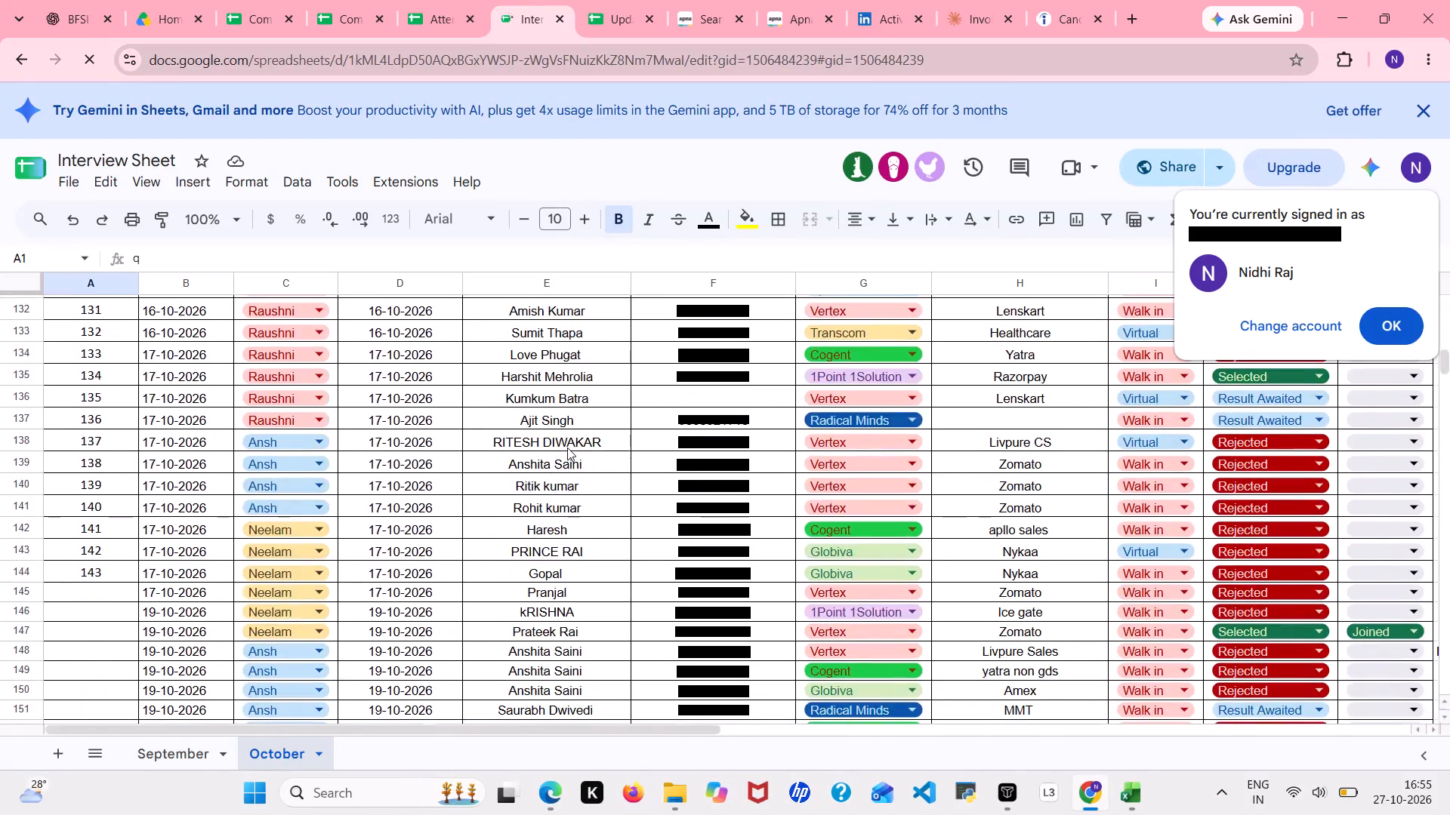
scroll(567, 447, "down", 6)
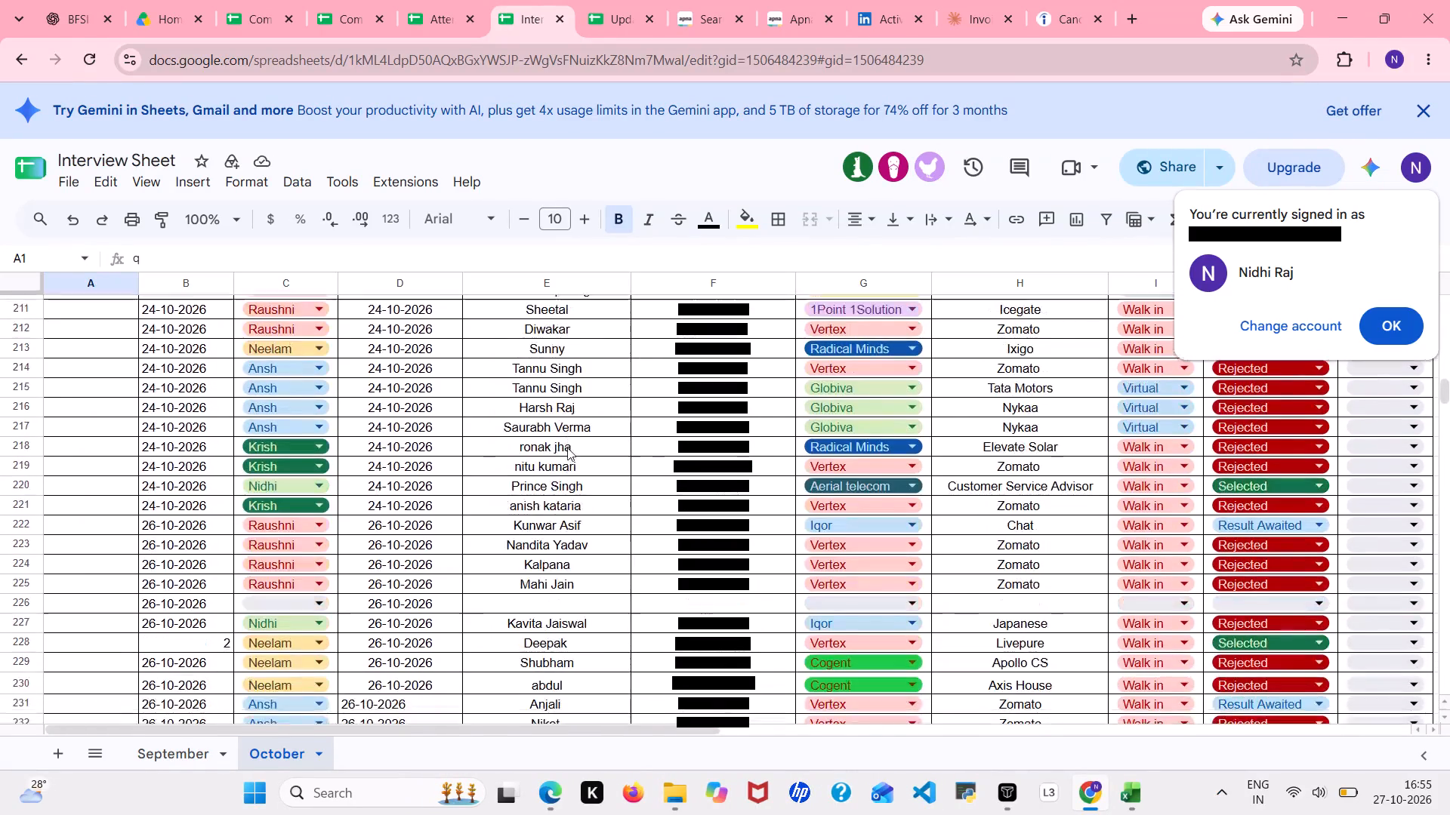
scroll(567, 447, "down", 4)
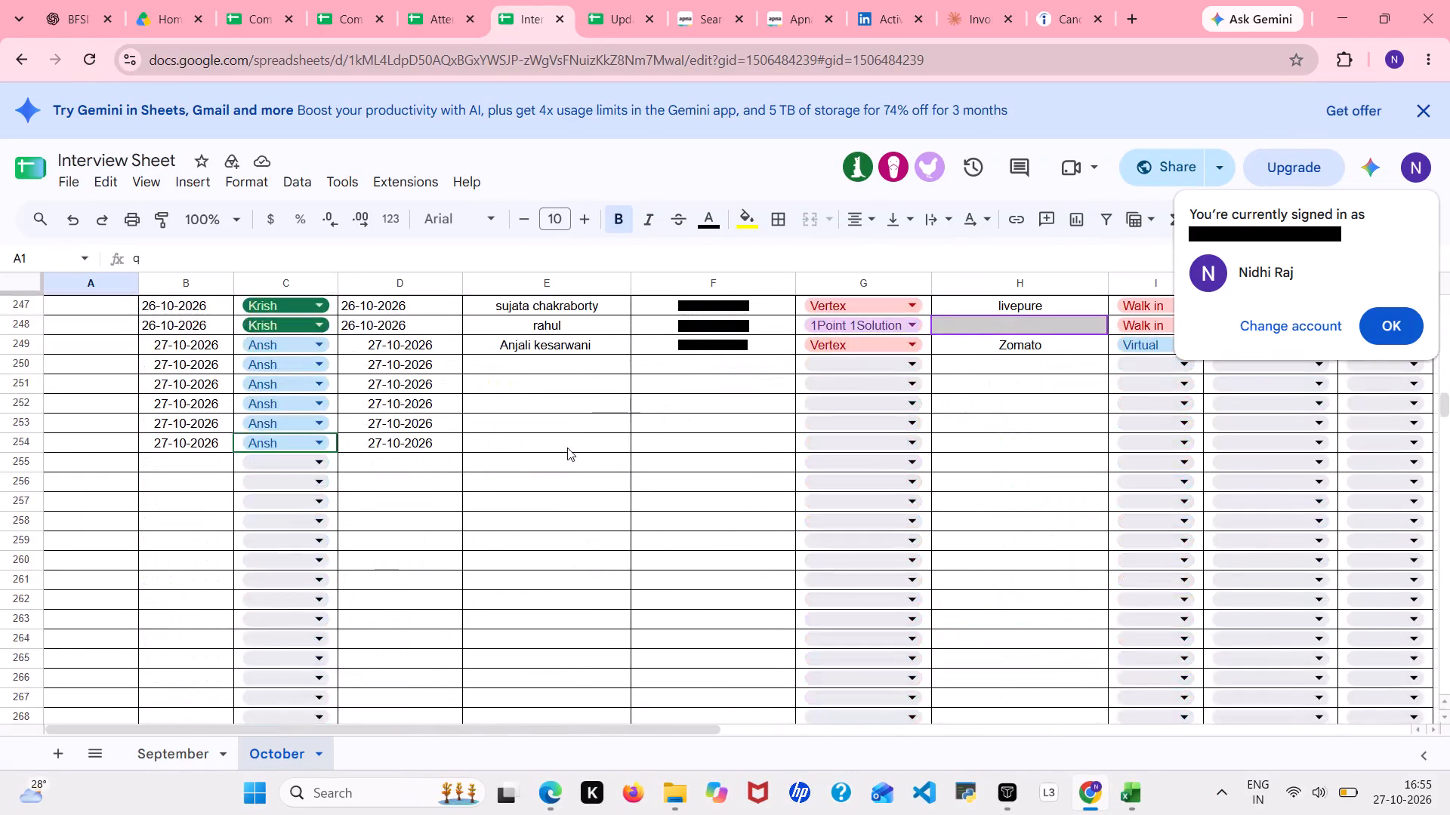
scroll(553, 329, "up", 2)
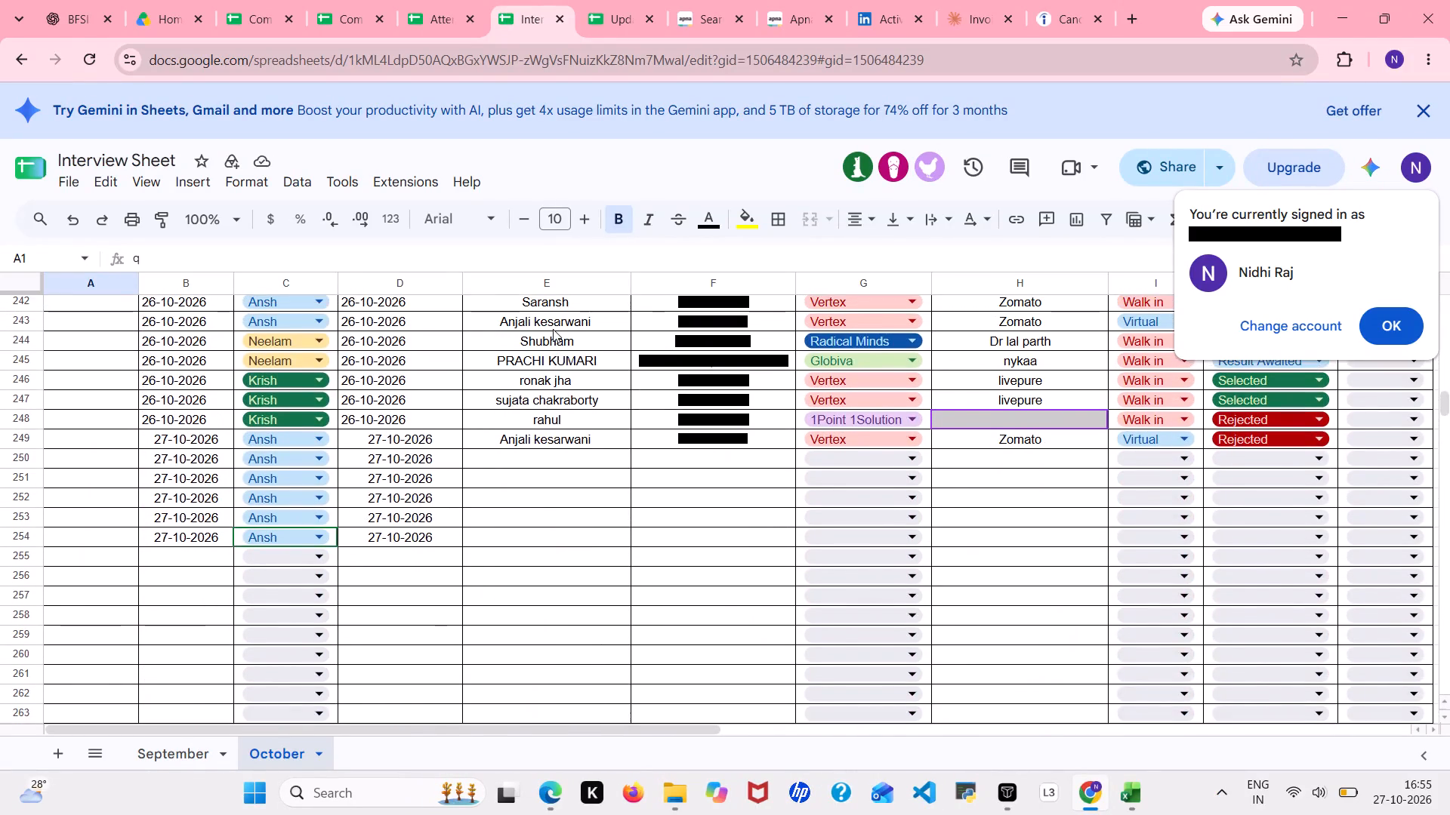
scroll(553, 329, "up", 1)
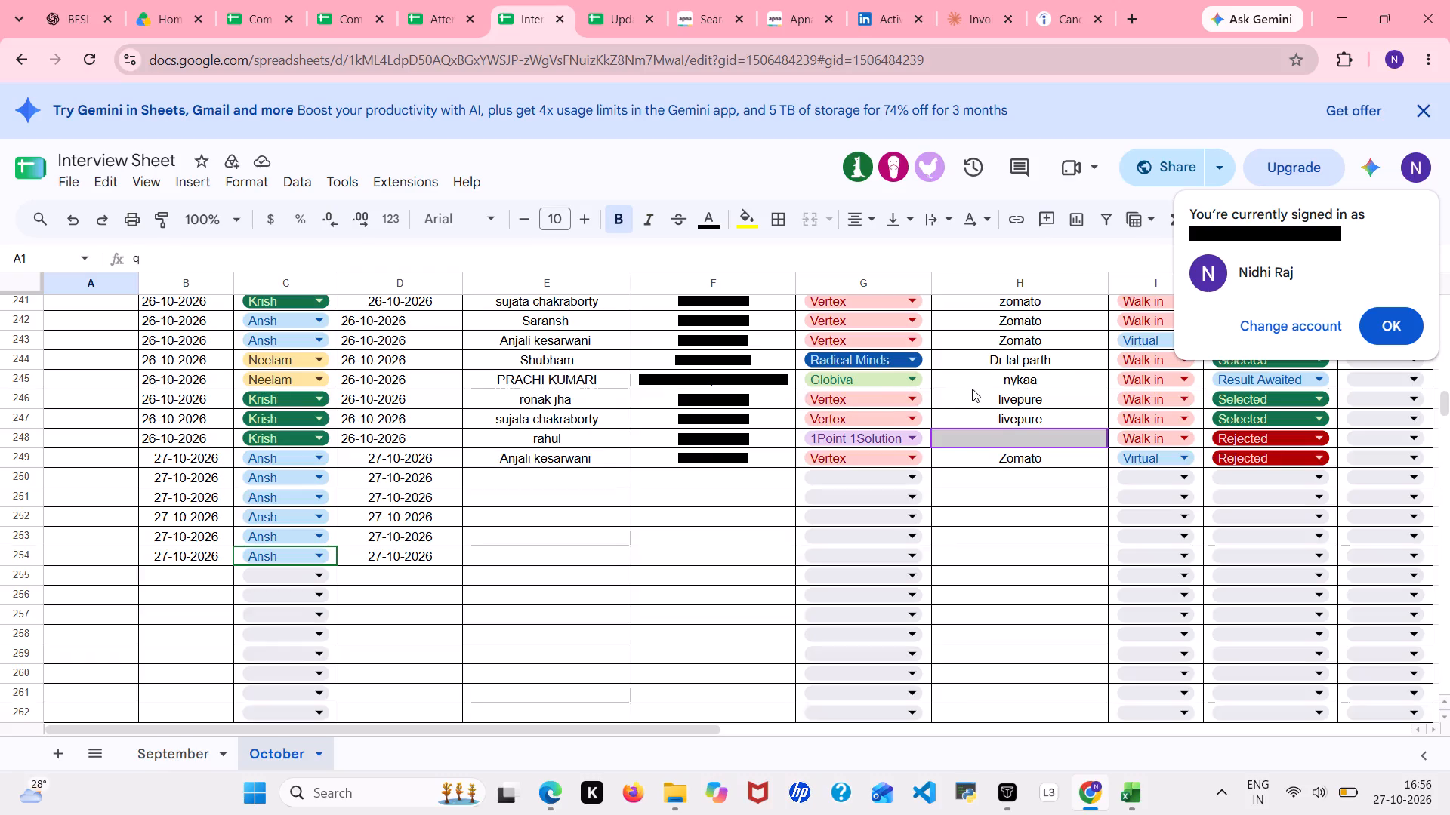
Dismiss the notice about the currently signed-in account on the Interview Sheet.
left_click(1382, 318)
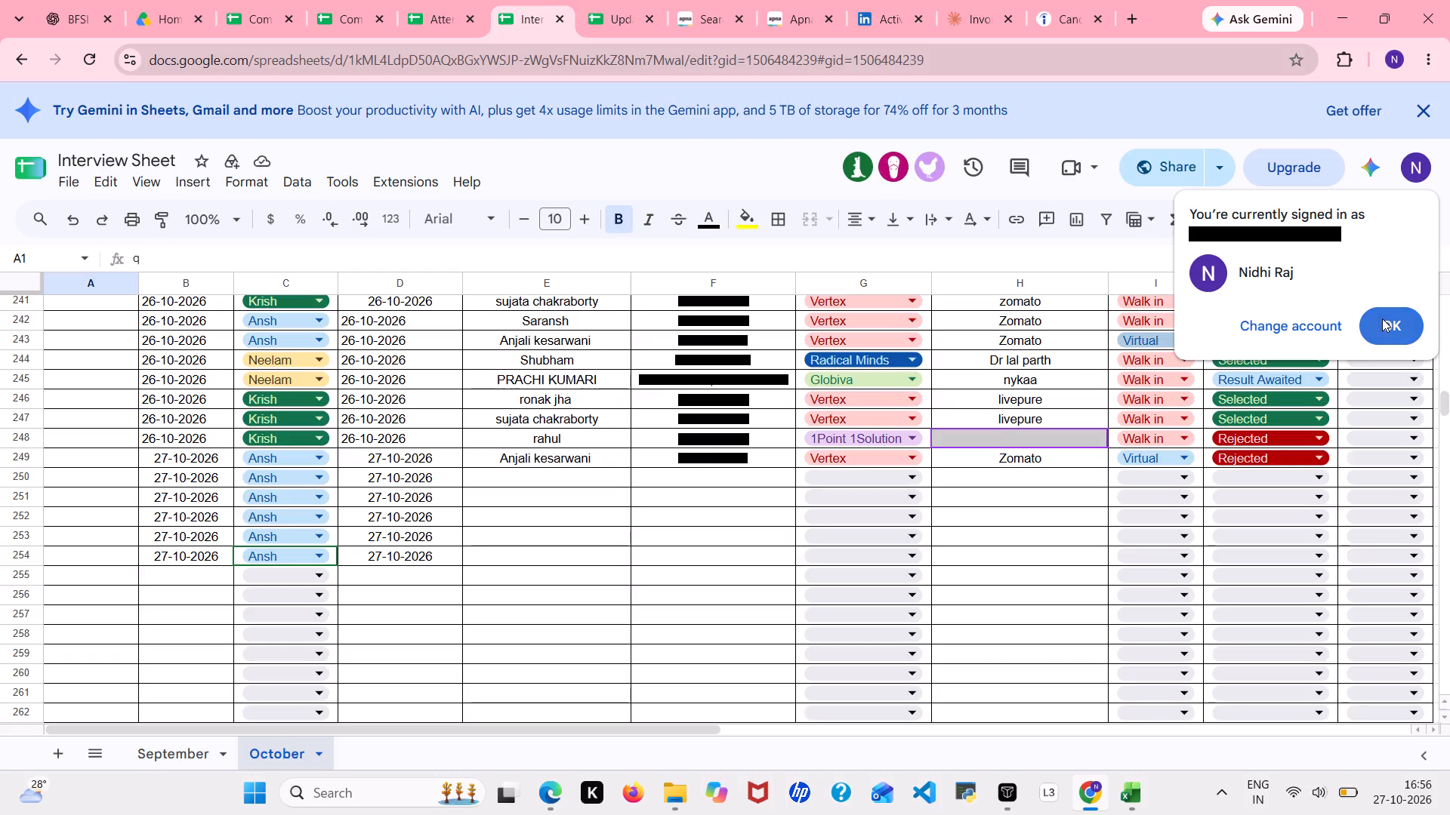
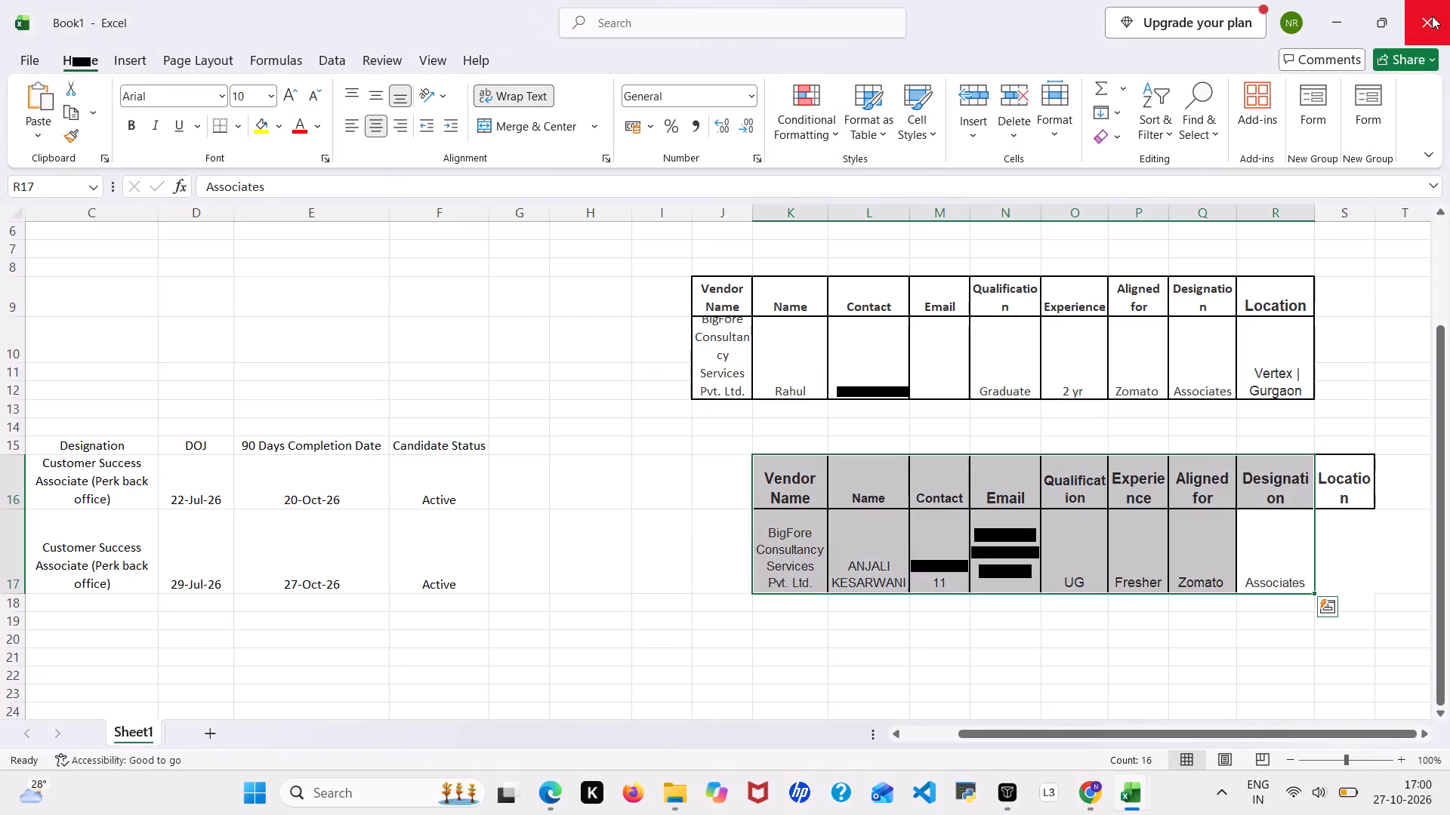
Close the Book1 workbook in Excel without saving its changes.
scroll(849, 436, "up", 2)
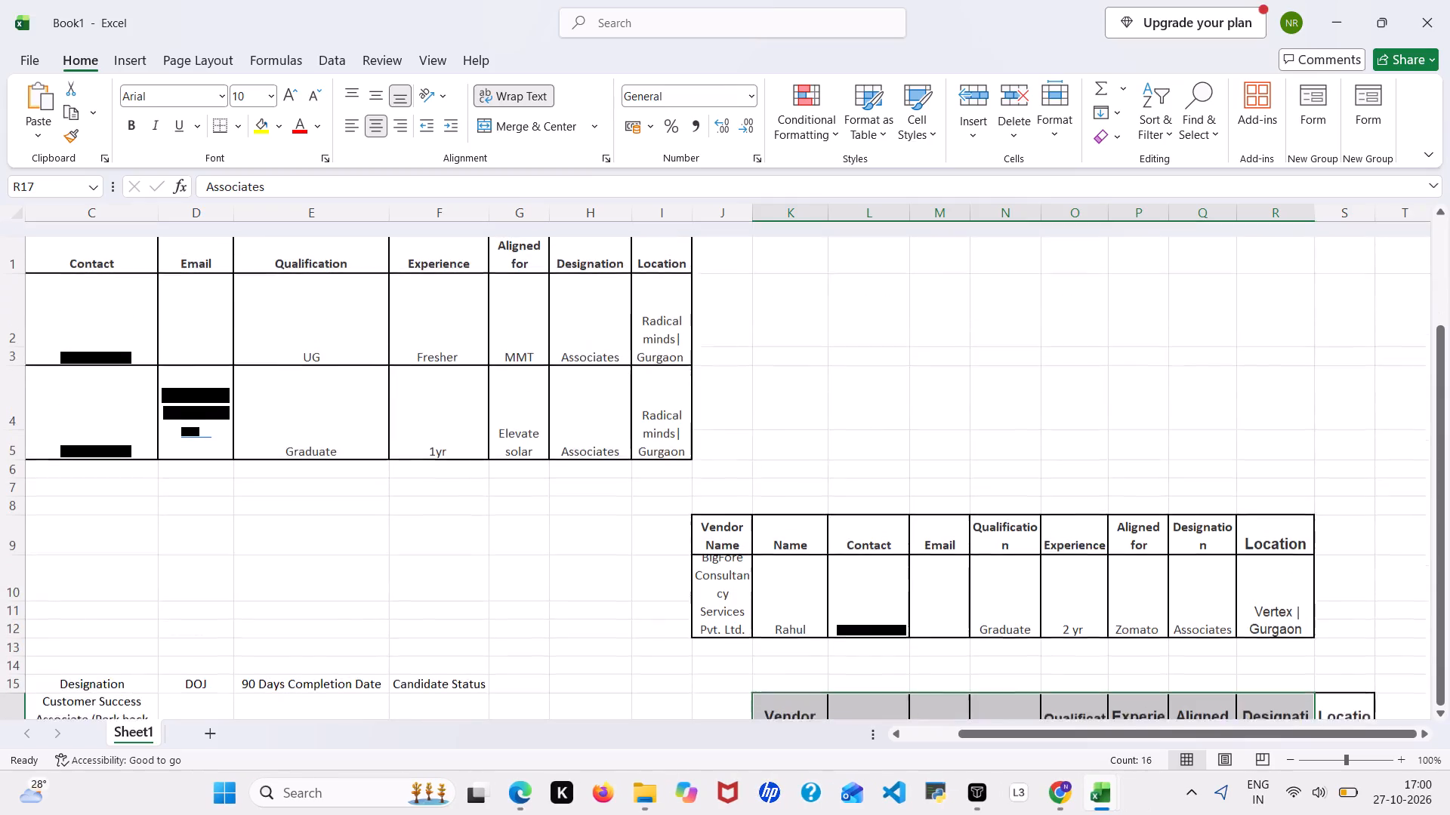
left_click(1425, 24)
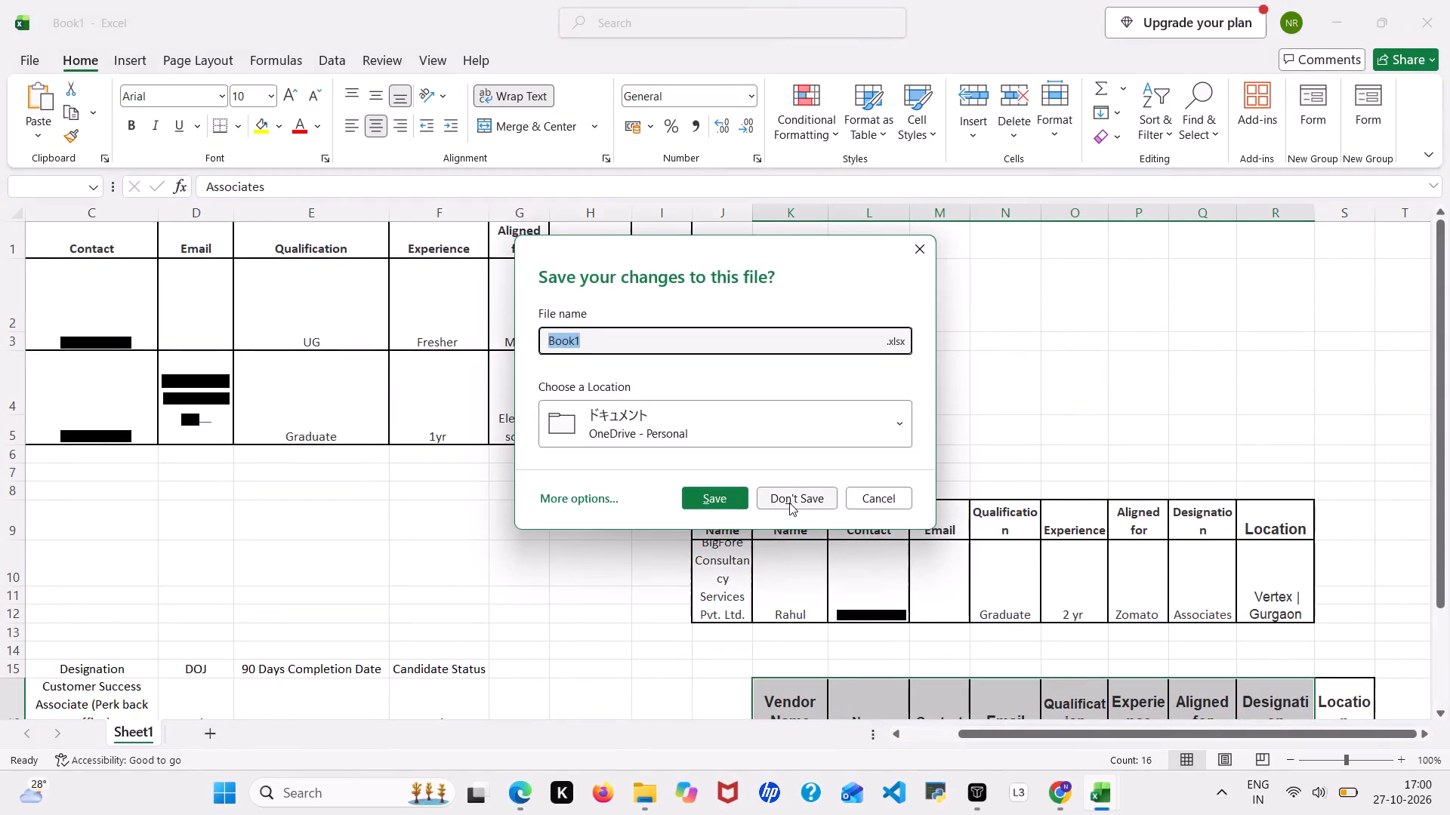
left_click(789, 503)
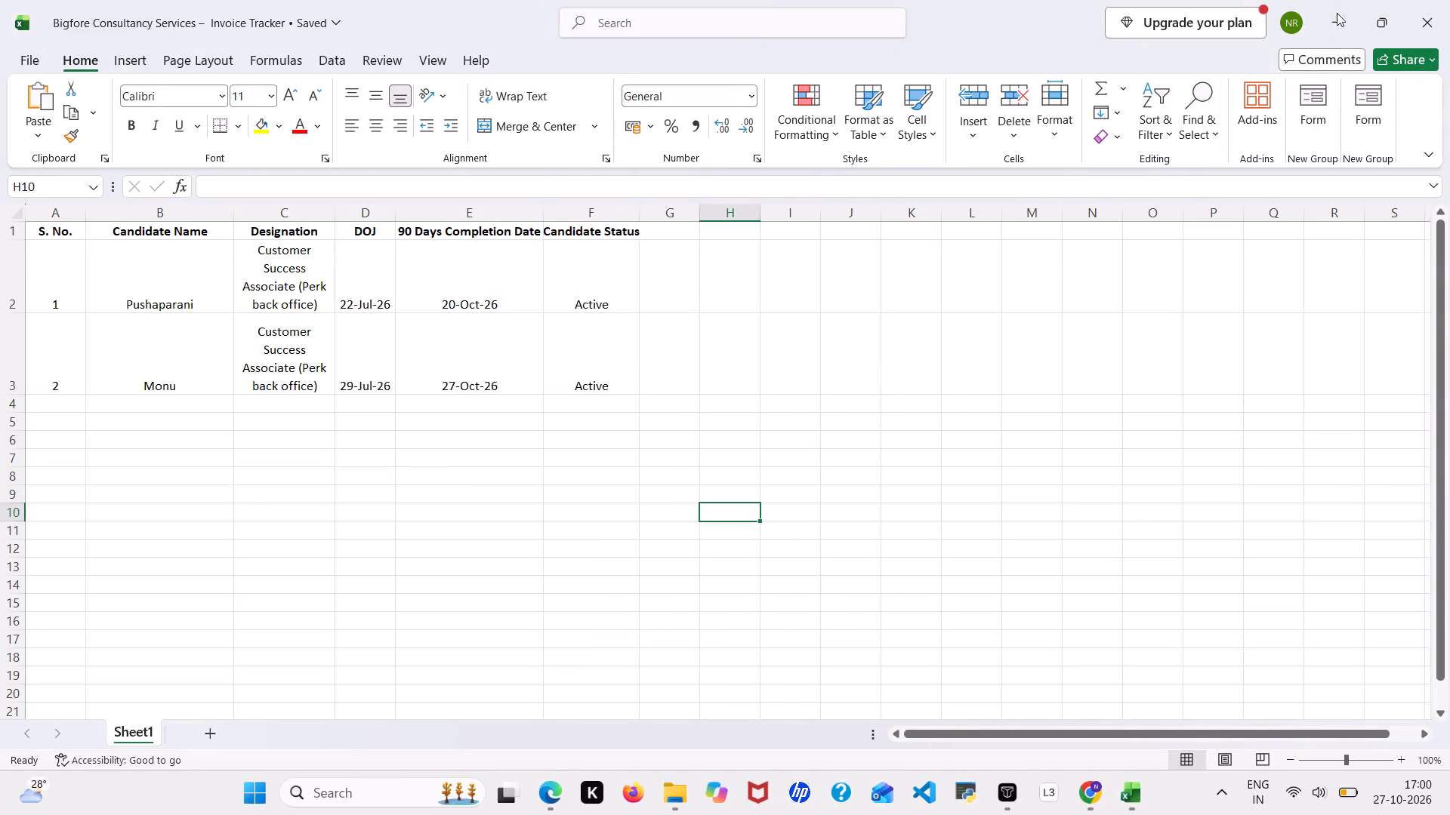
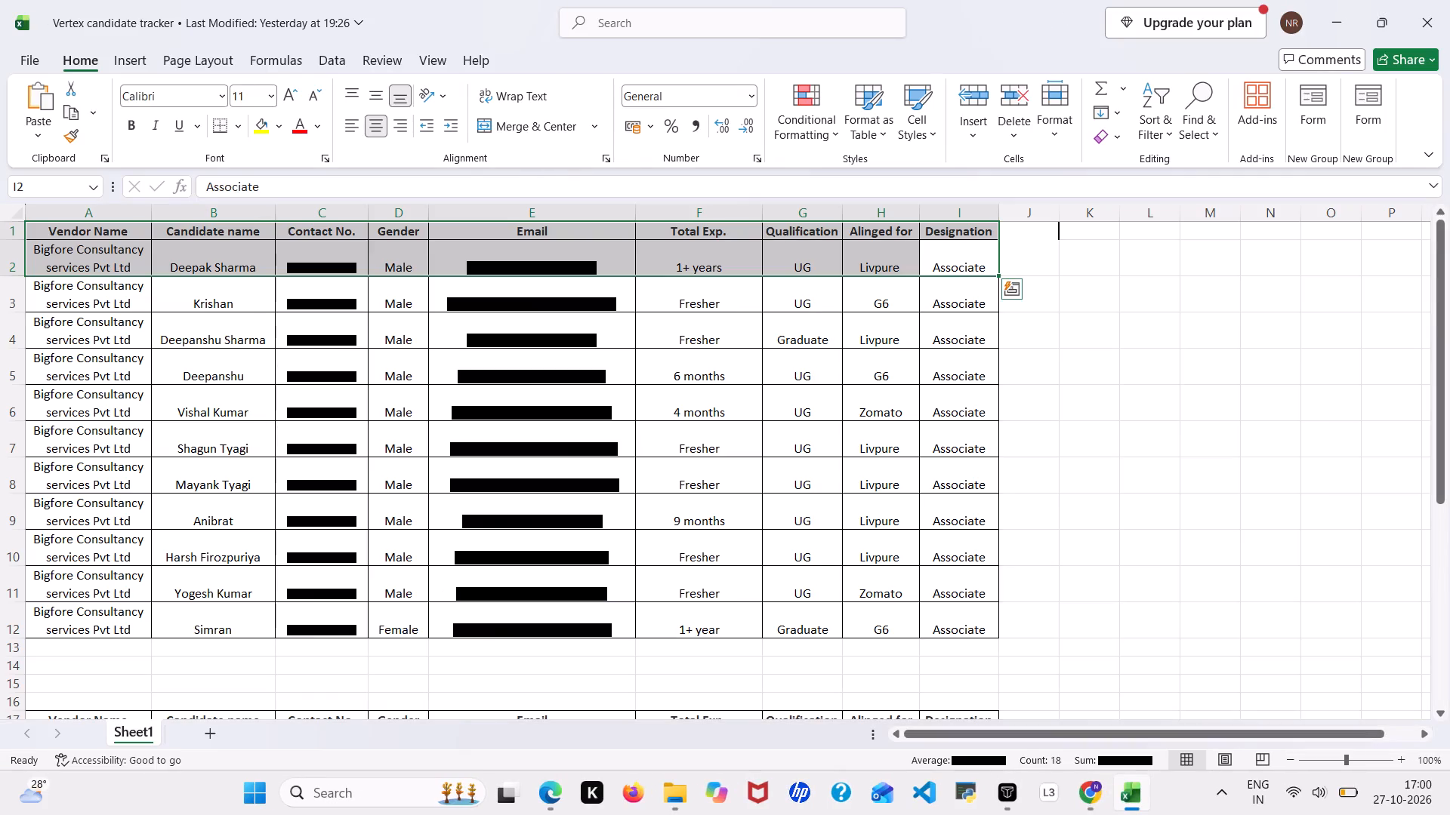
Clear the candidate details in rows 22 to 28, from Candidate name through Alinged for, keeping the vendor name and designation.
scroll(788, 570, "down", 4)
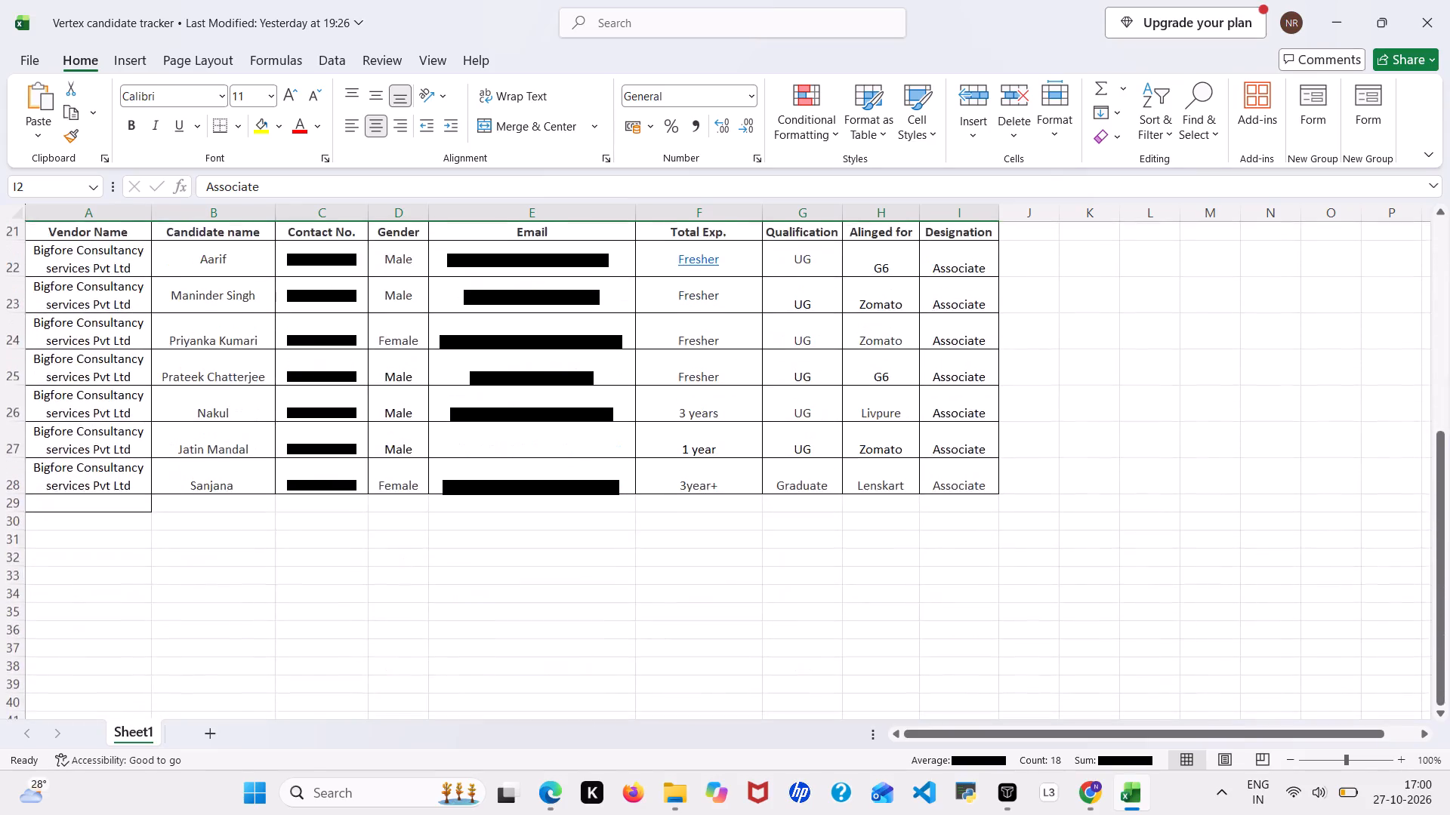
scroll(788, 570, "down", 1)
scroll(788, 570, "up", 1)
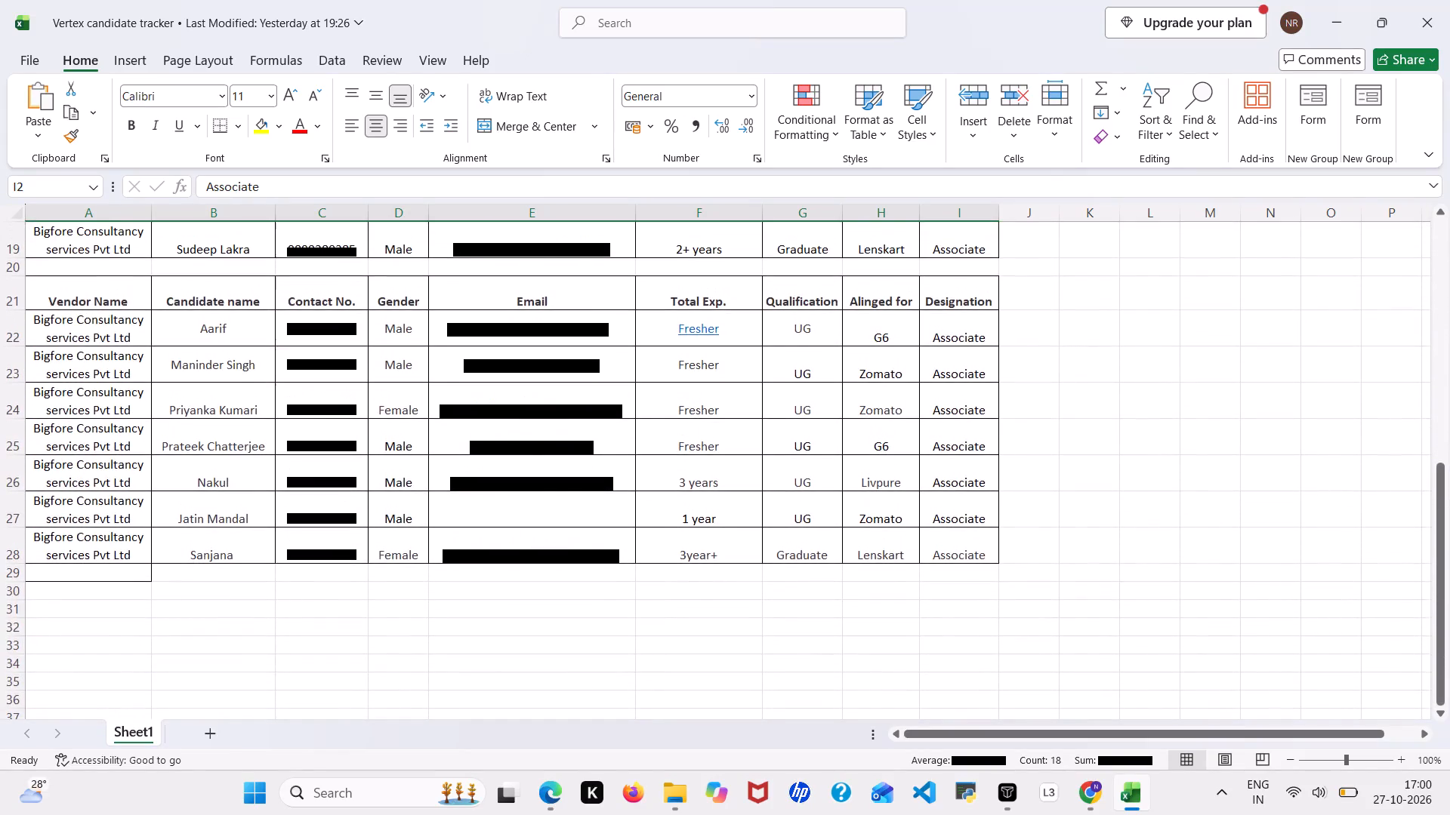
left_click_drag(891, 542, 585, 494)
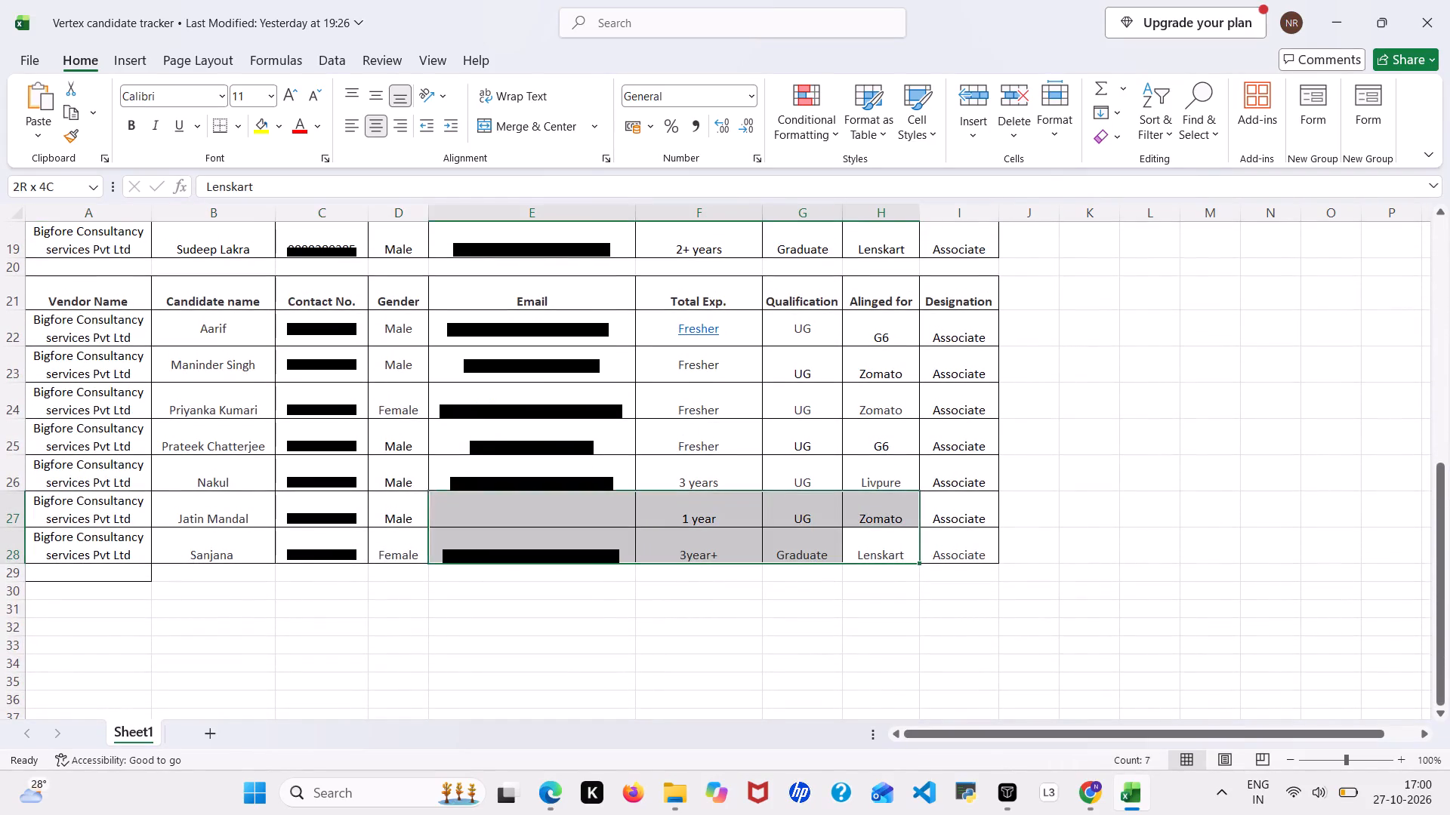
left_click_drag(585, 494, 239, 335)
key("Delete")
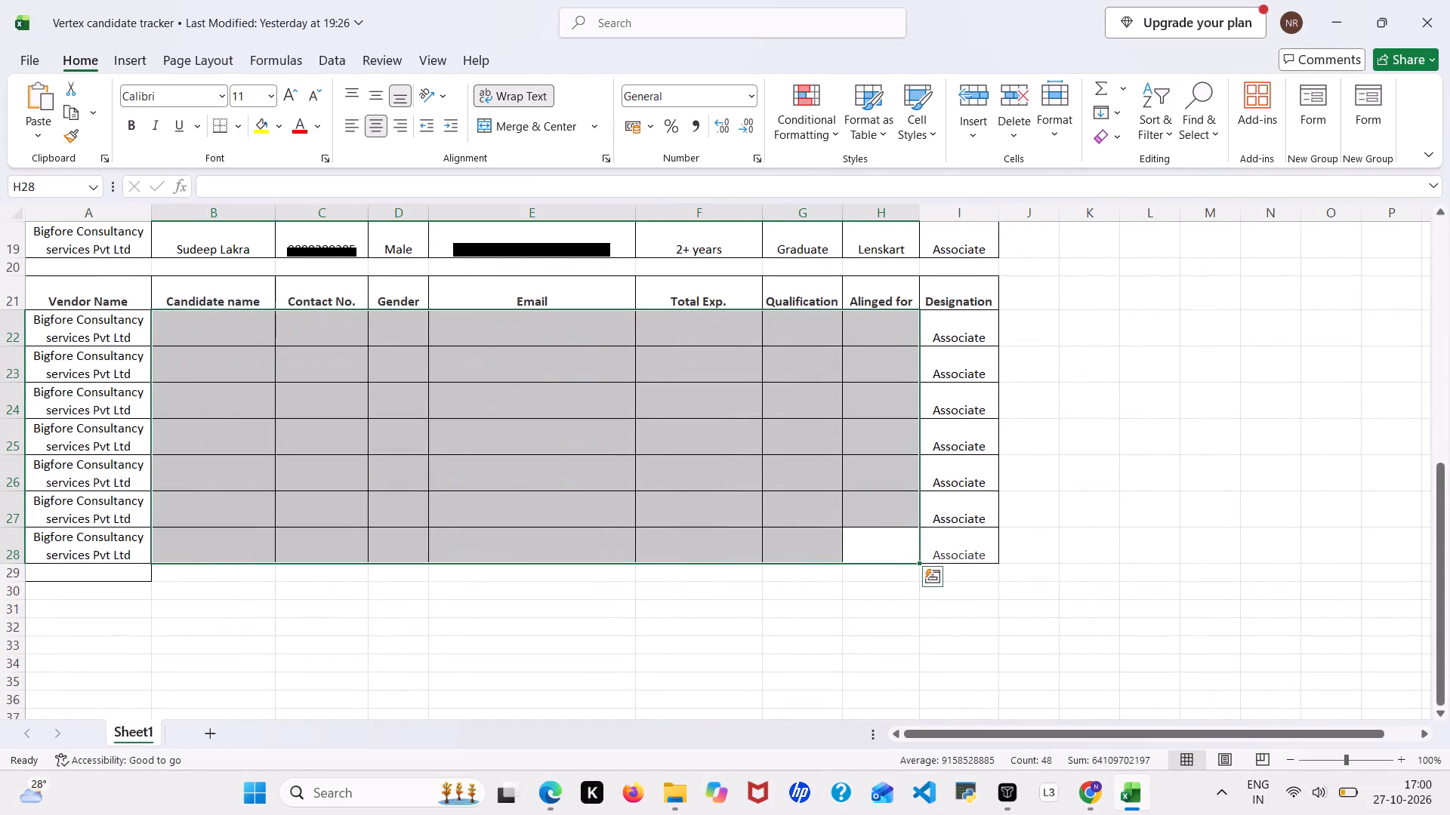
left_click(785, 783)
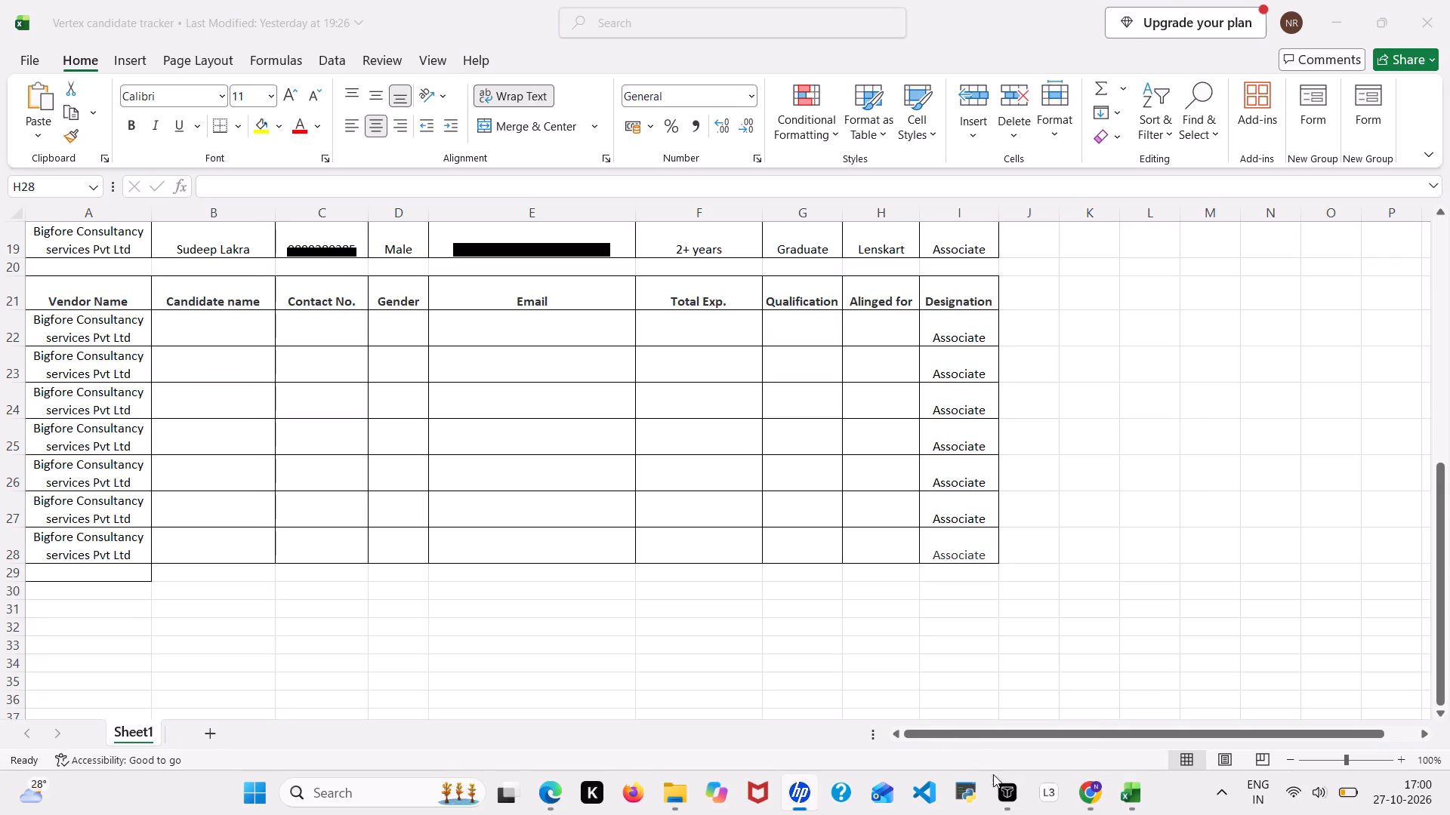
left_click(1133, 11)
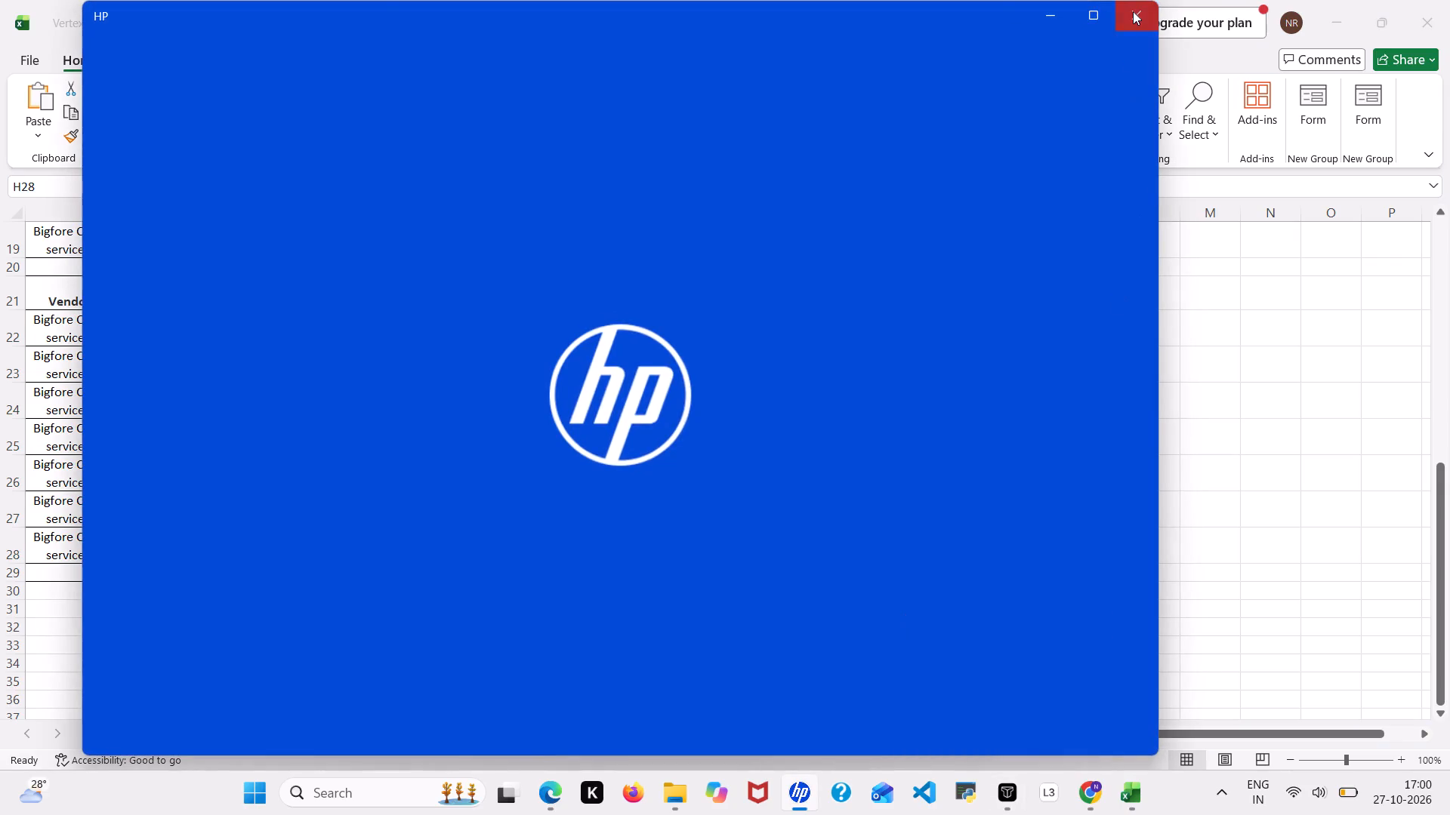
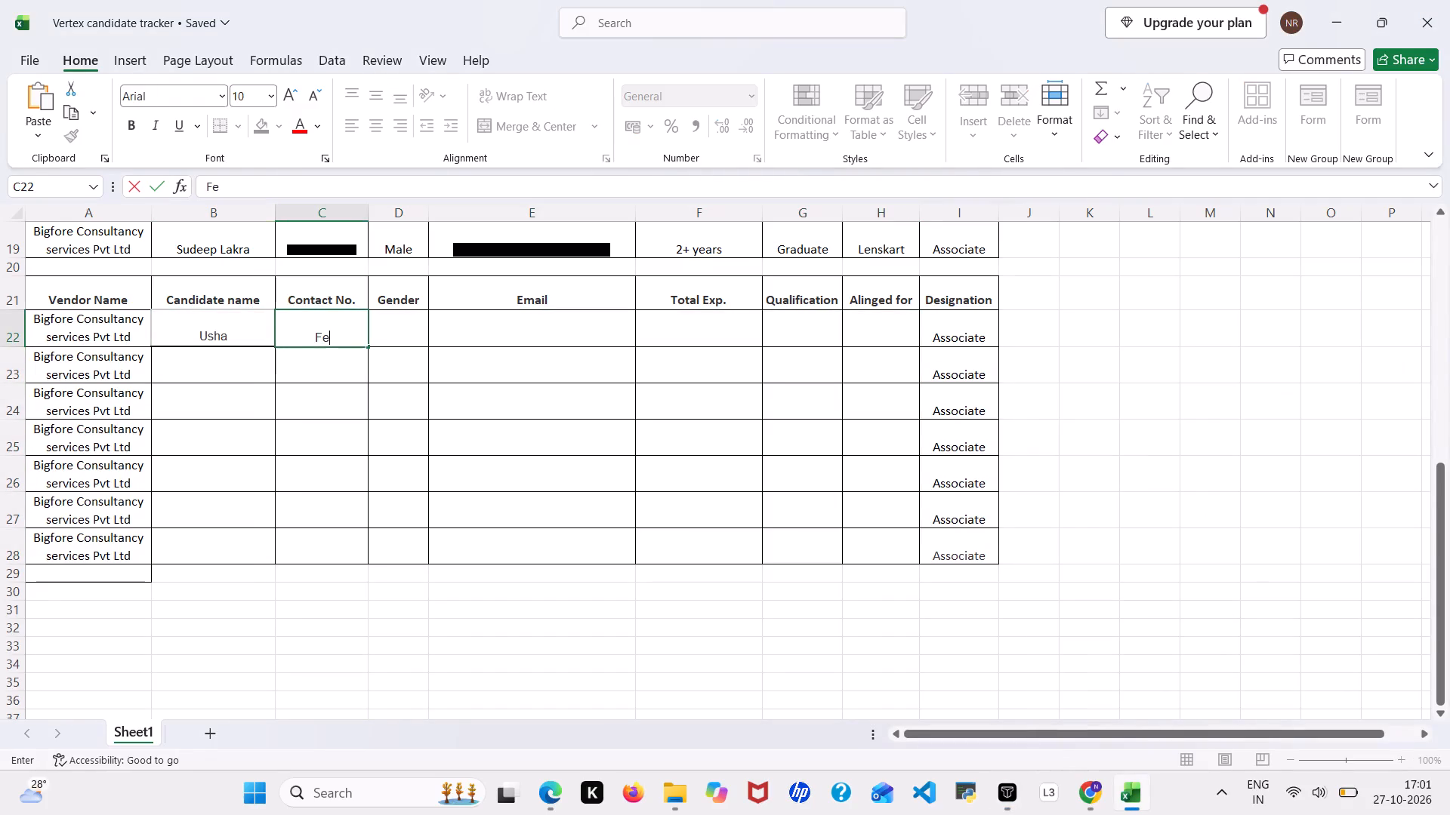
Discard the mistyped text in Usha's Contact No. cell in row 22 and restore the contact number.
key("BackSpace")
key("BackSpace")
key("ctrl+z")
Enter Female as the gender for the candidate in row 22.
key("Right")
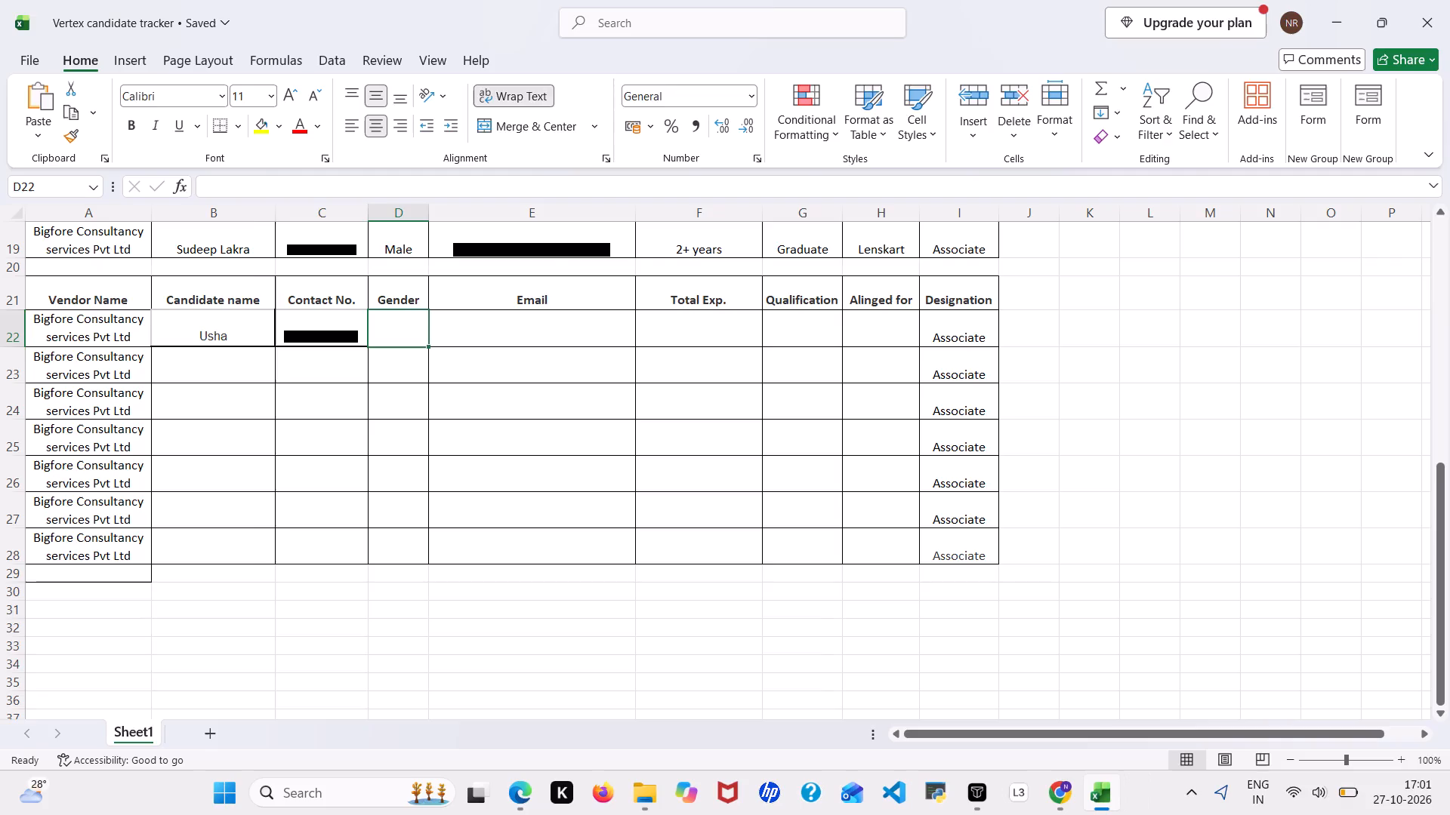
type("Female")
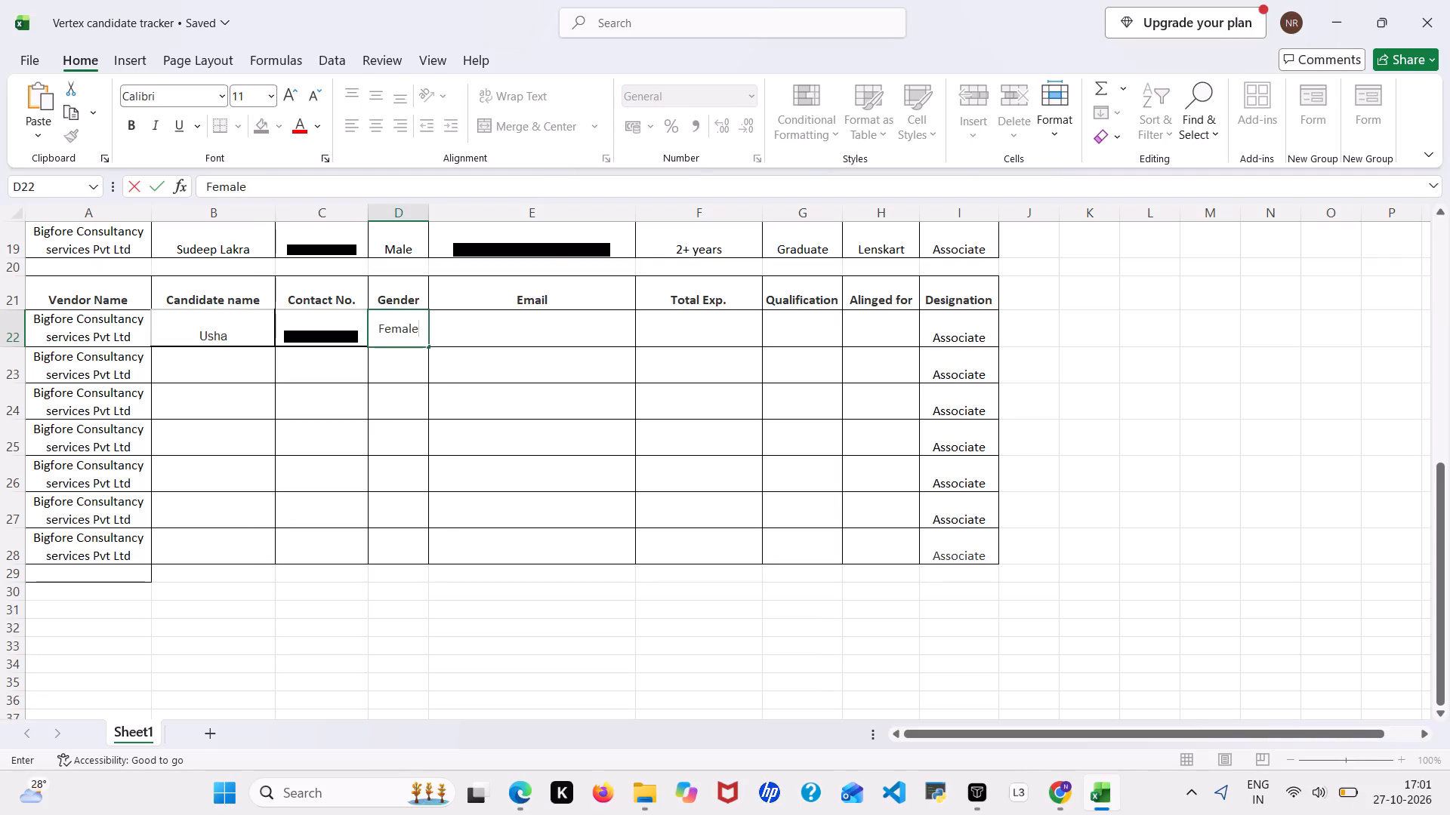
Edit the contact number in row 22 to delete one extra character, keeping the rest of the entry.
double_click(328, 335)
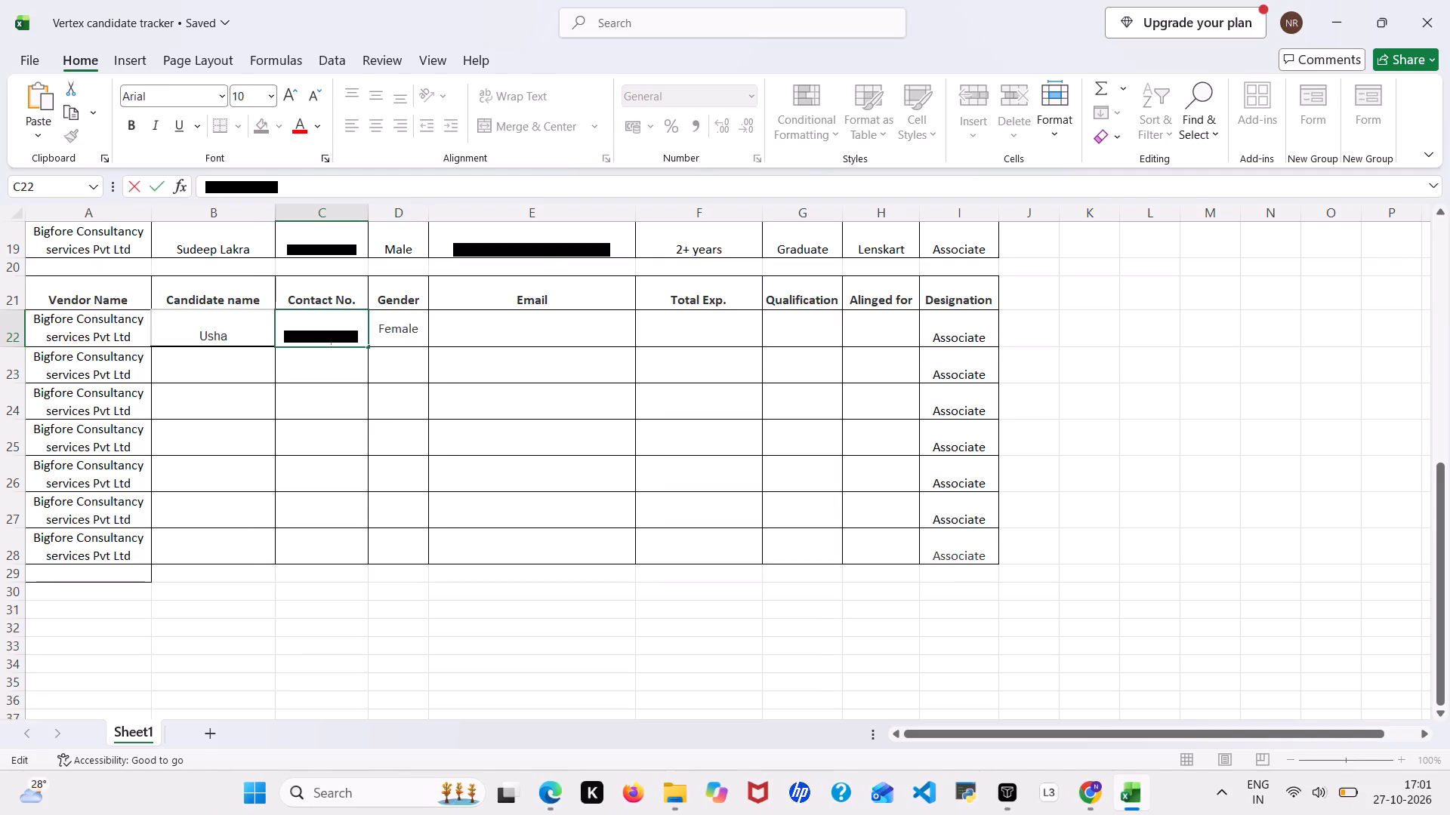
left_click(324, 338)
key("BackSpace")
left_click(537, 367)
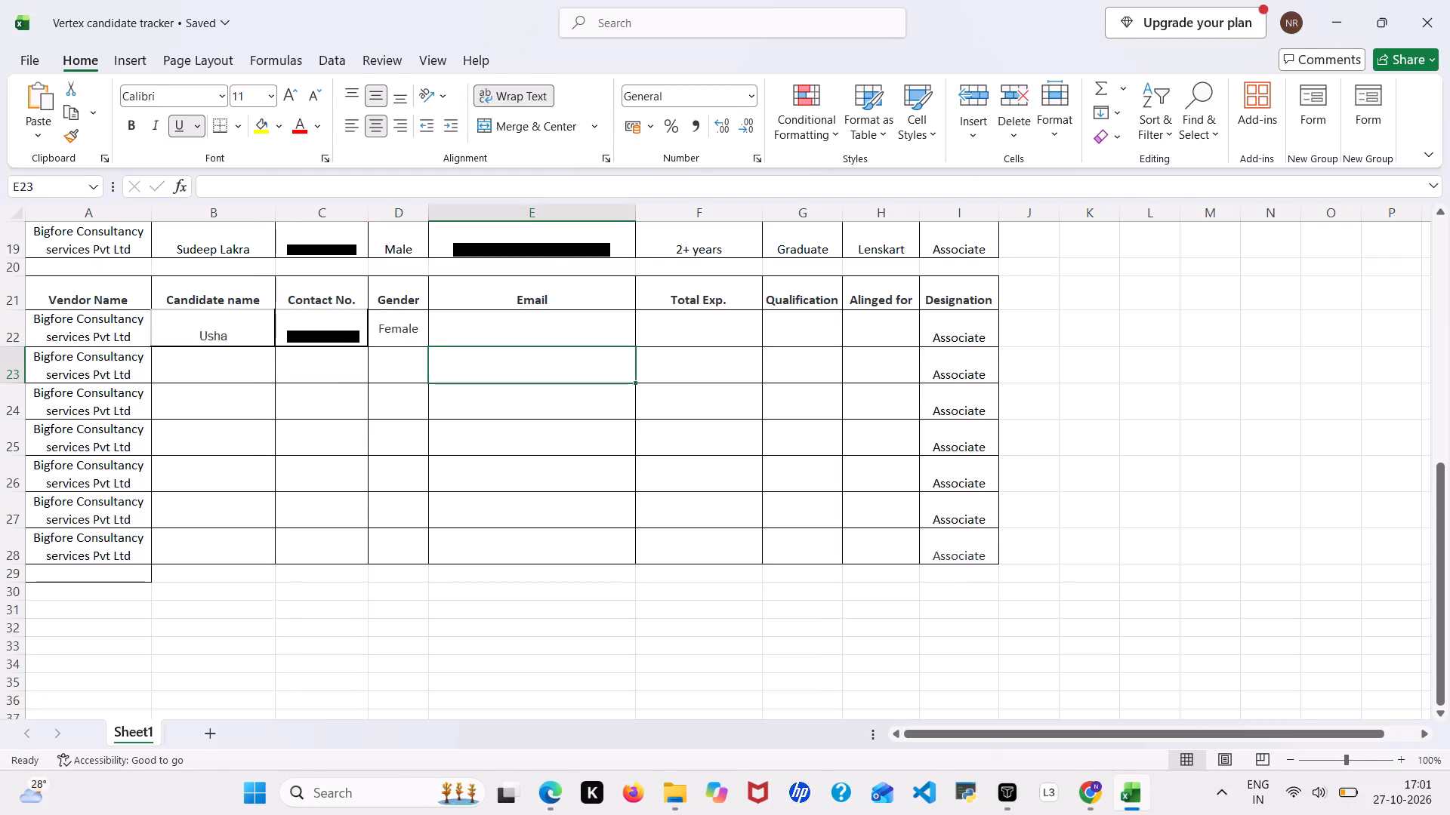
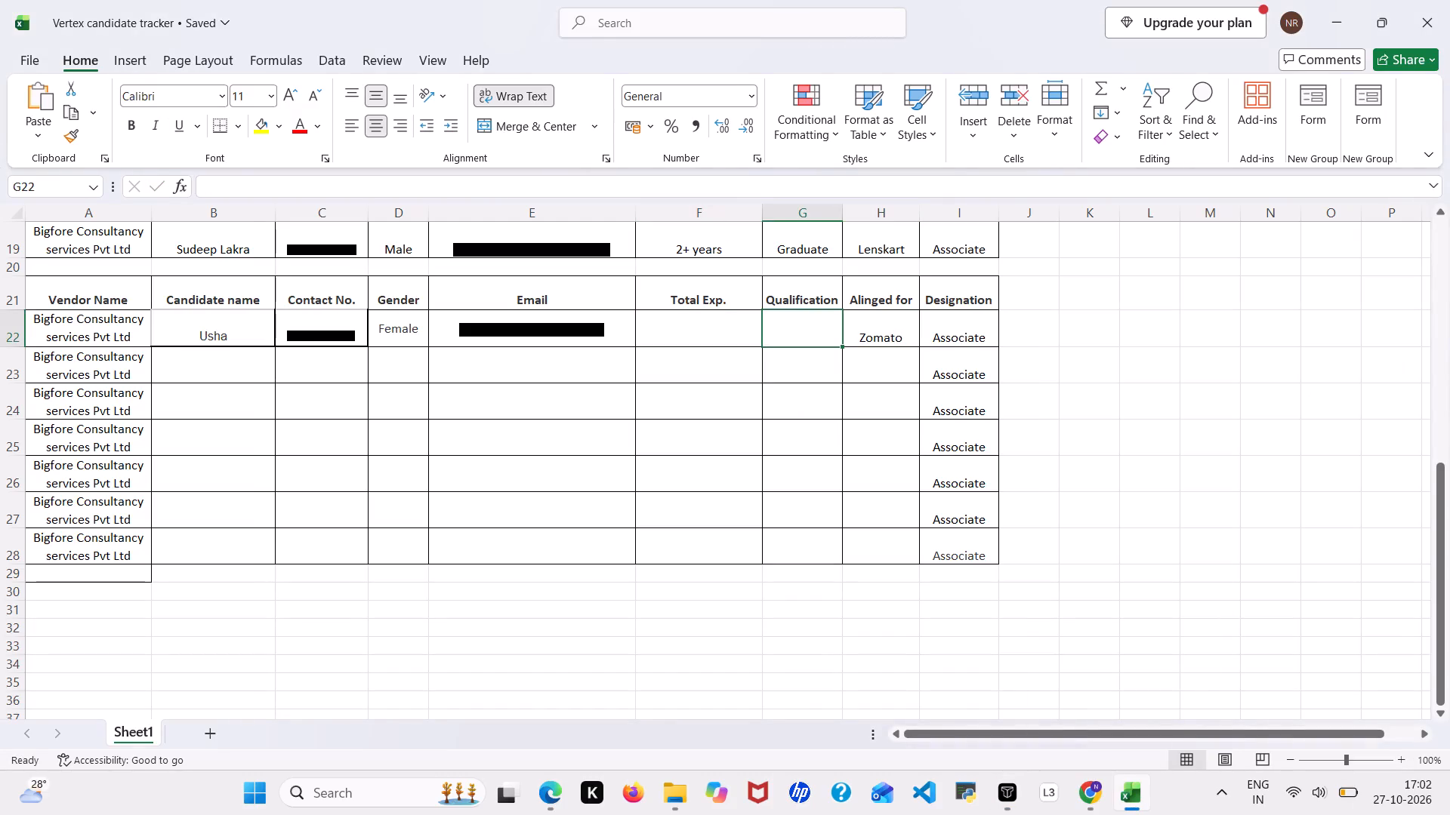
Switch to the Interview Sheet in Chrome to consult the October interview entries.
left_click(1094, 814)
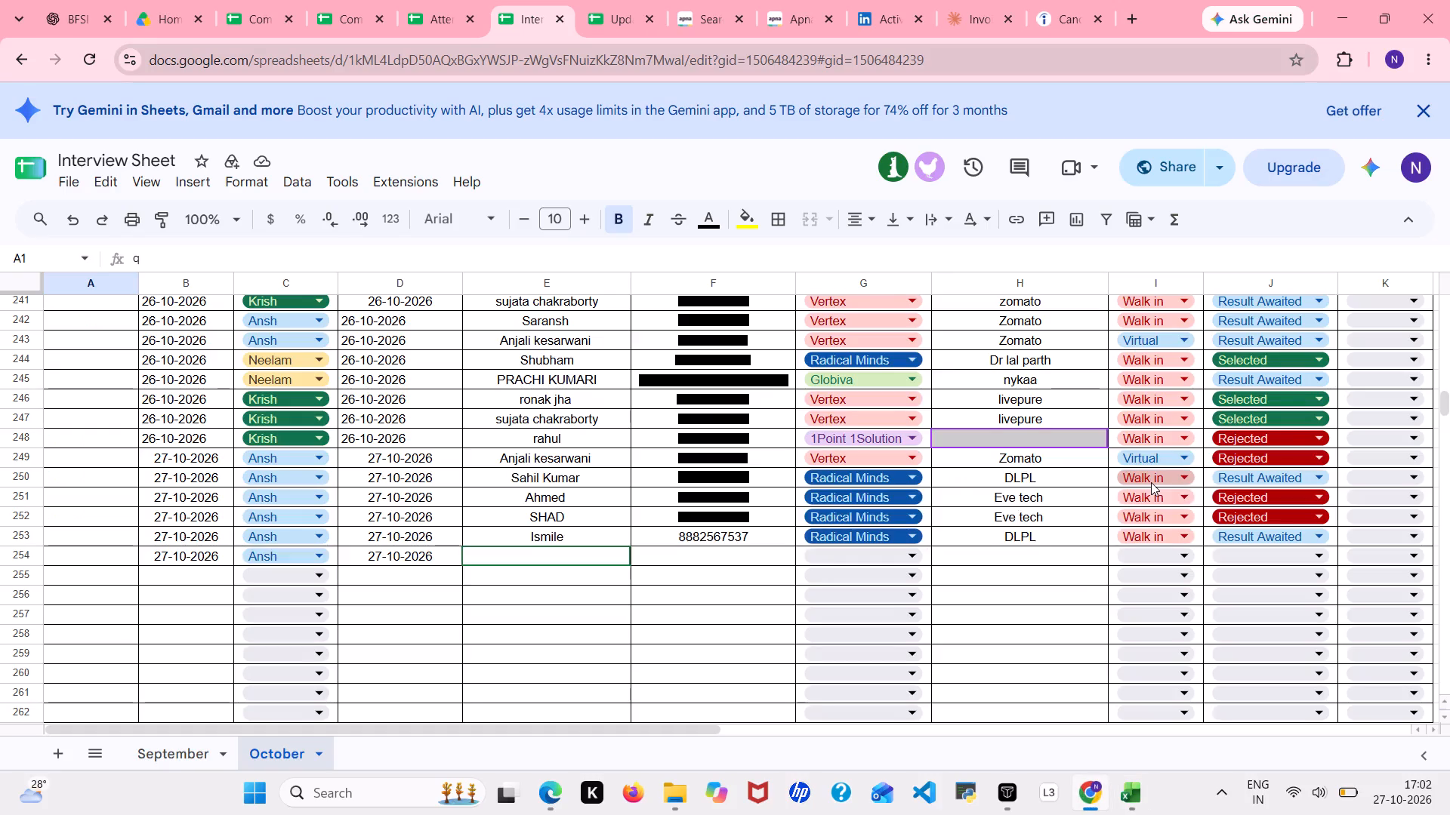
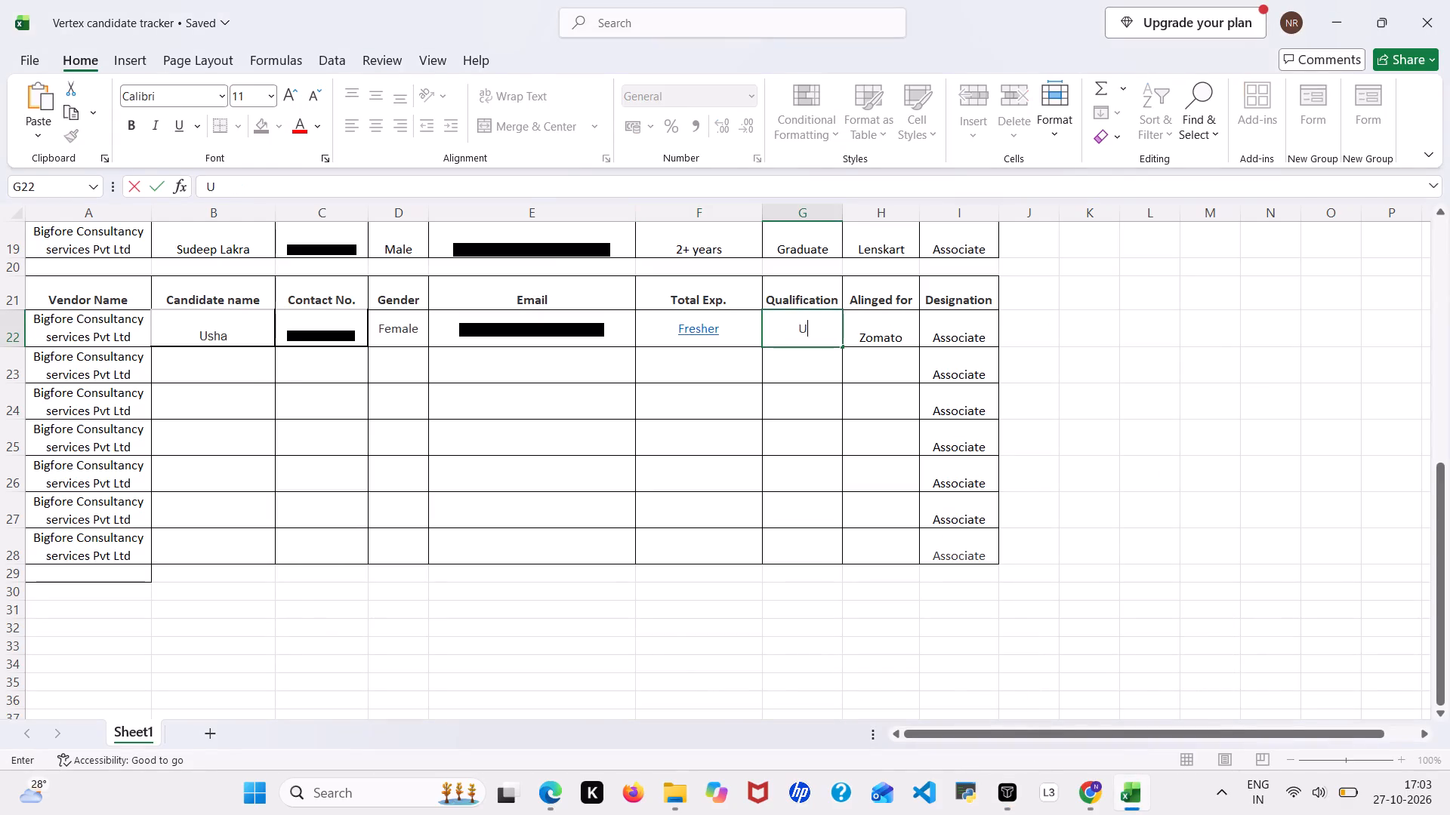
Enter UG as the qualification for the Zomato-aligned candidate in row 22 of the Vertex candidate tracker.
type("G")
key("Down")
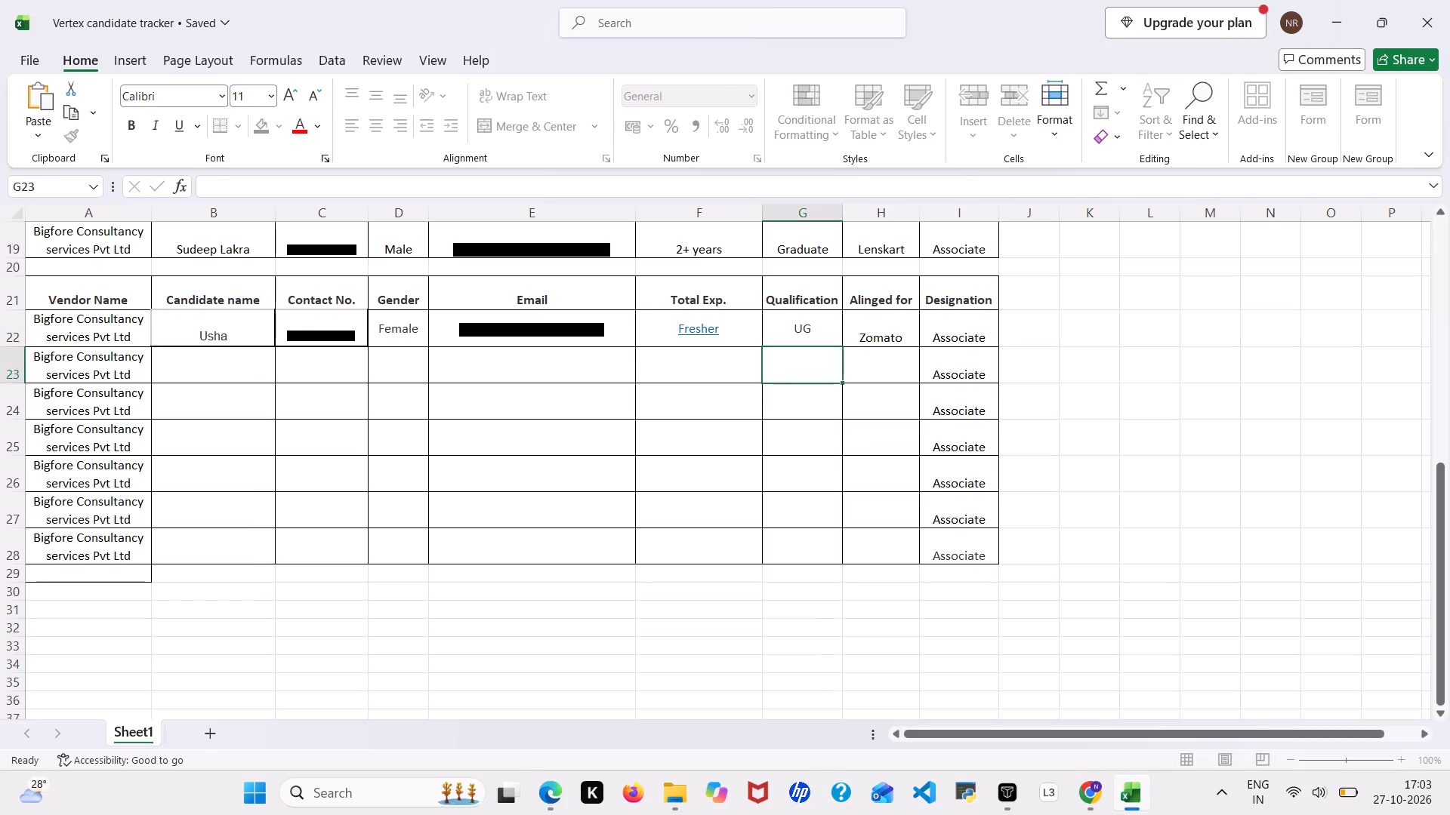
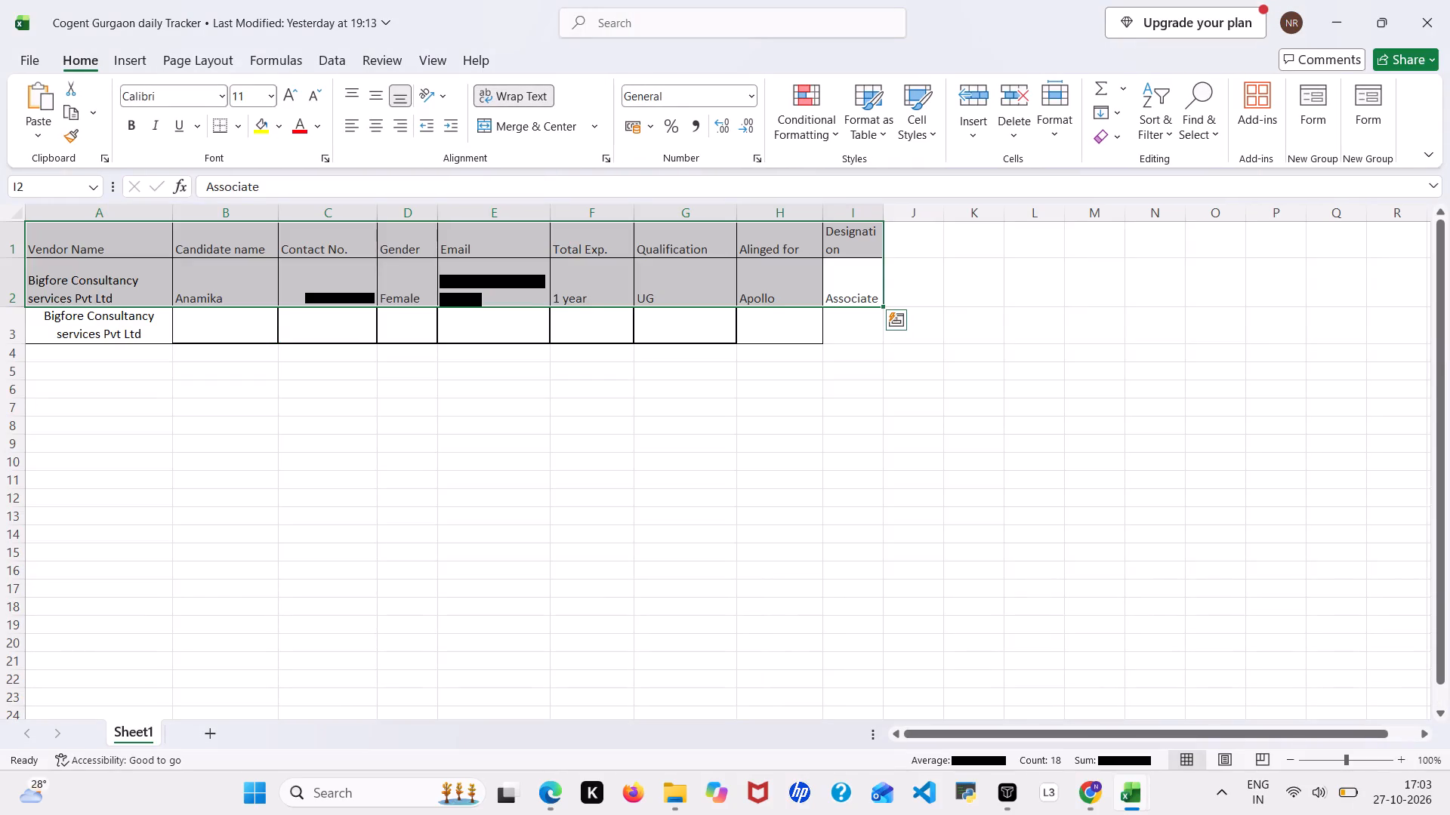
Clear the candidate name, contact number, gender and email in row 2 of the Cogent Gurgaon daily Tracker.
left_click(687, 291)
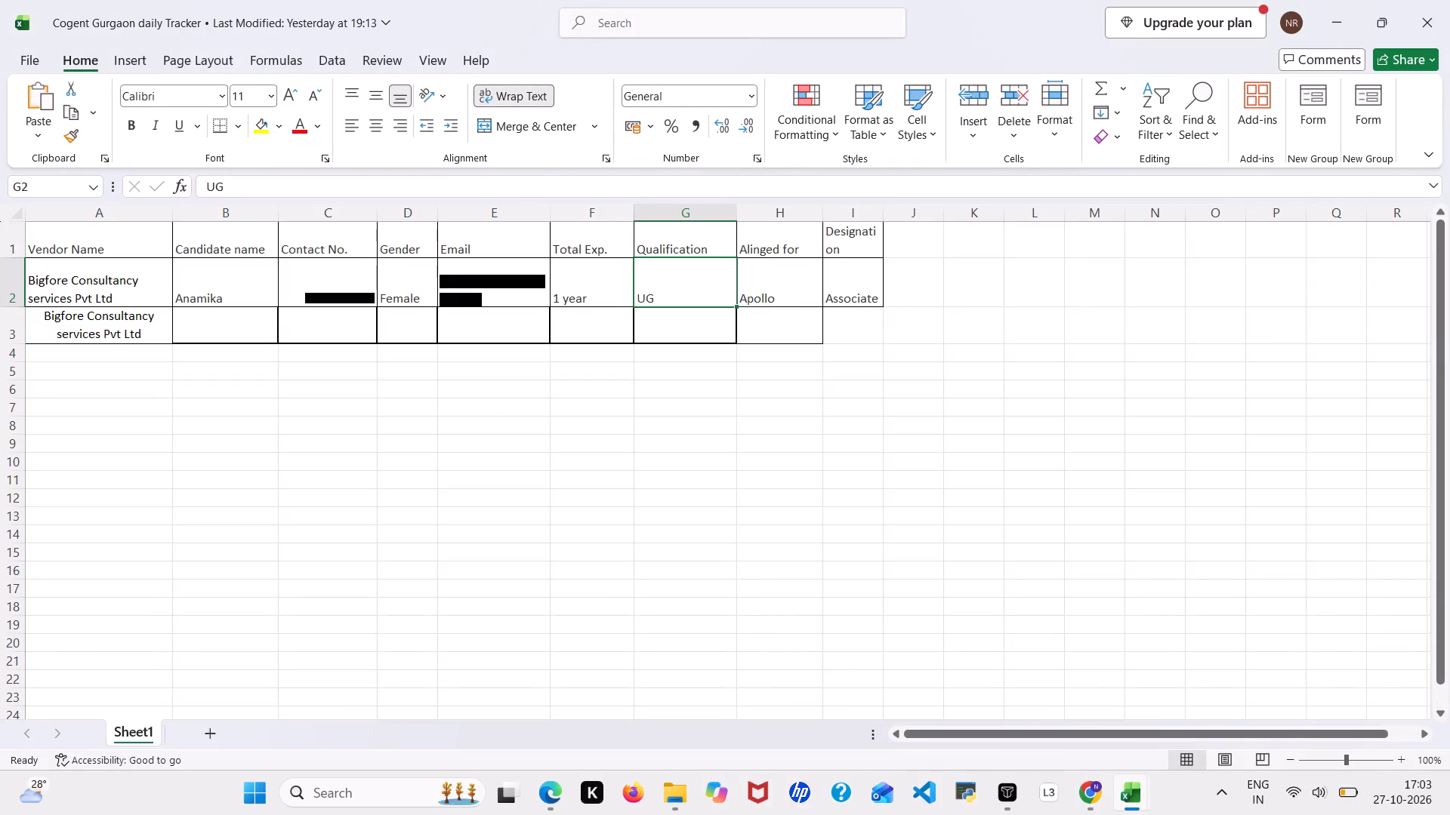
left_click_drag(503, 290, 373, 284)
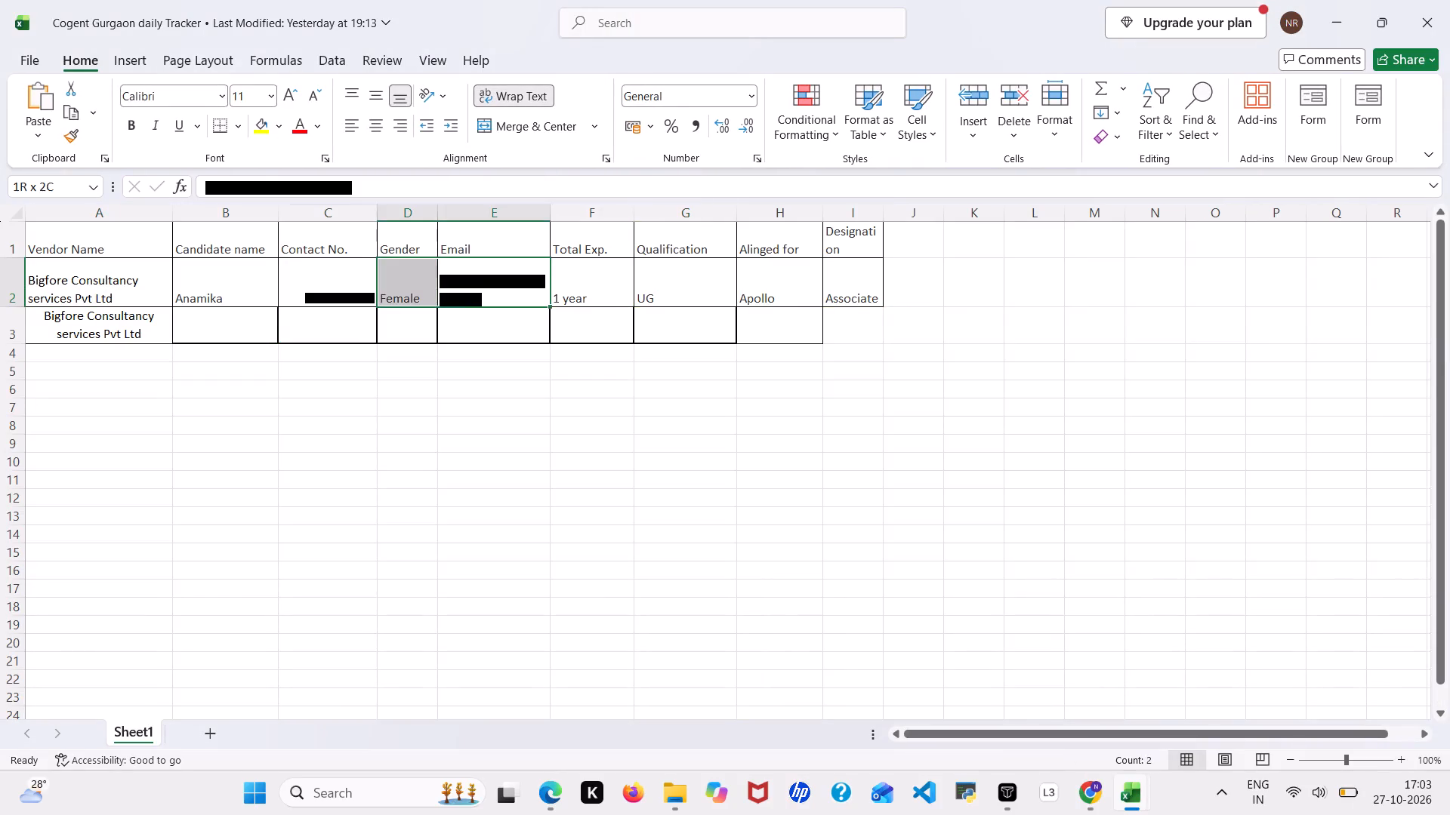
left_click_drag(373, 284, 261, 285)
key("Delete")
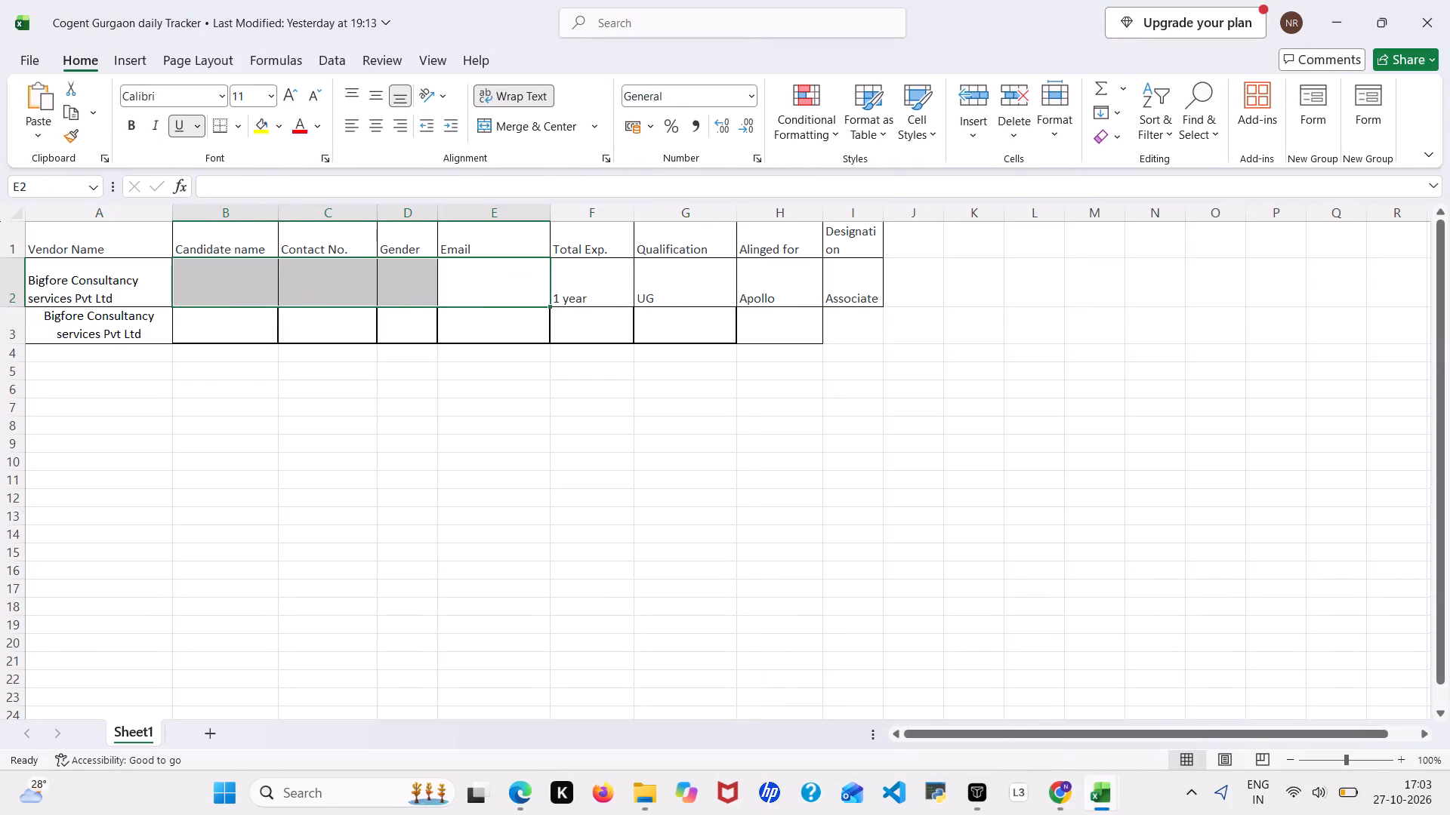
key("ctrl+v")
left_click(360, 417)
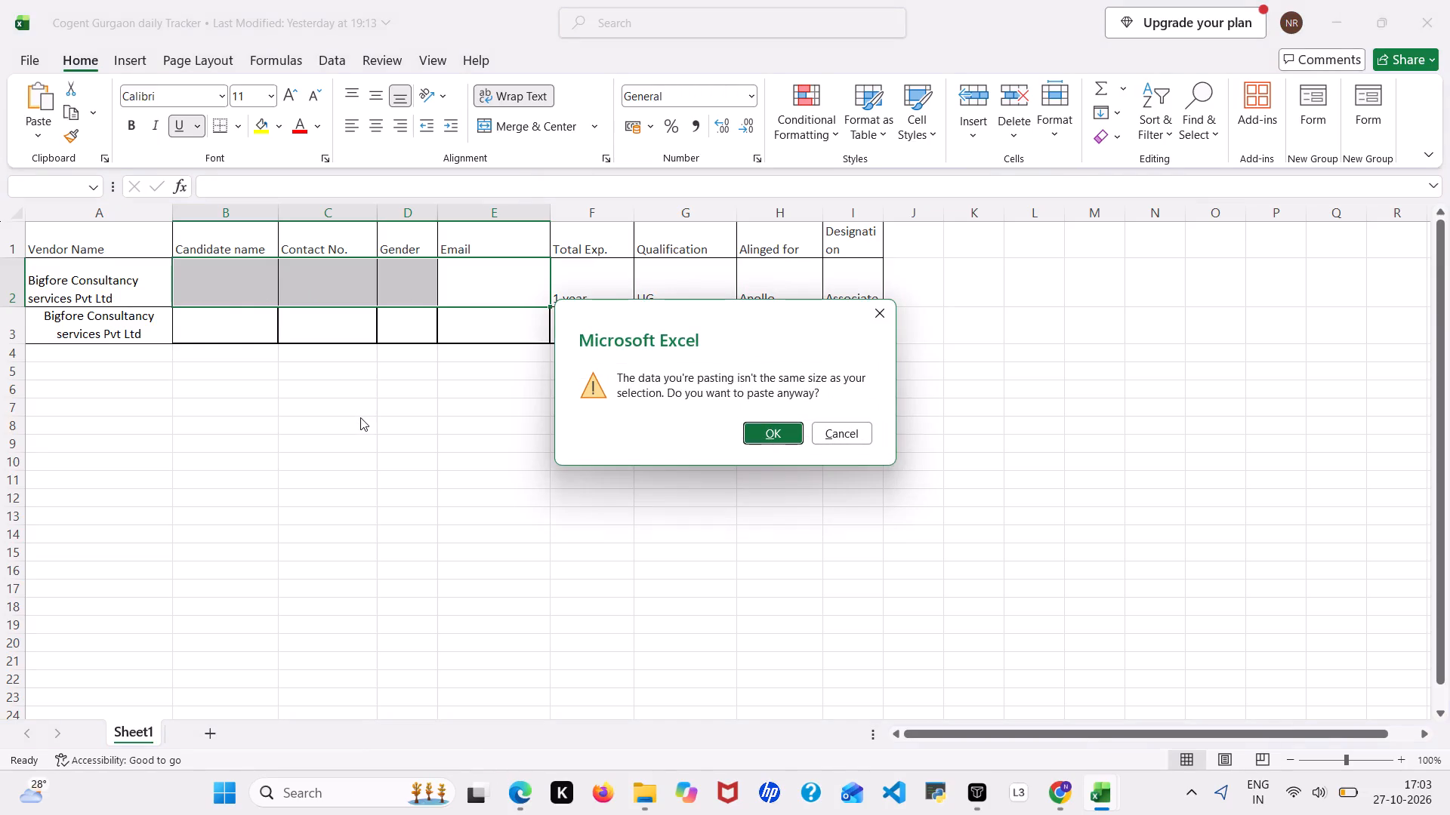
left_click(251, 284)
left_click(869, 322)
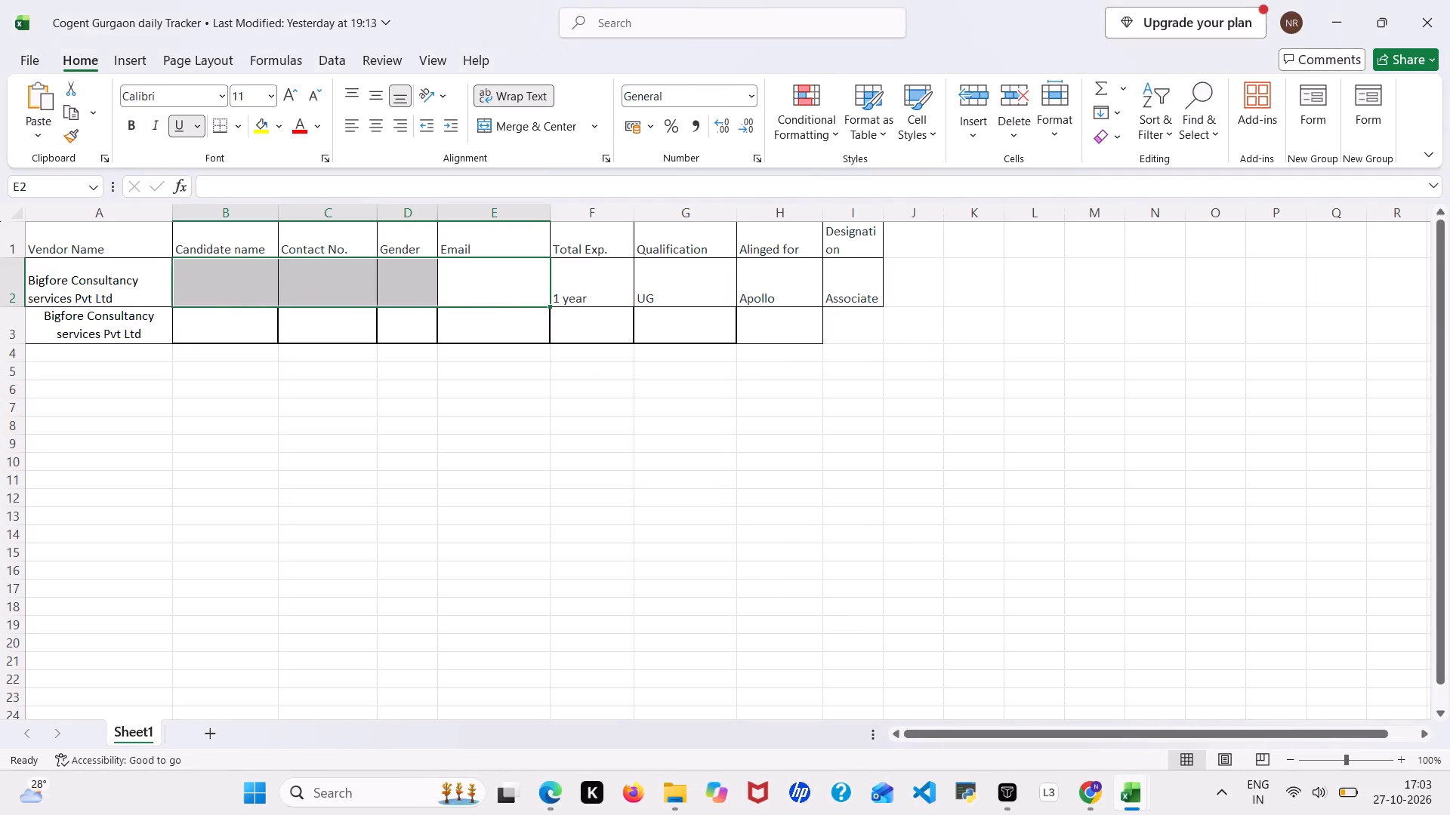
Paste the copied candidate name and contact number into row 2, starting at the Candidate name cell.
left_click(357, 330)
left_click(251, 286)
key("ctrl+v")
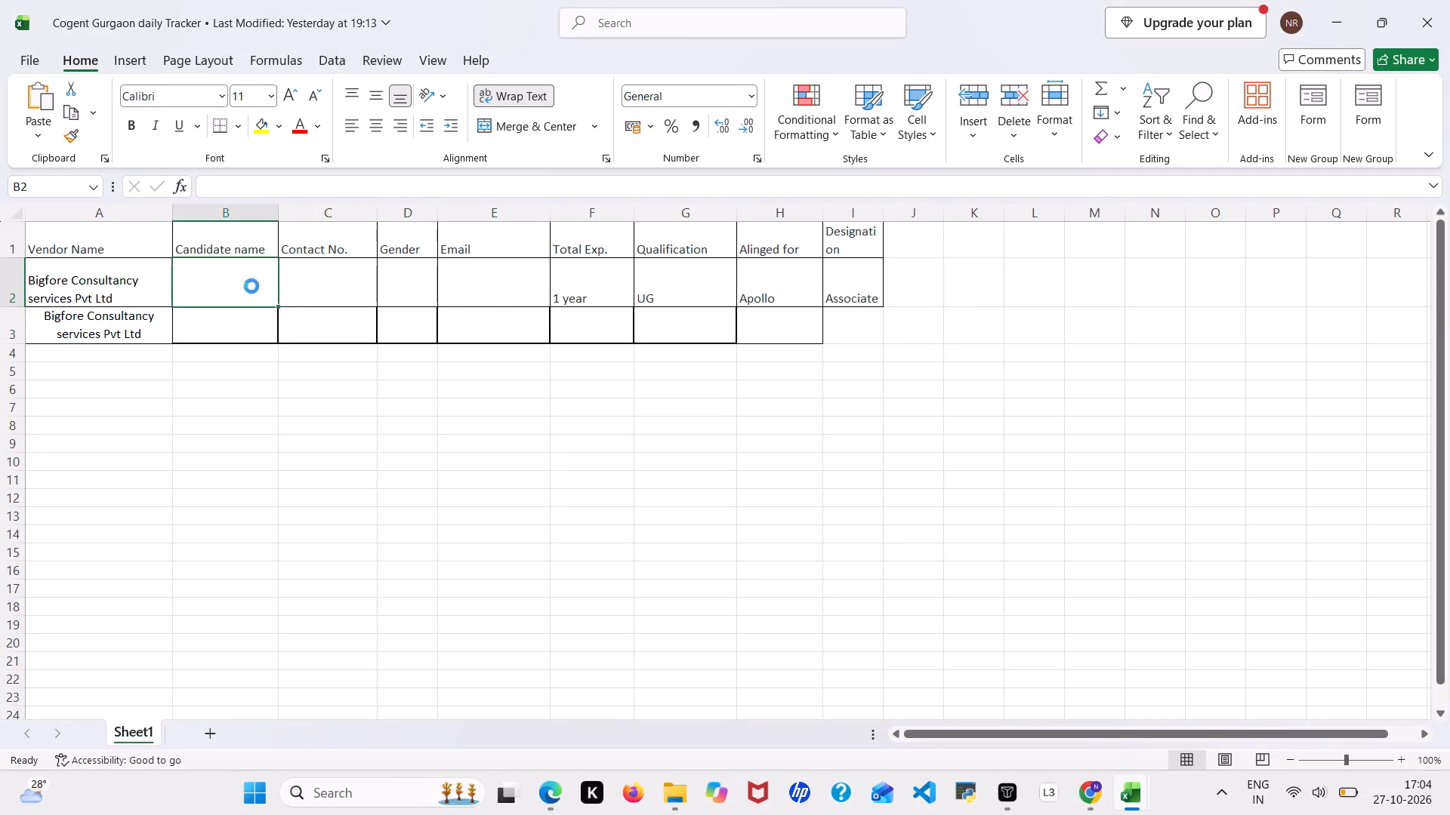
Open the pasted contact number in row 2 for editing.
double_click(322, 288)
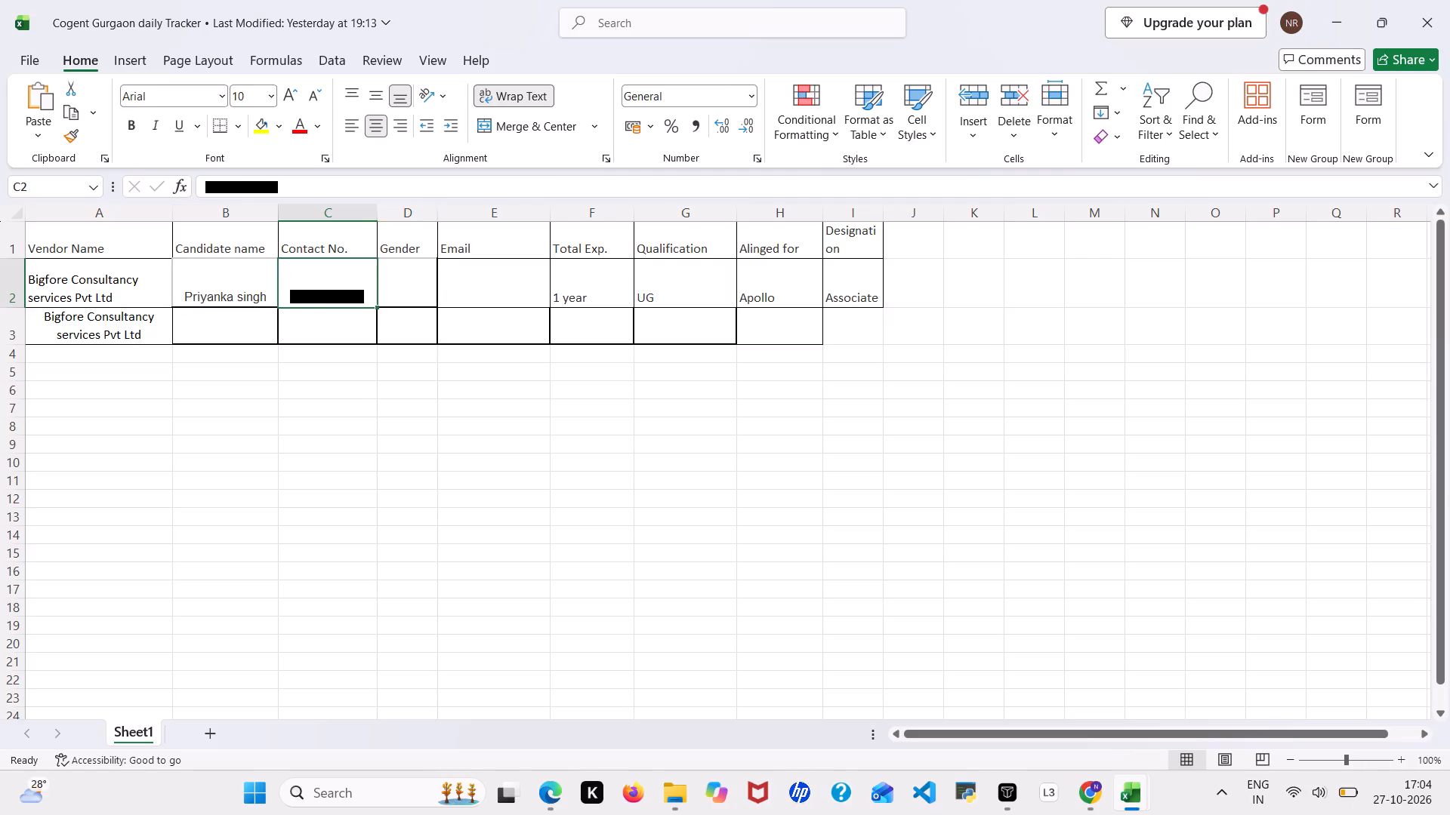
left_click(332, 297)
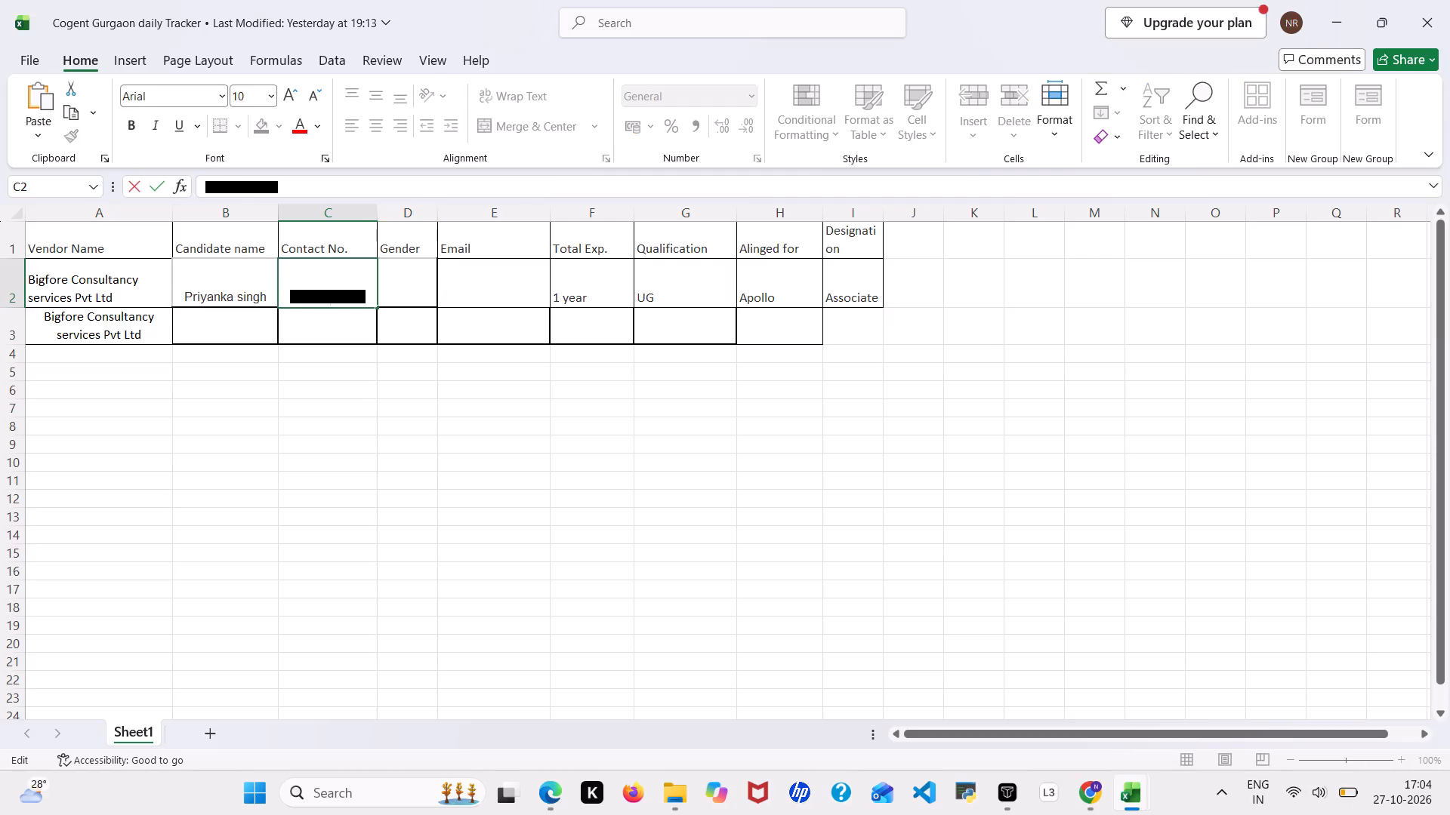
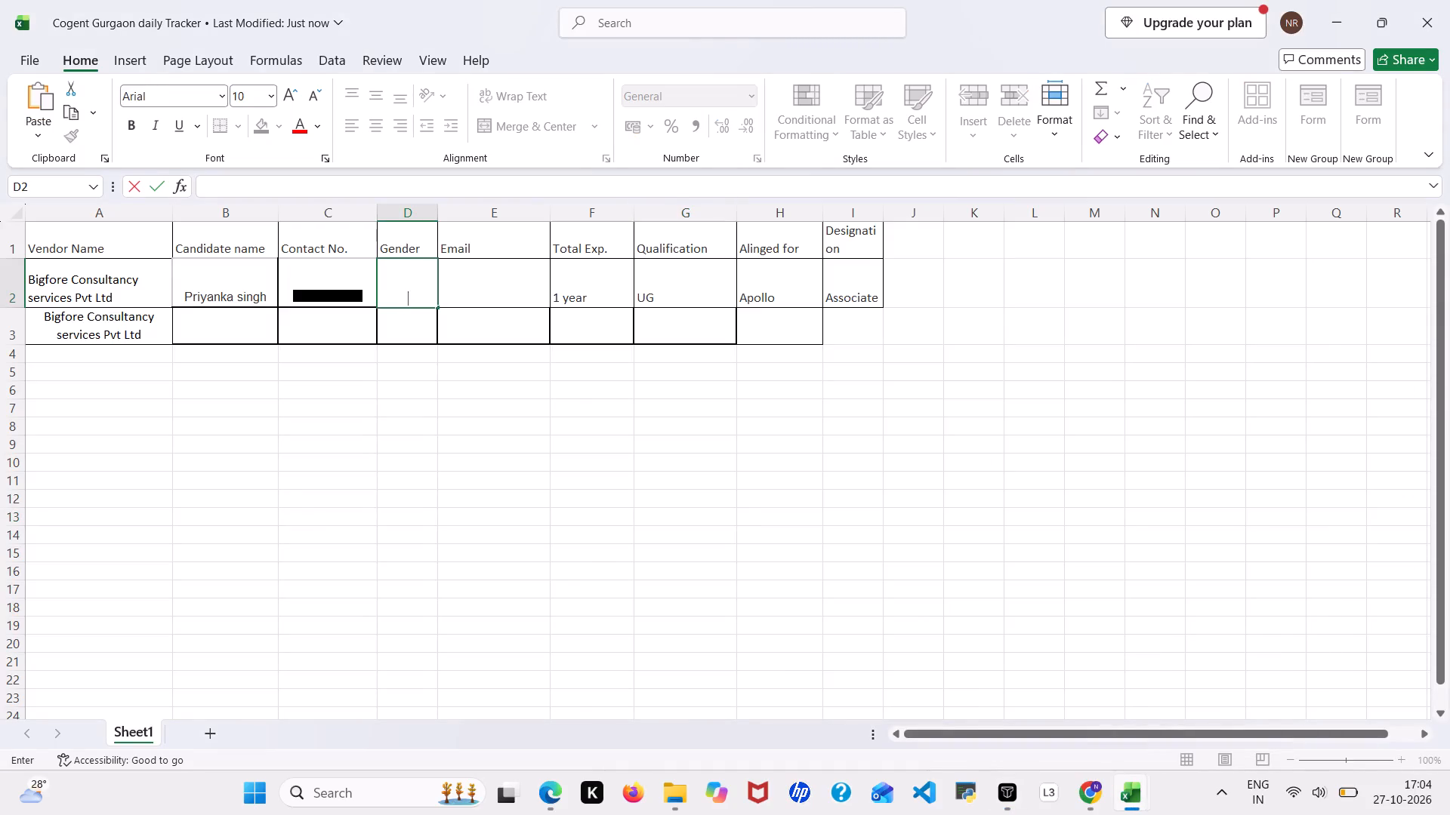
Enter Female as the candidate's gender in row 2 and paste the copied email address into the adjacent Email cell.
type("emale")
key("Right")
key("ctrl+v")
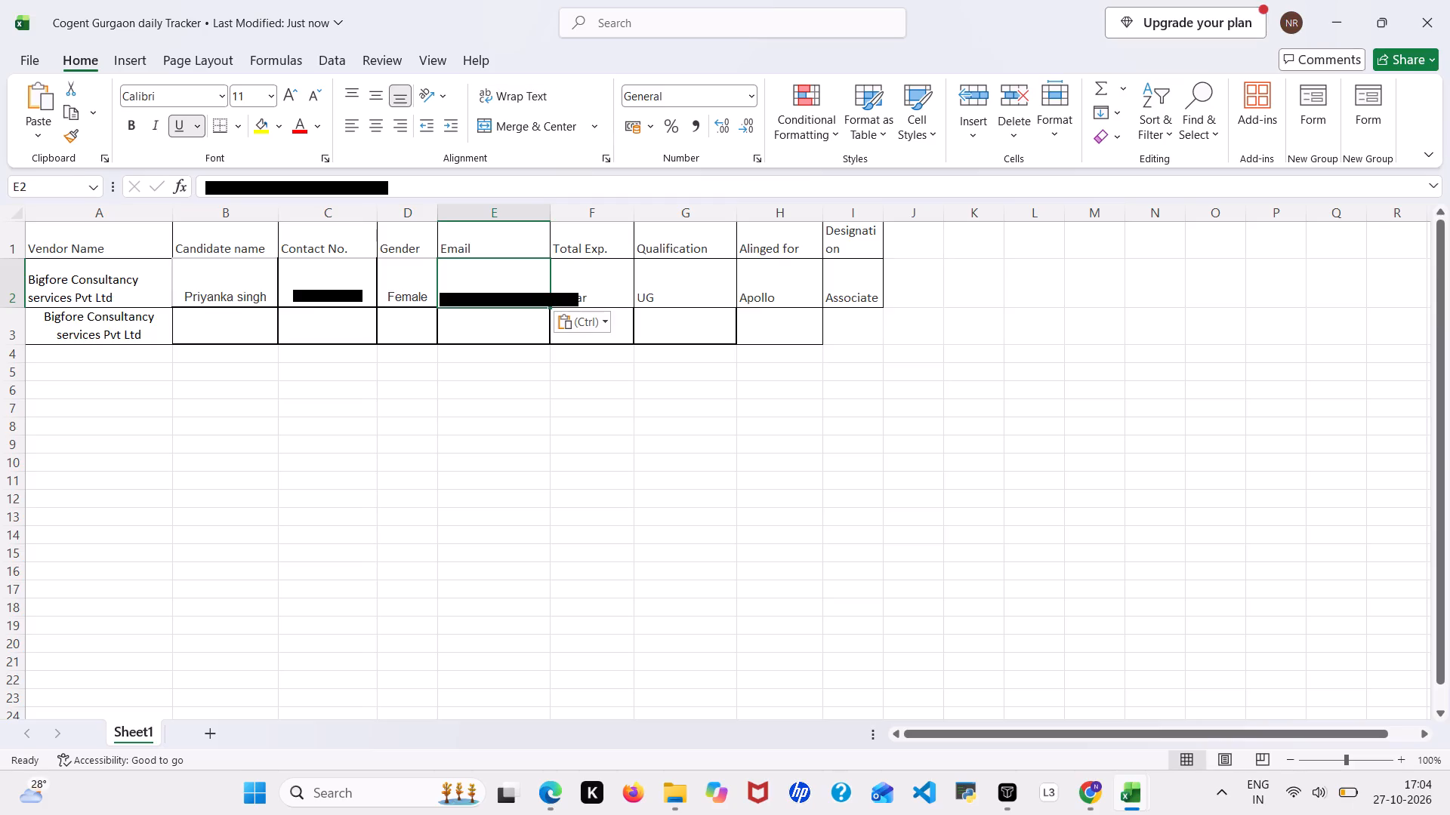
Widen the Email column to fit the pasted address and turn on text wrapping for the row 2 Email cell.
left_click_drag(553, 217, 579, 223)
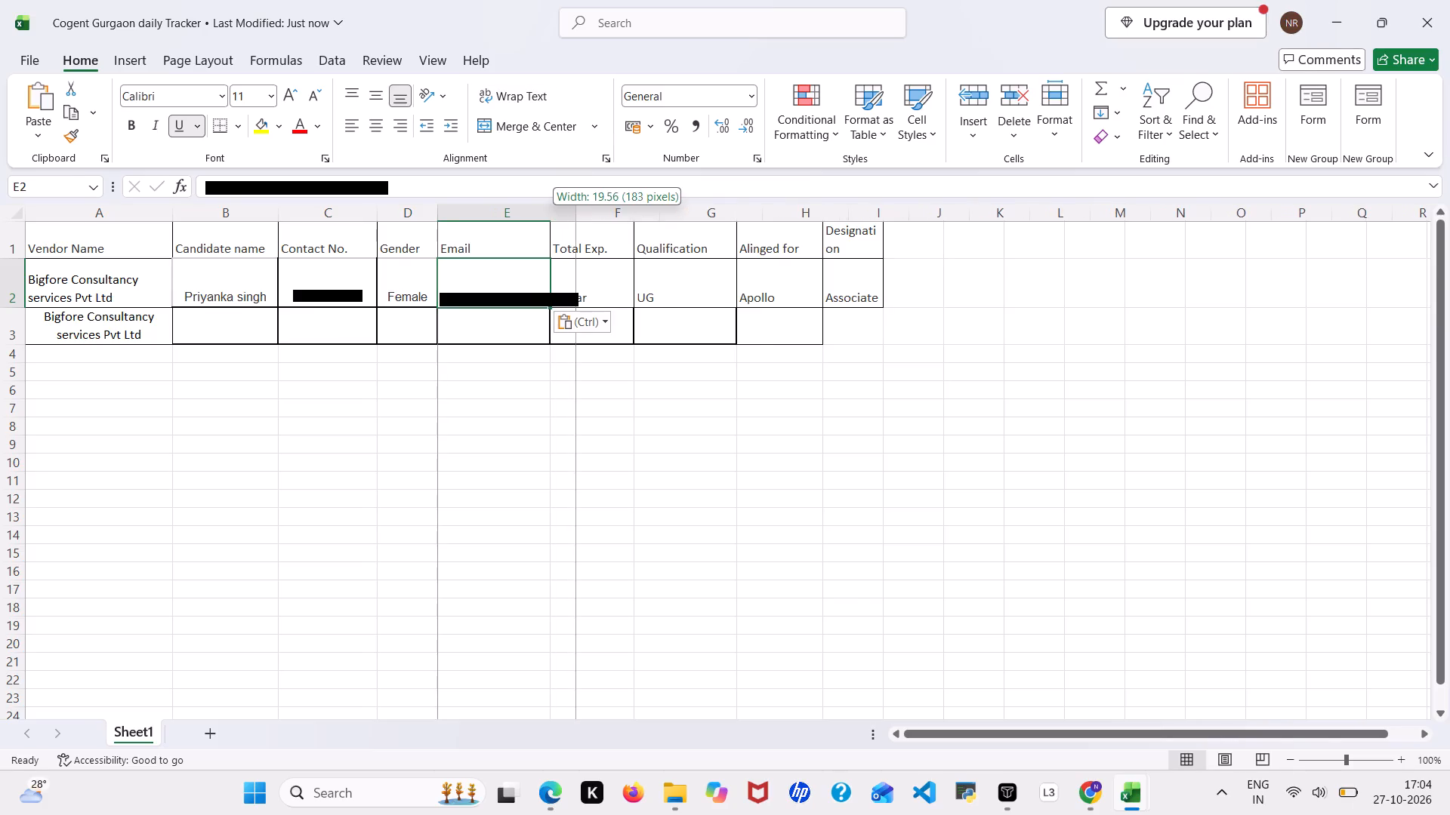
left_click_drag(579, 223, 581, 223)
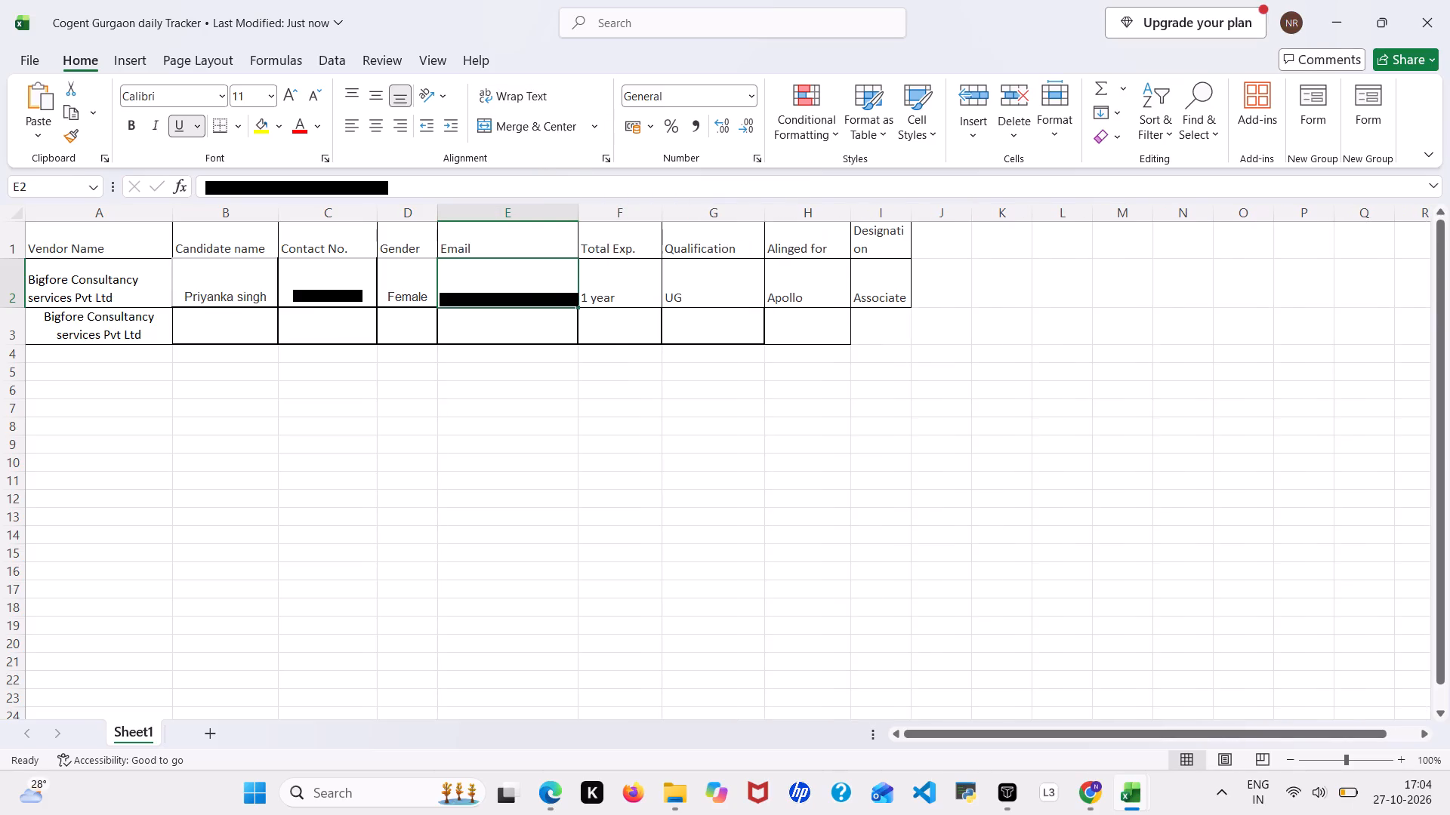
left_click(527, 101)
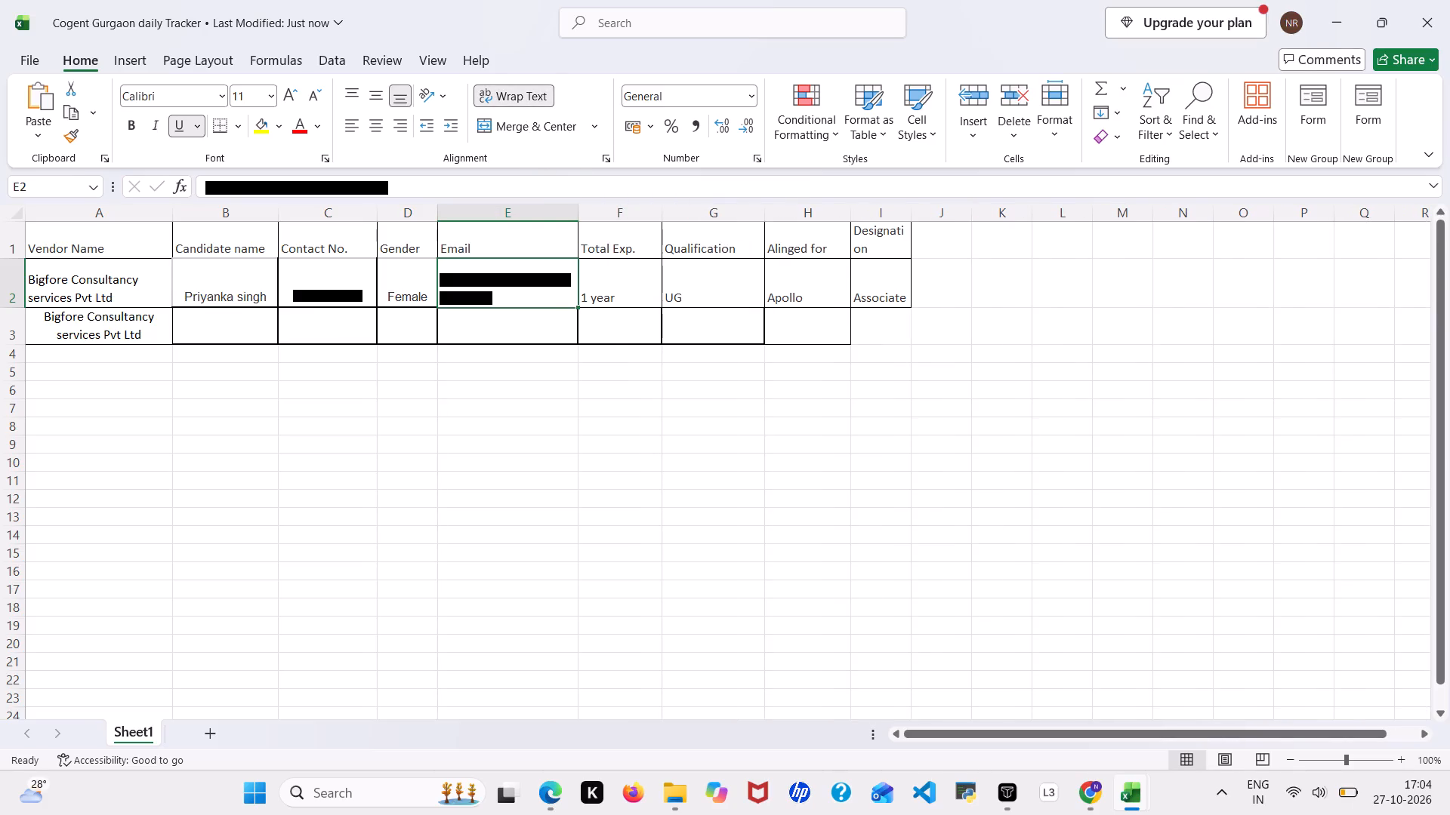
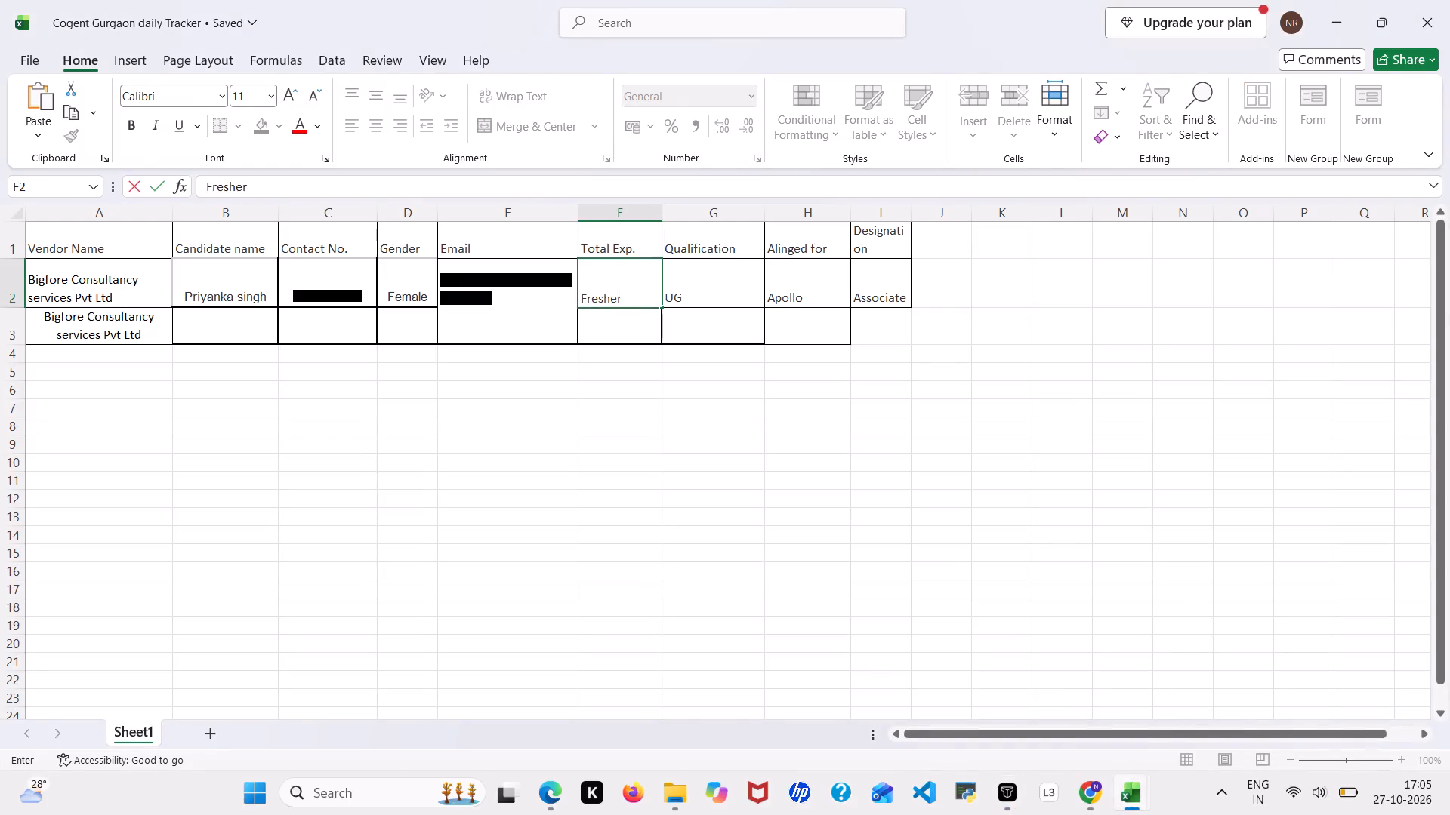
Extend the Alinged for entry in row 2 so that it reads Apollo Cs.
key("Right")
key("Right")
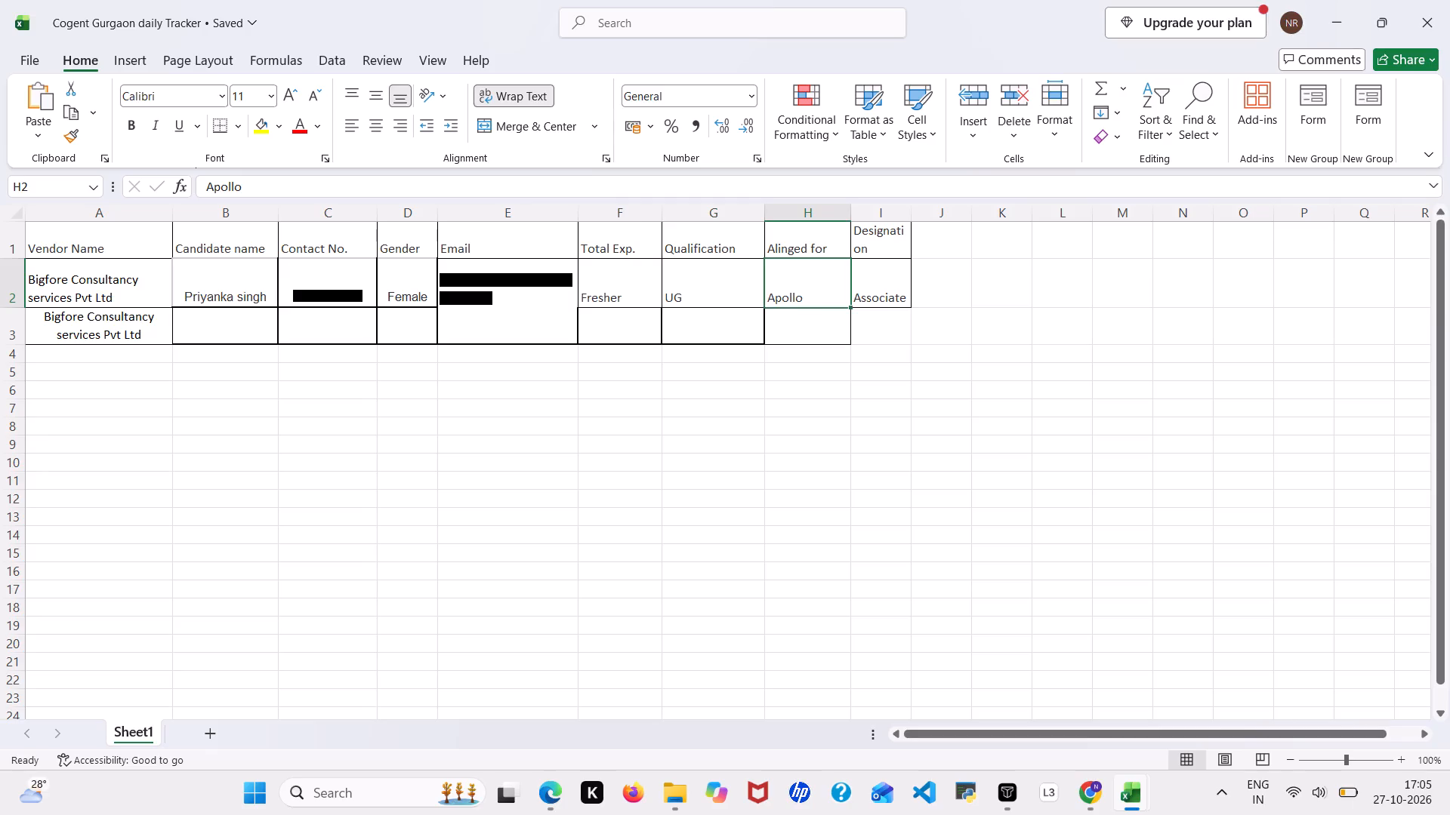
double_click(824, 287)
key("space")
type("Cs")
left_click(857, 417)
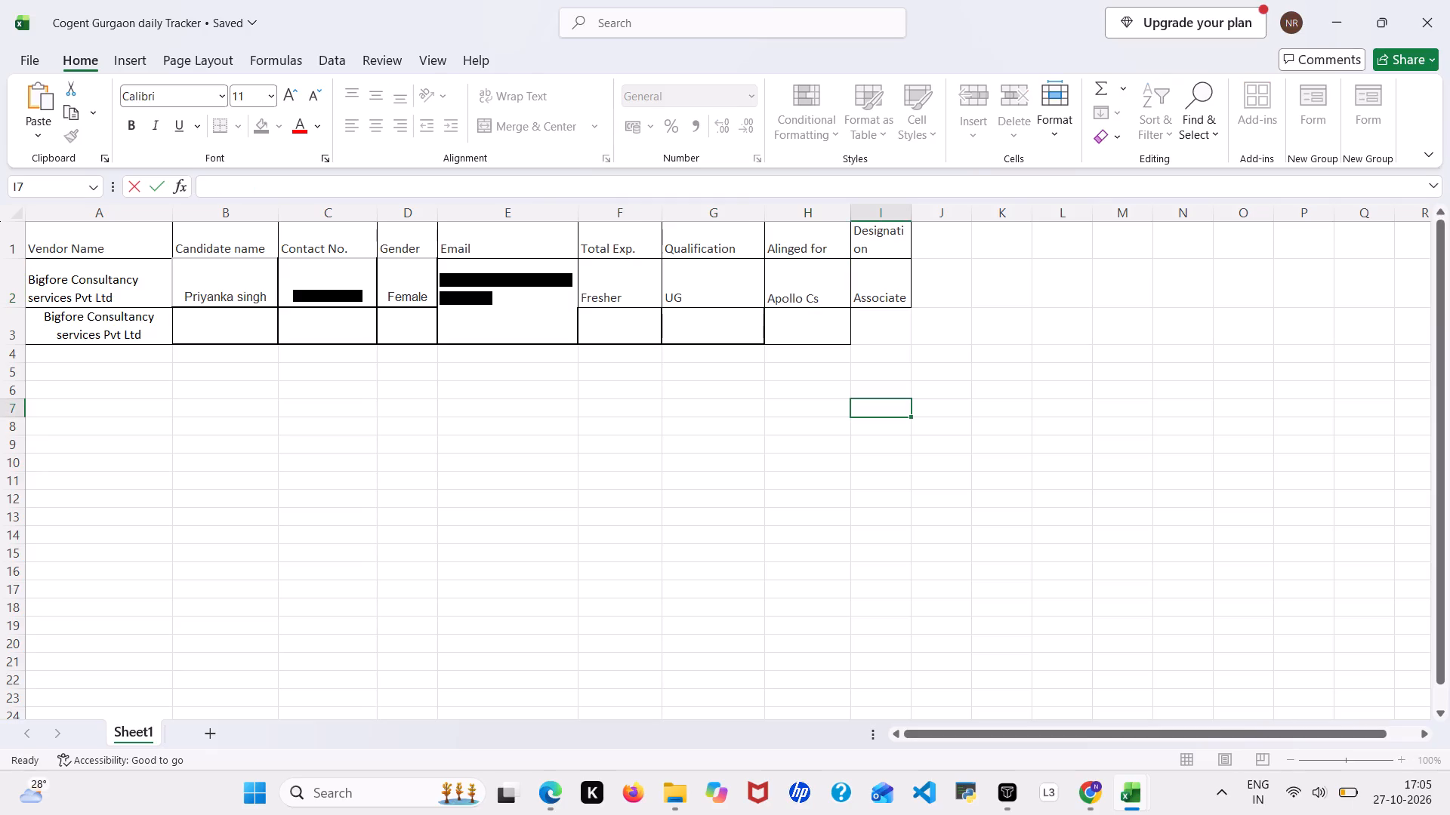
Correct the capitalization of the row 2 entry under Alinged for so that it reads Apollo CS.
left_click(827, 293)
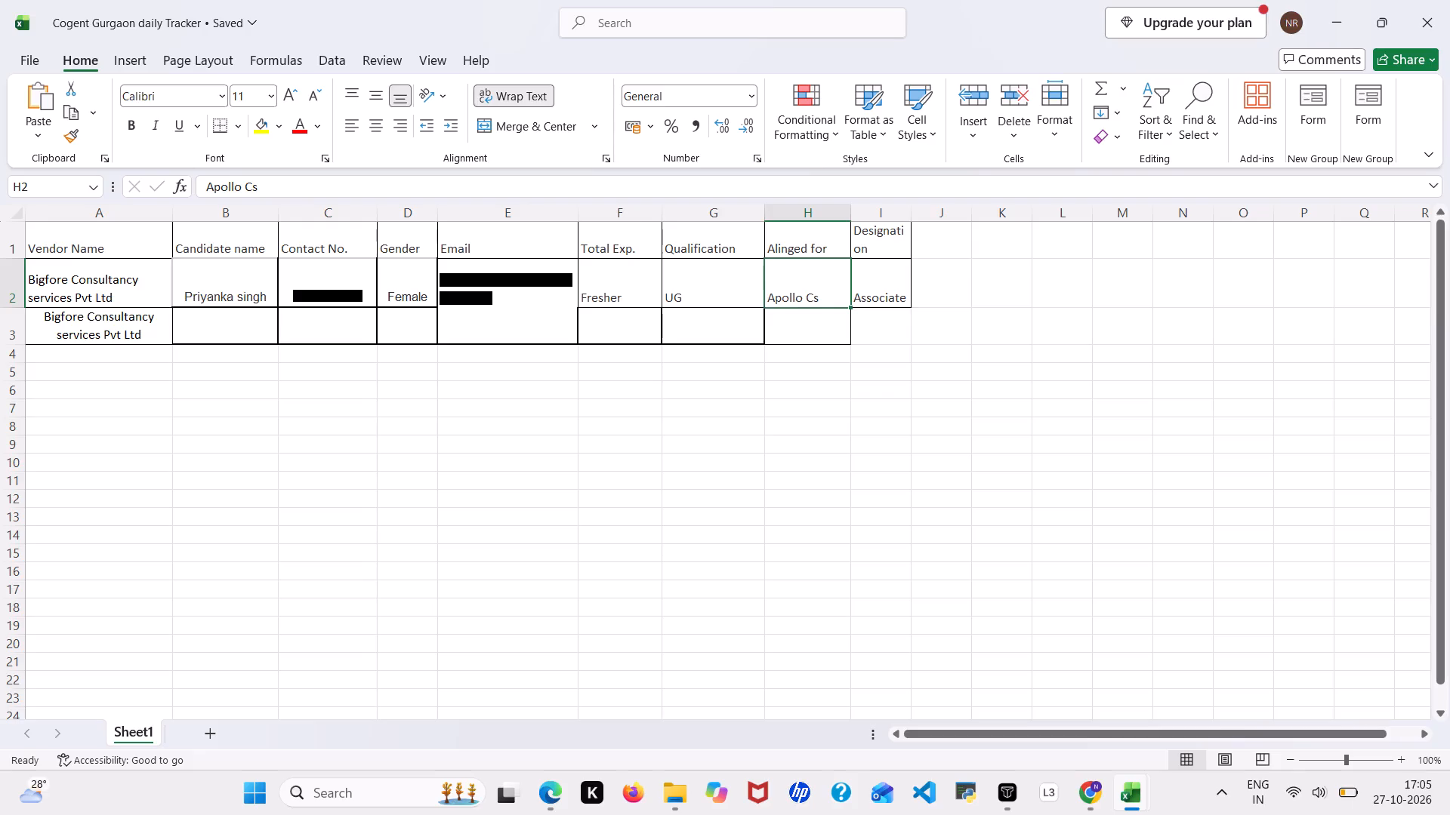
double_click(827, 293)
key("BackSpace")
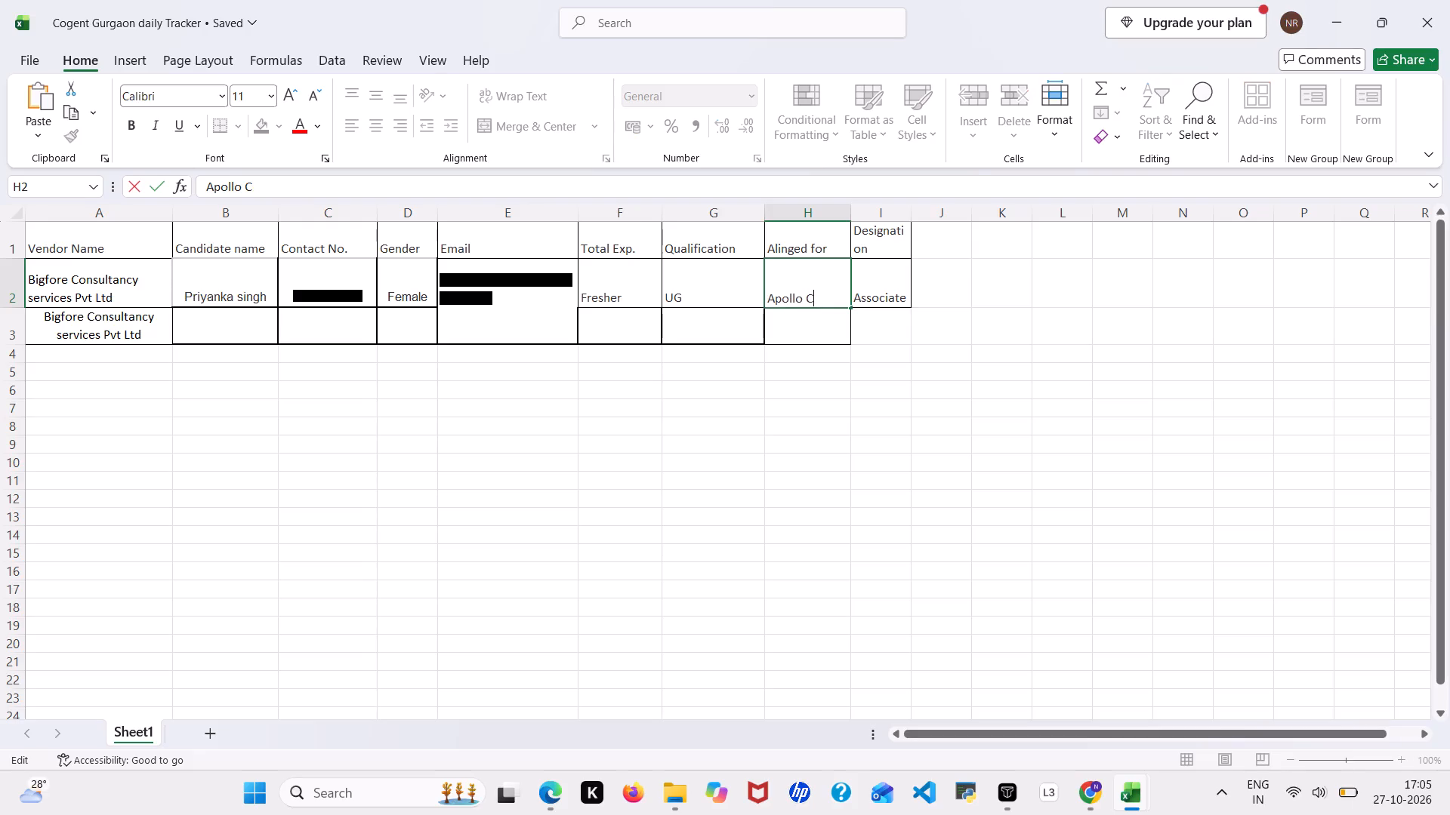
key("shift+s")
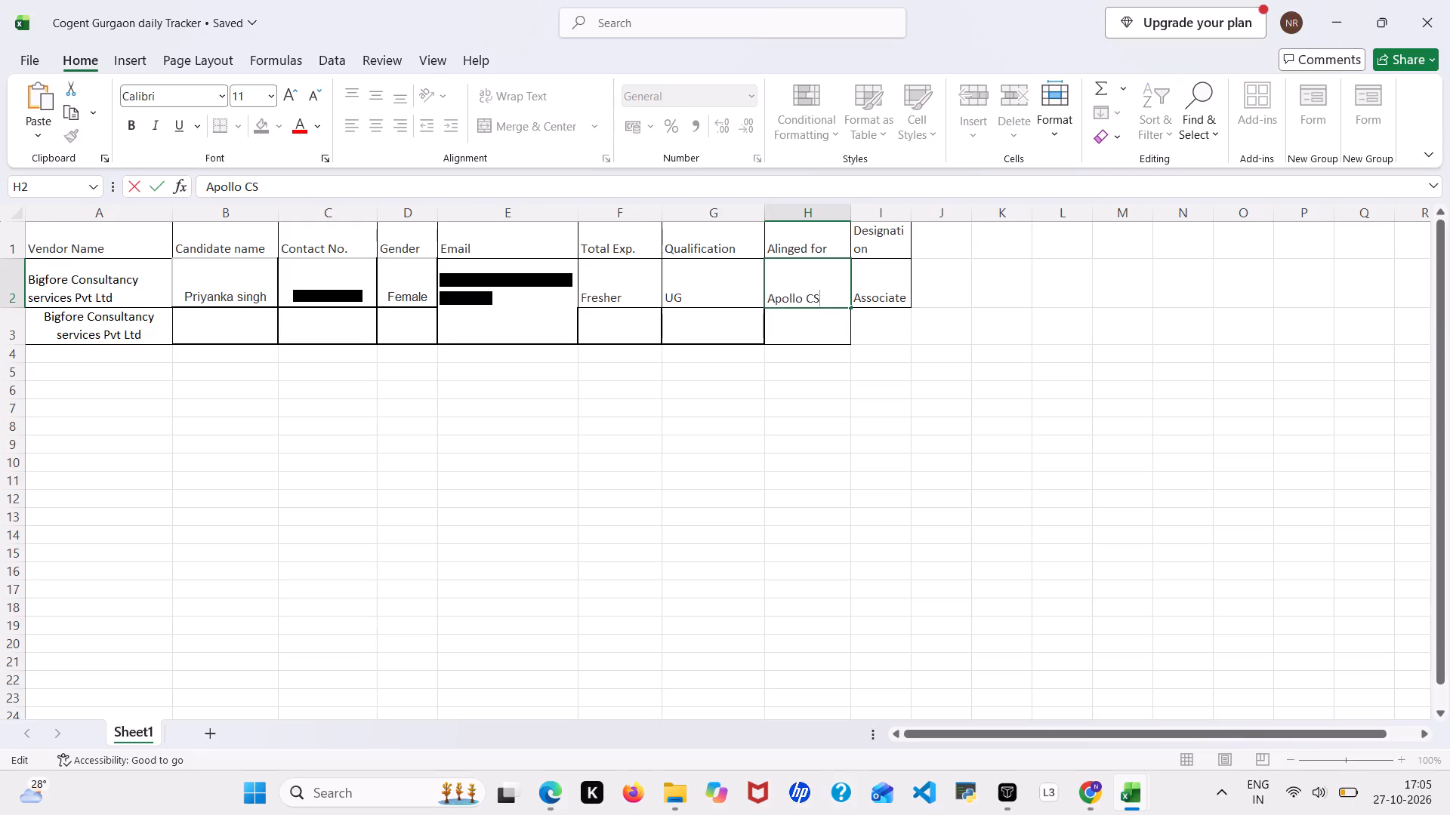
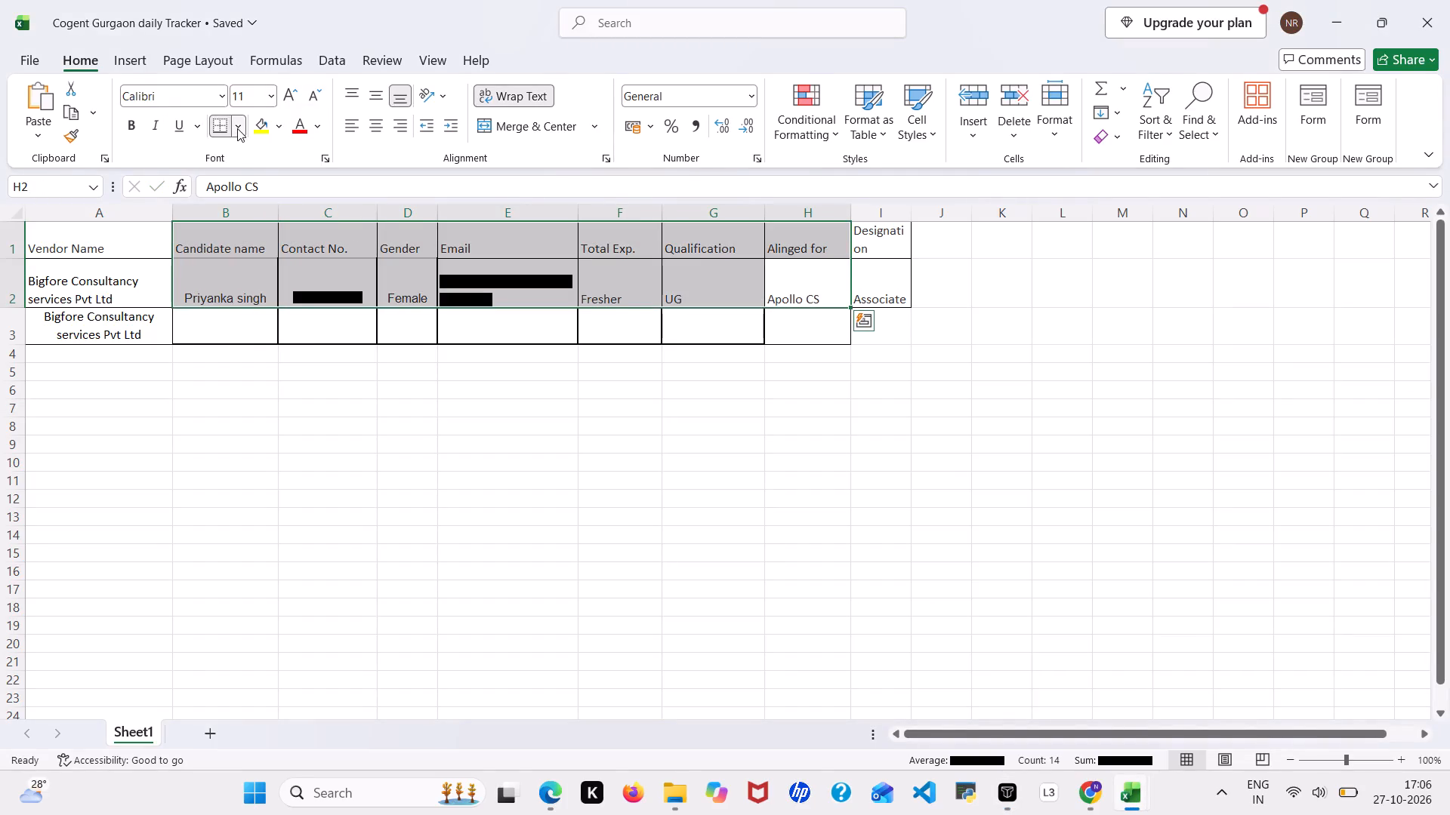
Apply uniform cell borders to rows 1 and 2 from Candidate name through Alinged for.
left_click(254, 321)
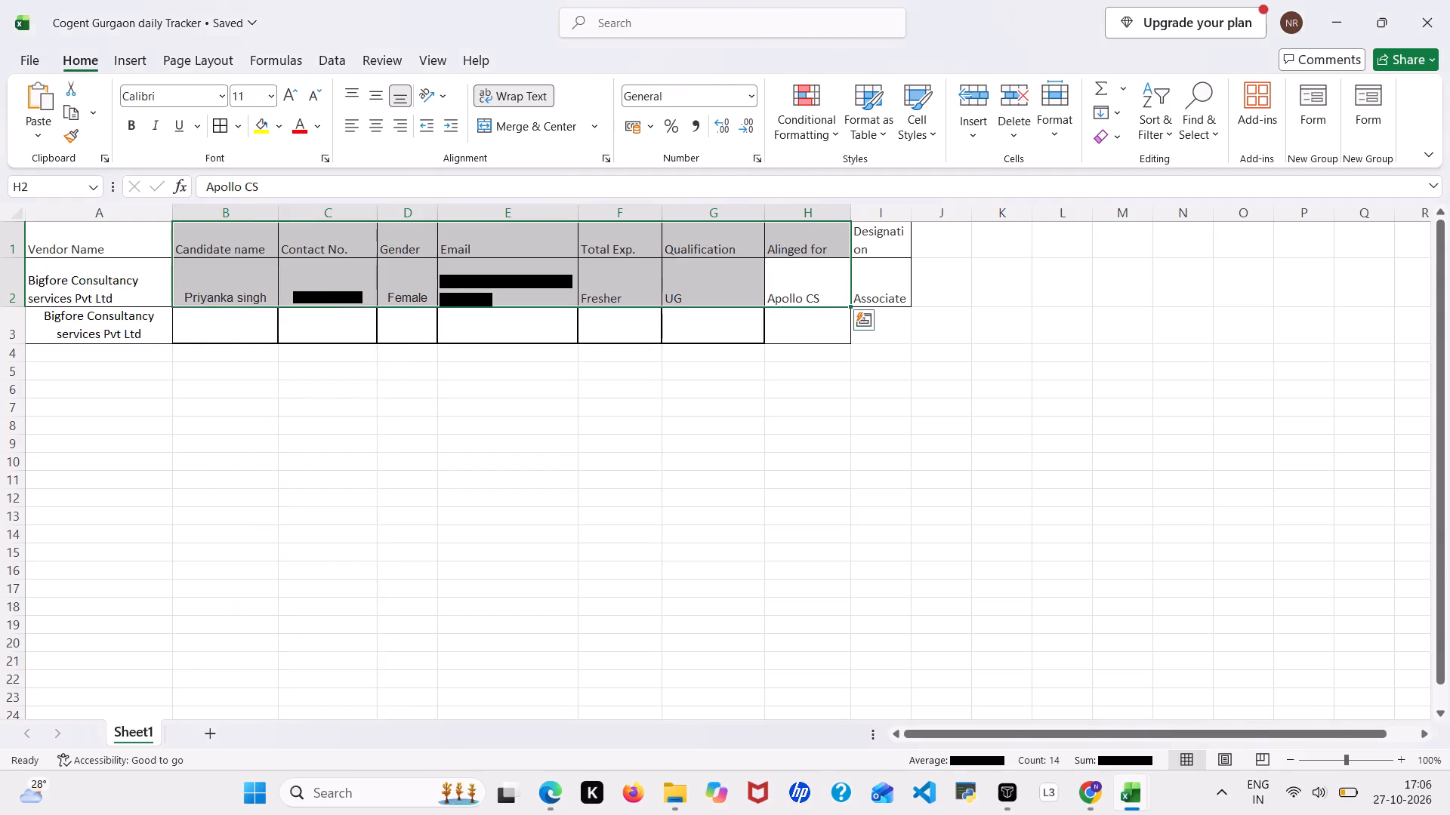
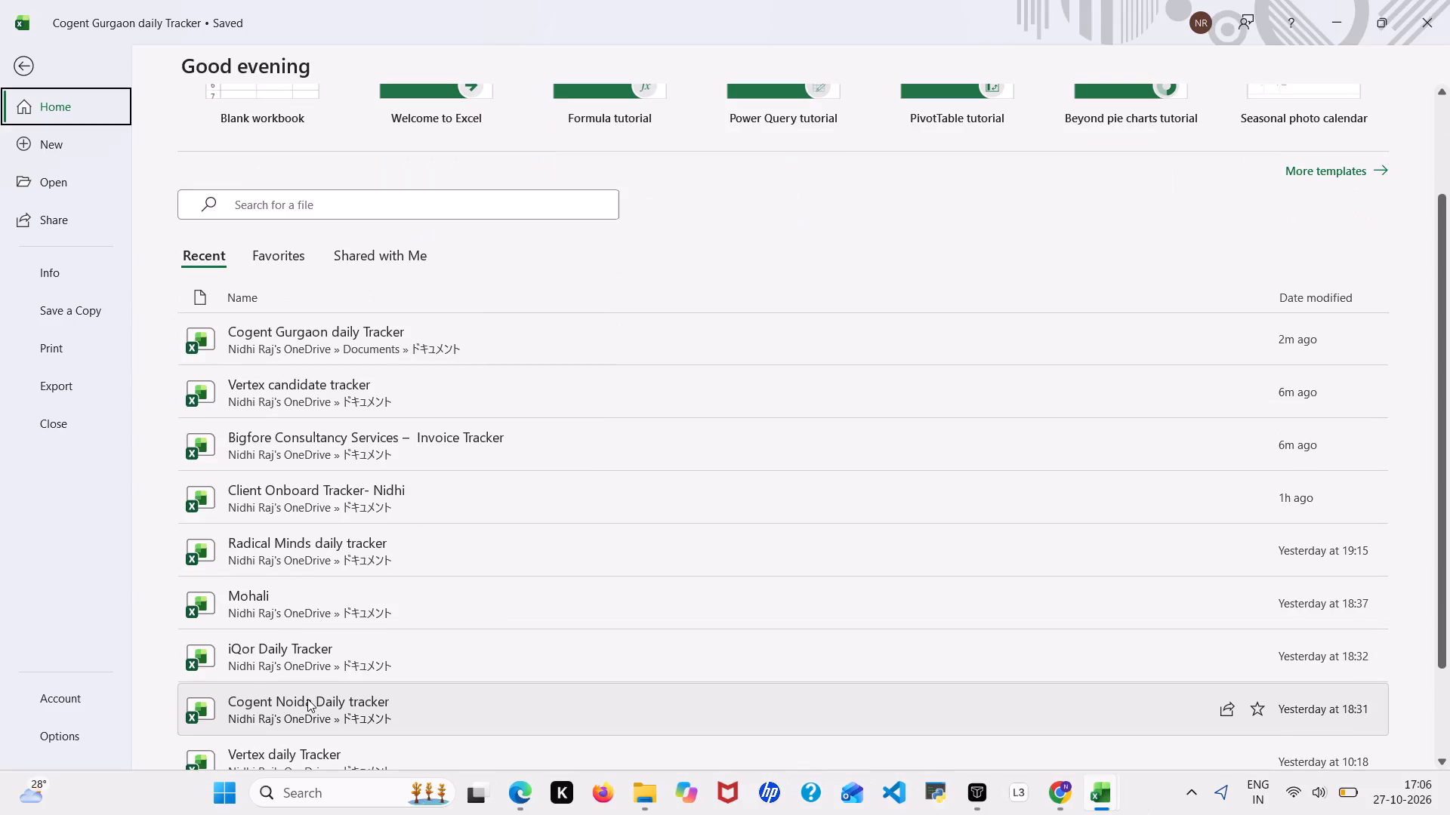
Open the recent workbook Cogent Noida Daily tracker.
double_click(307, 699)
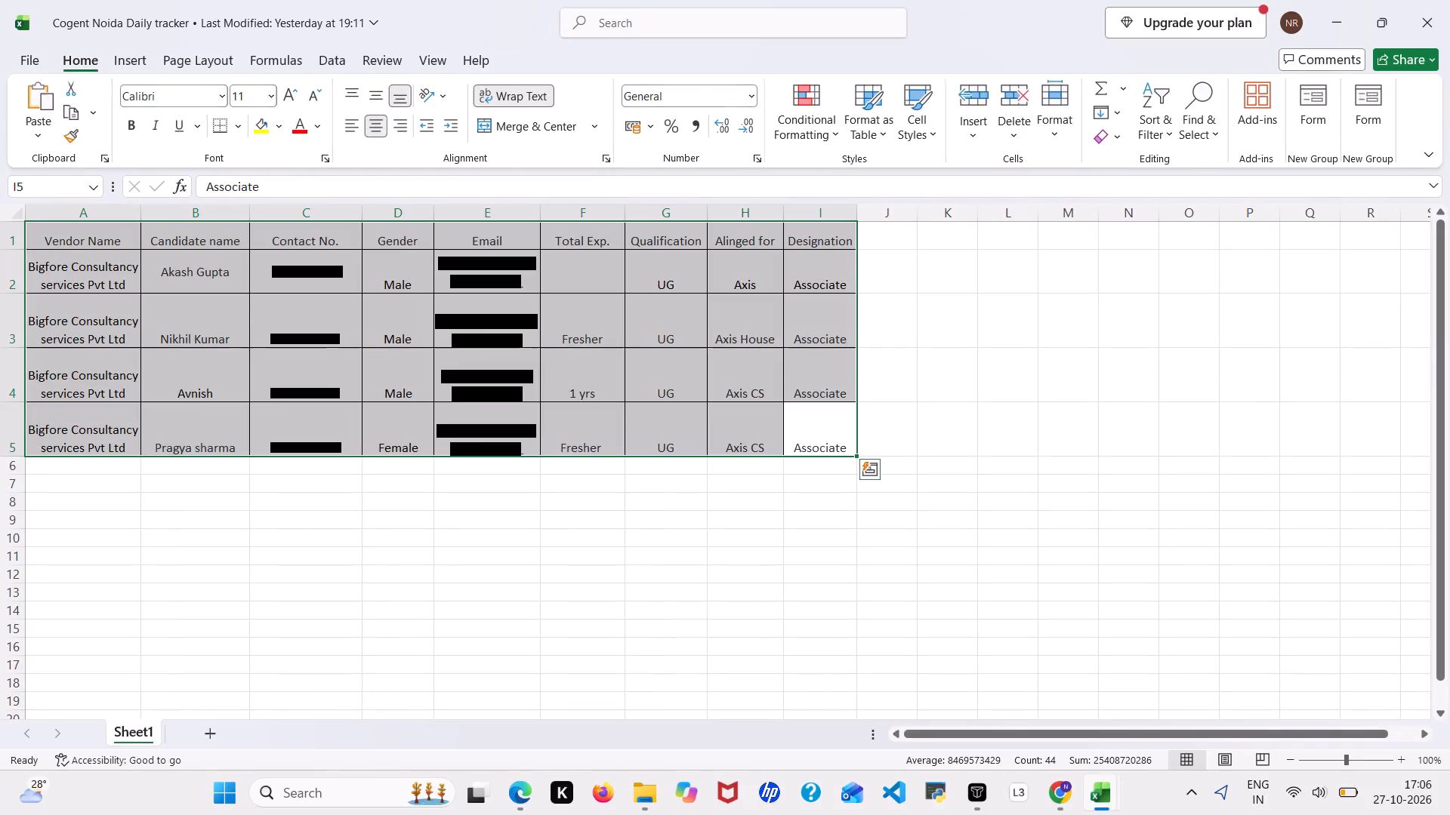
Clear the old candidate entries in rows 2 to 5, from Candidate name through Alinged for.
left_click(717, 486)
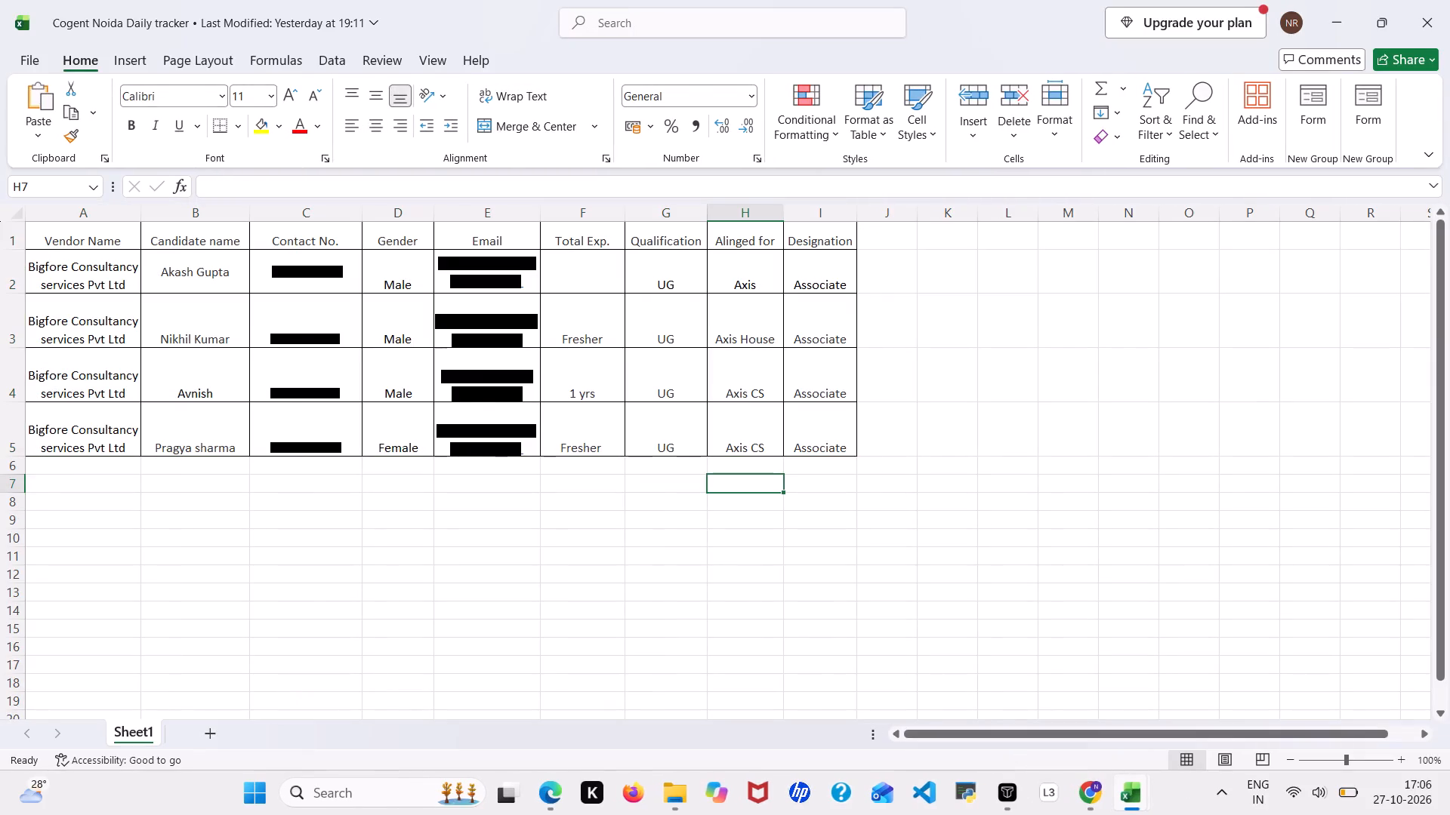
left_click_drag(758, 432, 231, 275)
key("Delete")
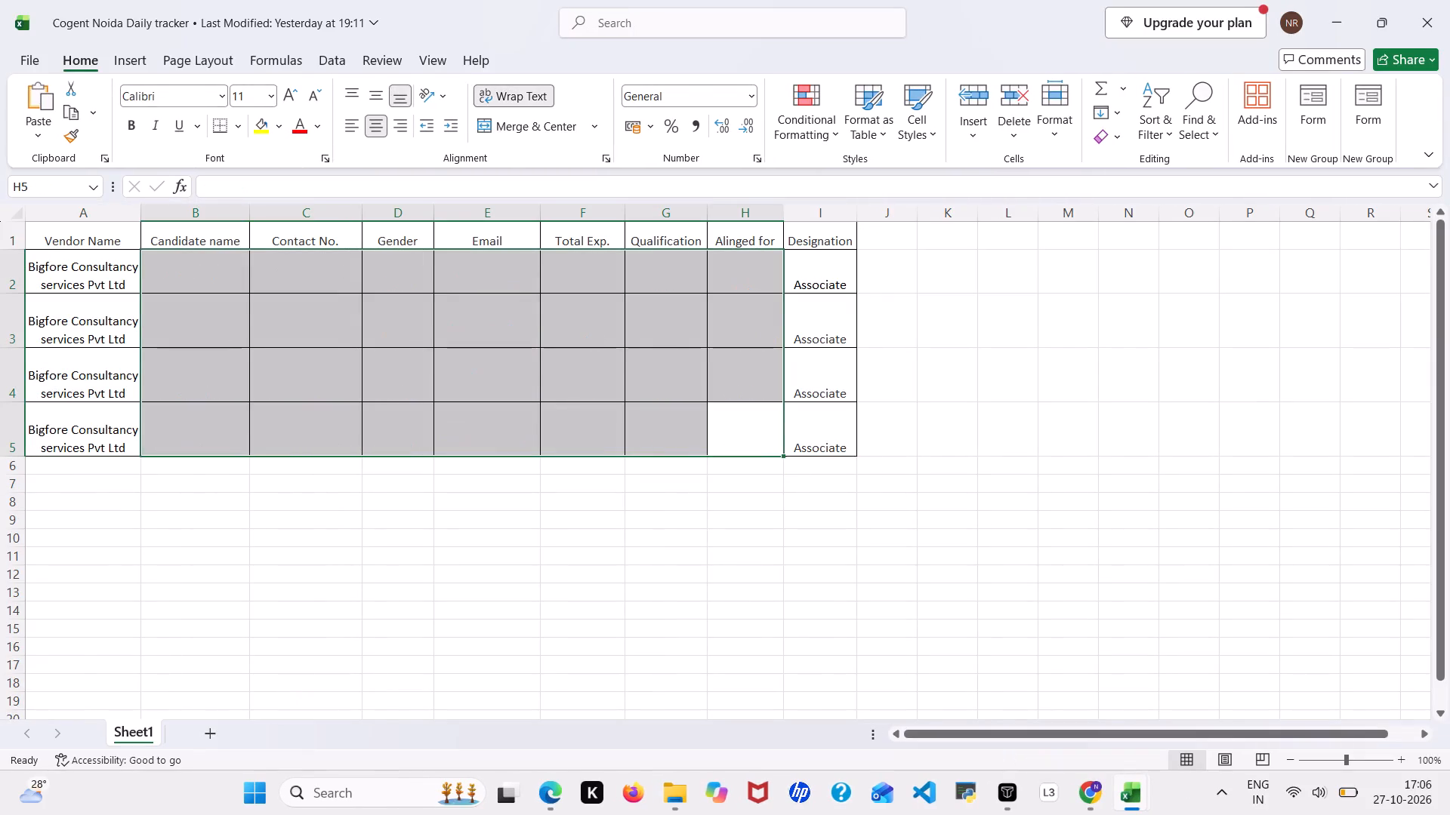
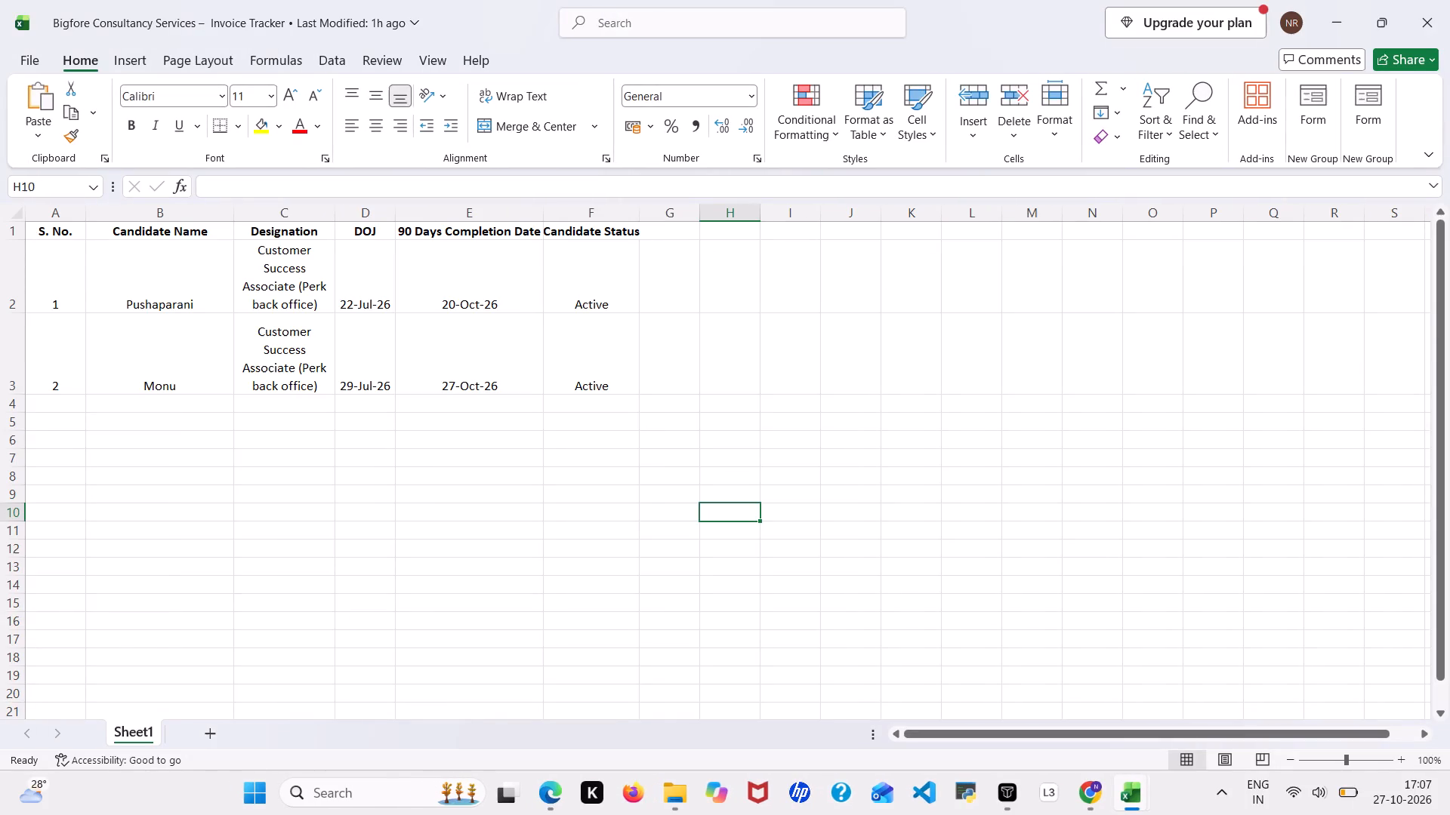
Review the two candidate entries in the Bigfore Consultancy Services invoice tracker, including designation, DOJ, 90-day completion date and status.
left_click(342, 288)
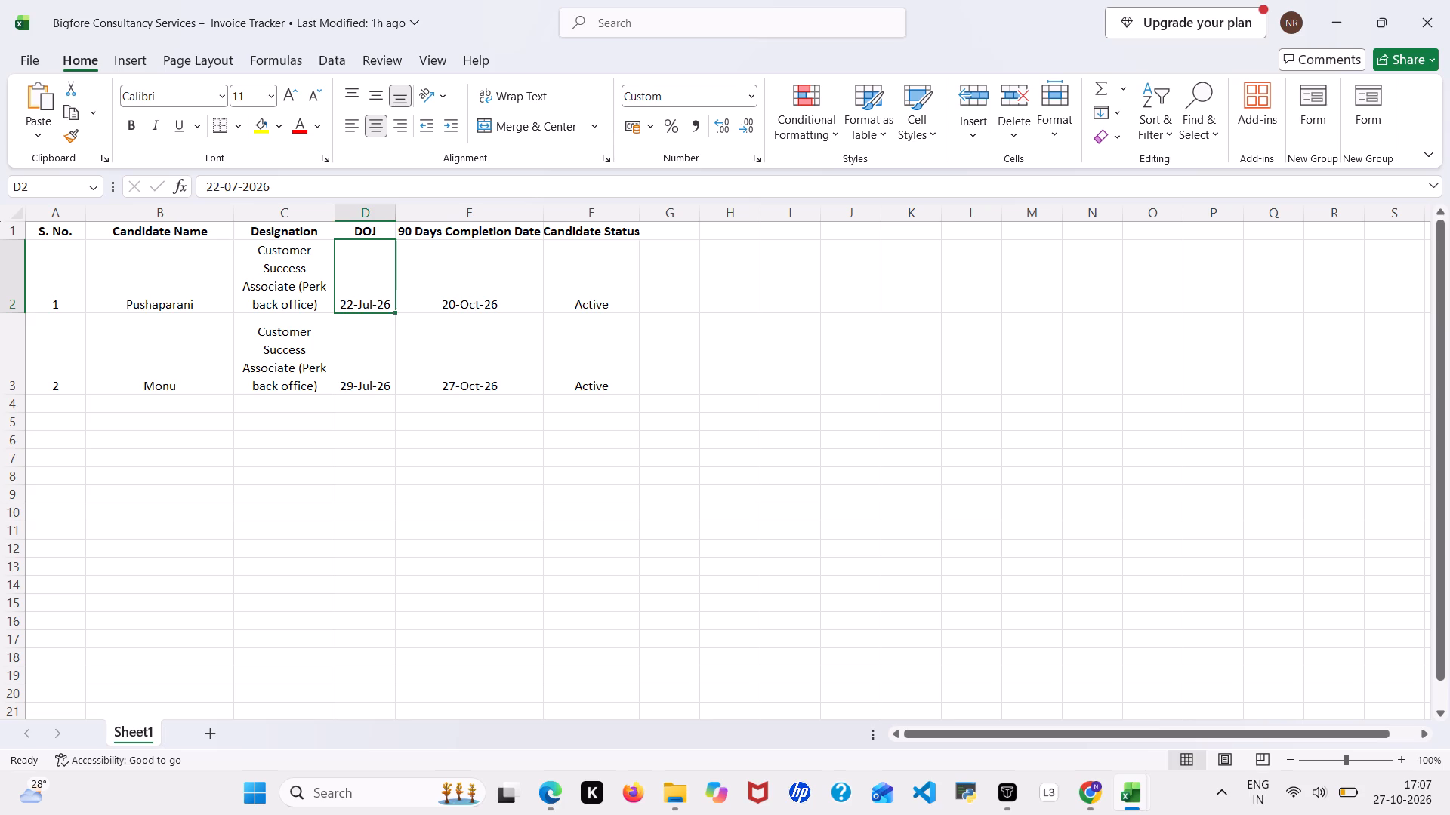
left_click(202, 285)
left_click(69, 291)
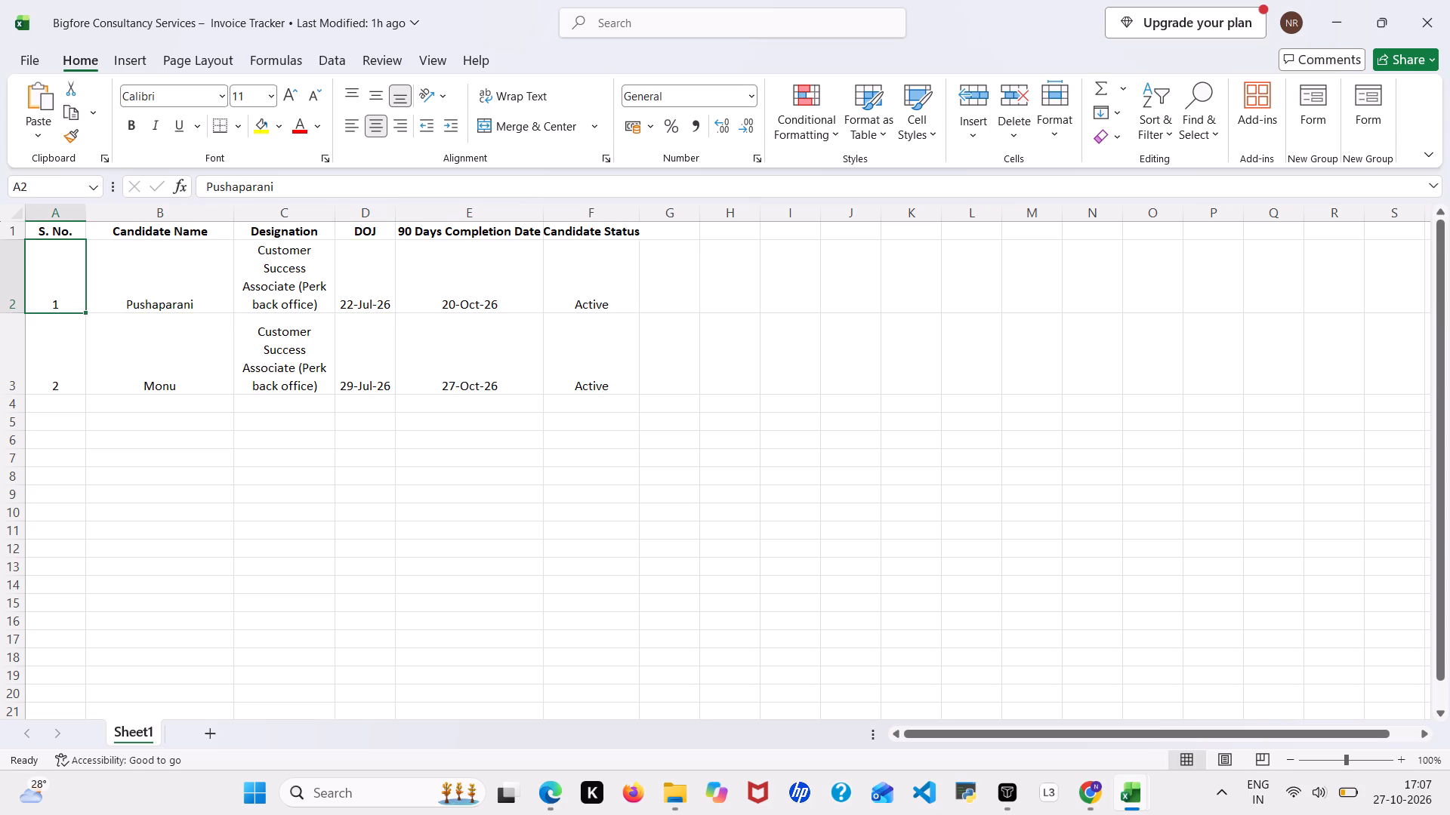
left_click_drag(616, 384, 267, 306)
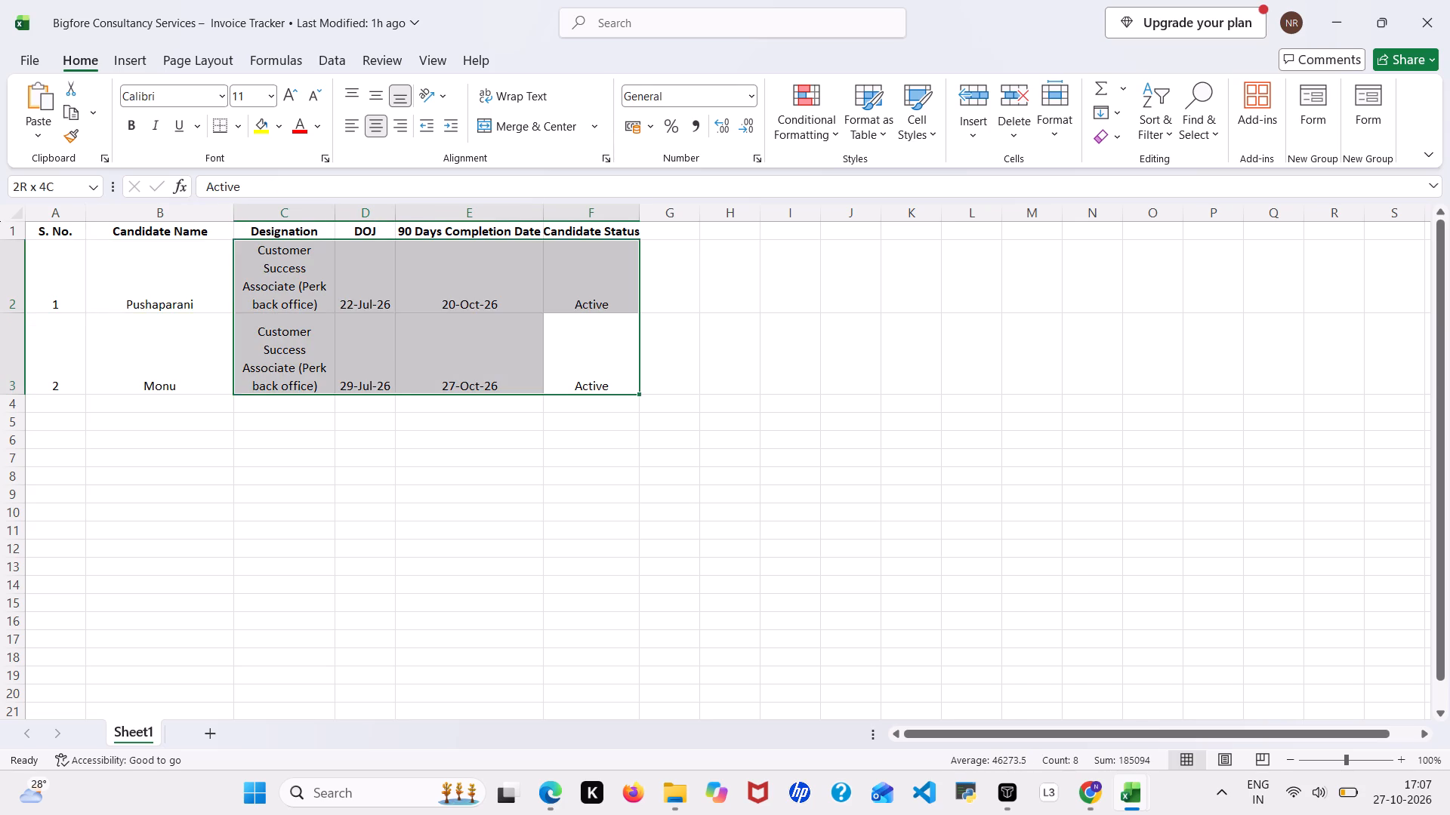
left_click_drag(267, 306, 104, 245)
left_click(655, 543)
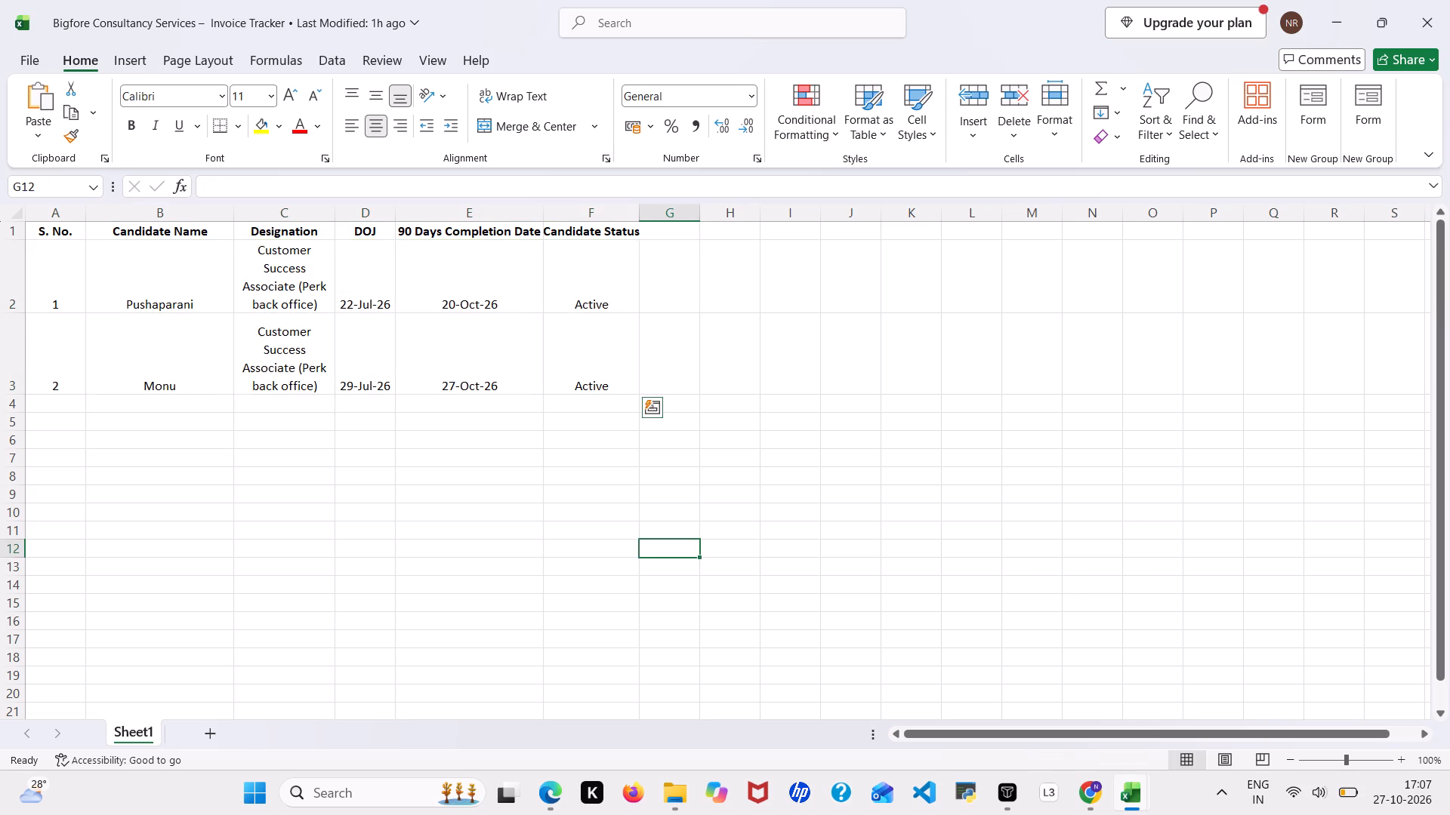
Save the Bigfore Consultancy Services – Invoice Tracker workbook.
key("ctrl+s")
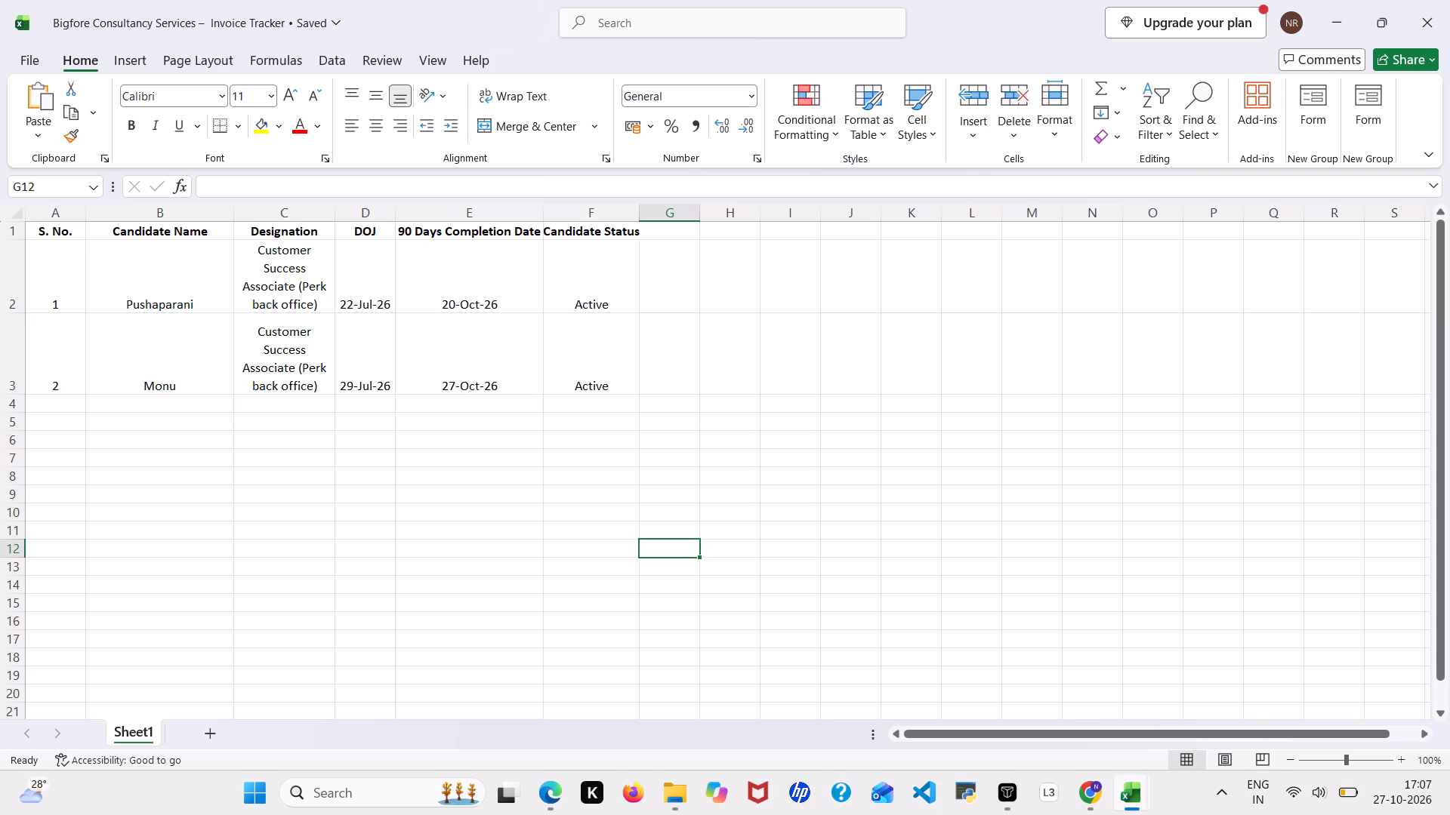
left_click(609, 368)
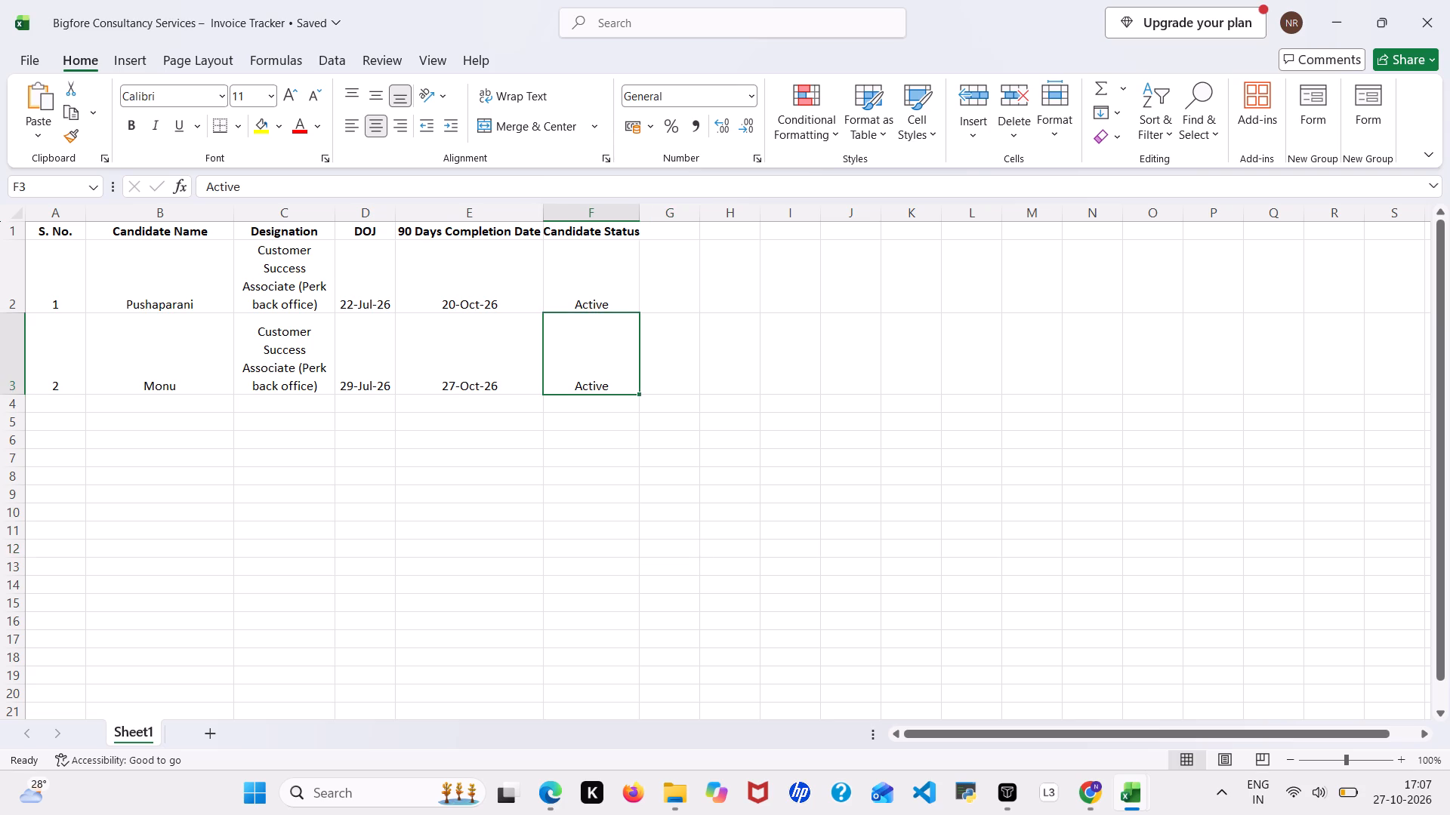
left_click(675, 457)
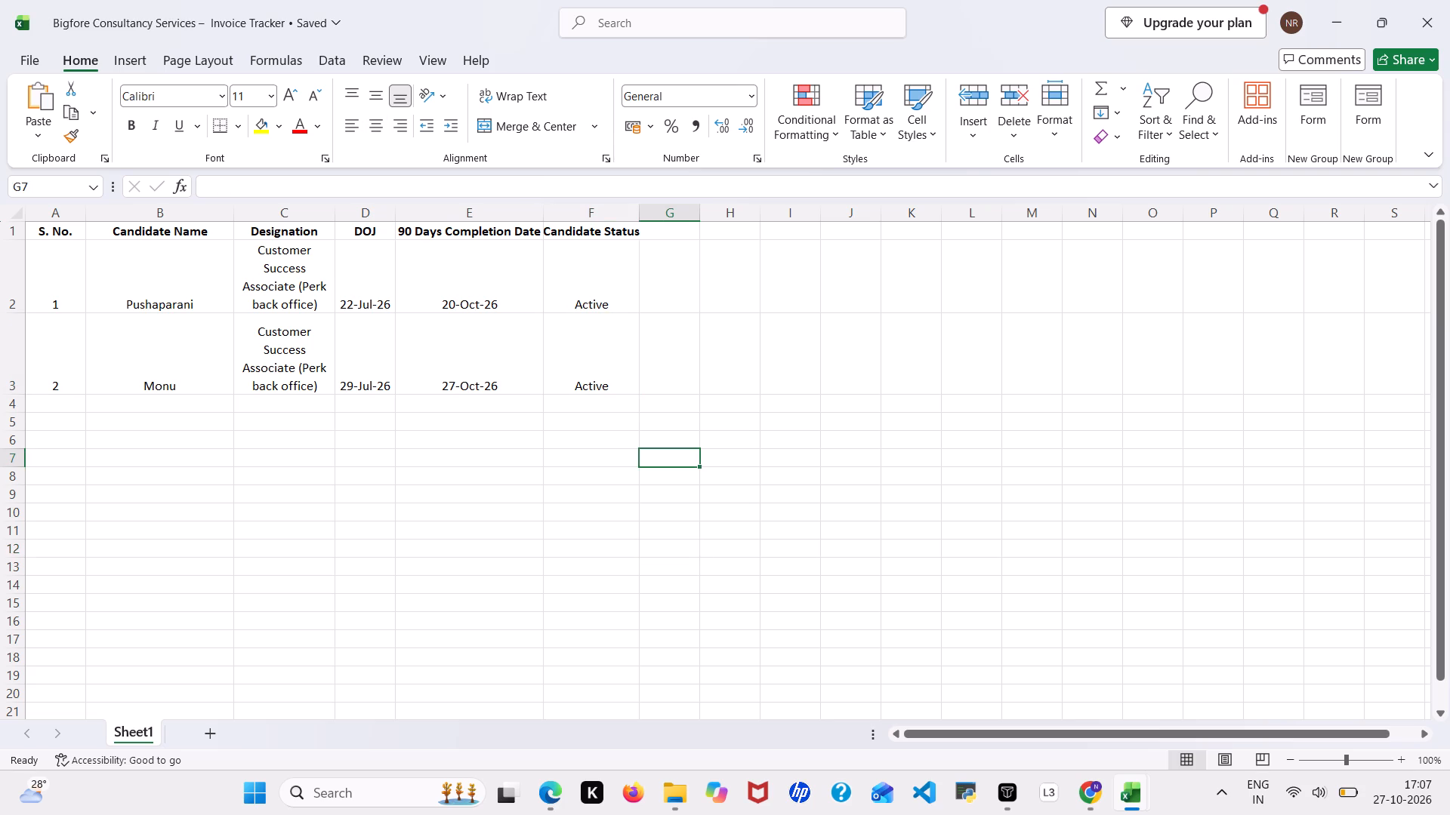
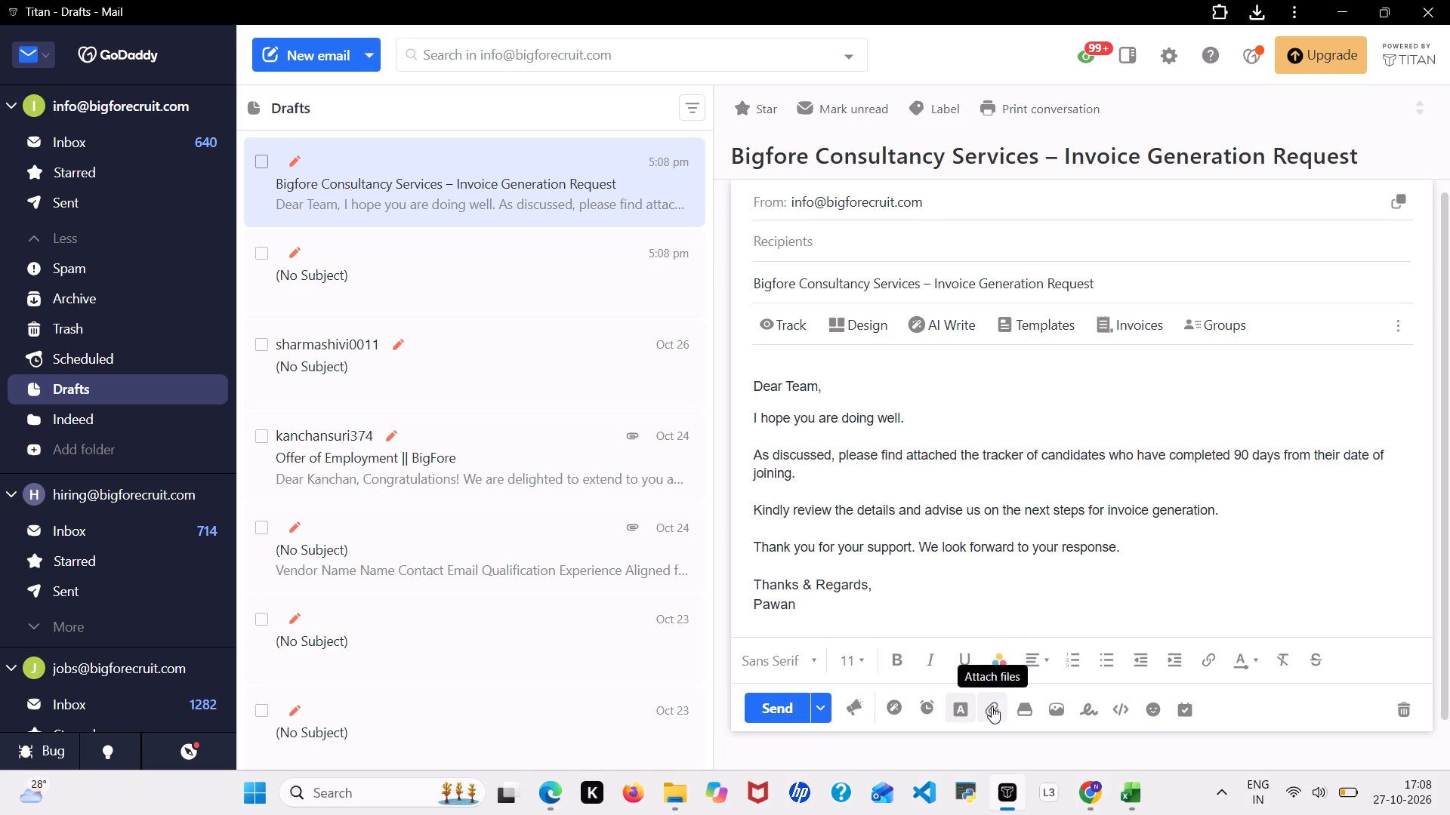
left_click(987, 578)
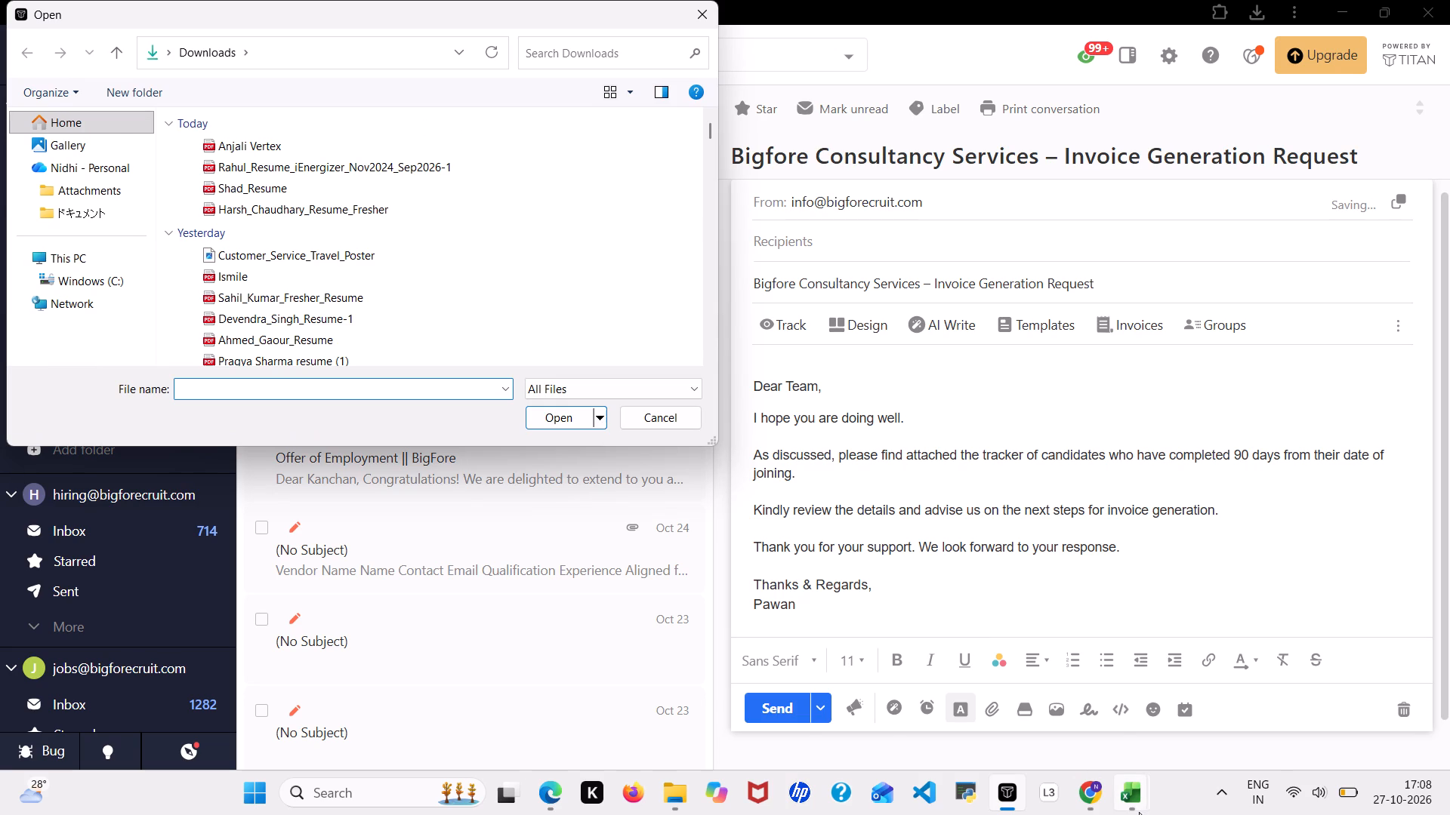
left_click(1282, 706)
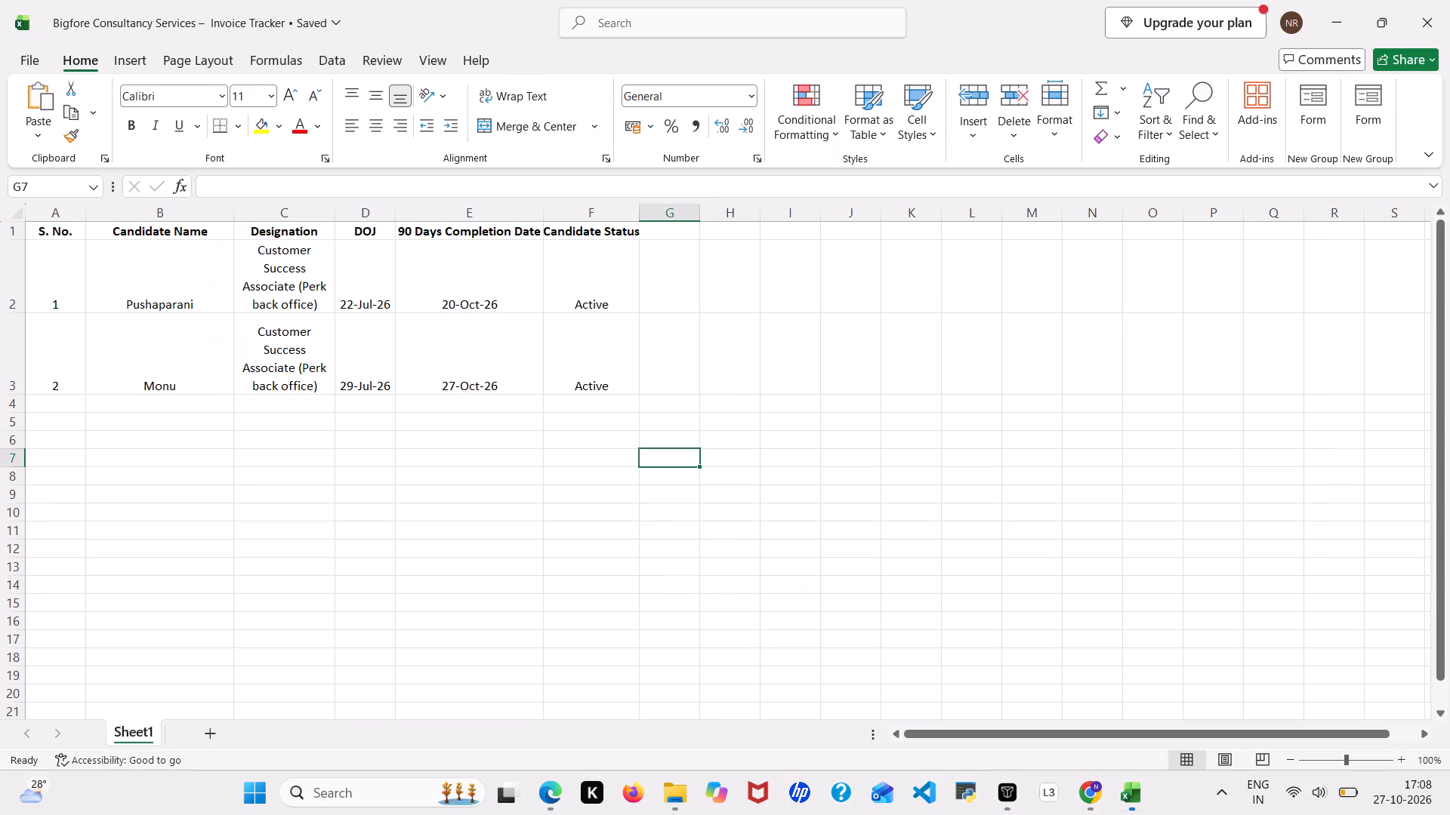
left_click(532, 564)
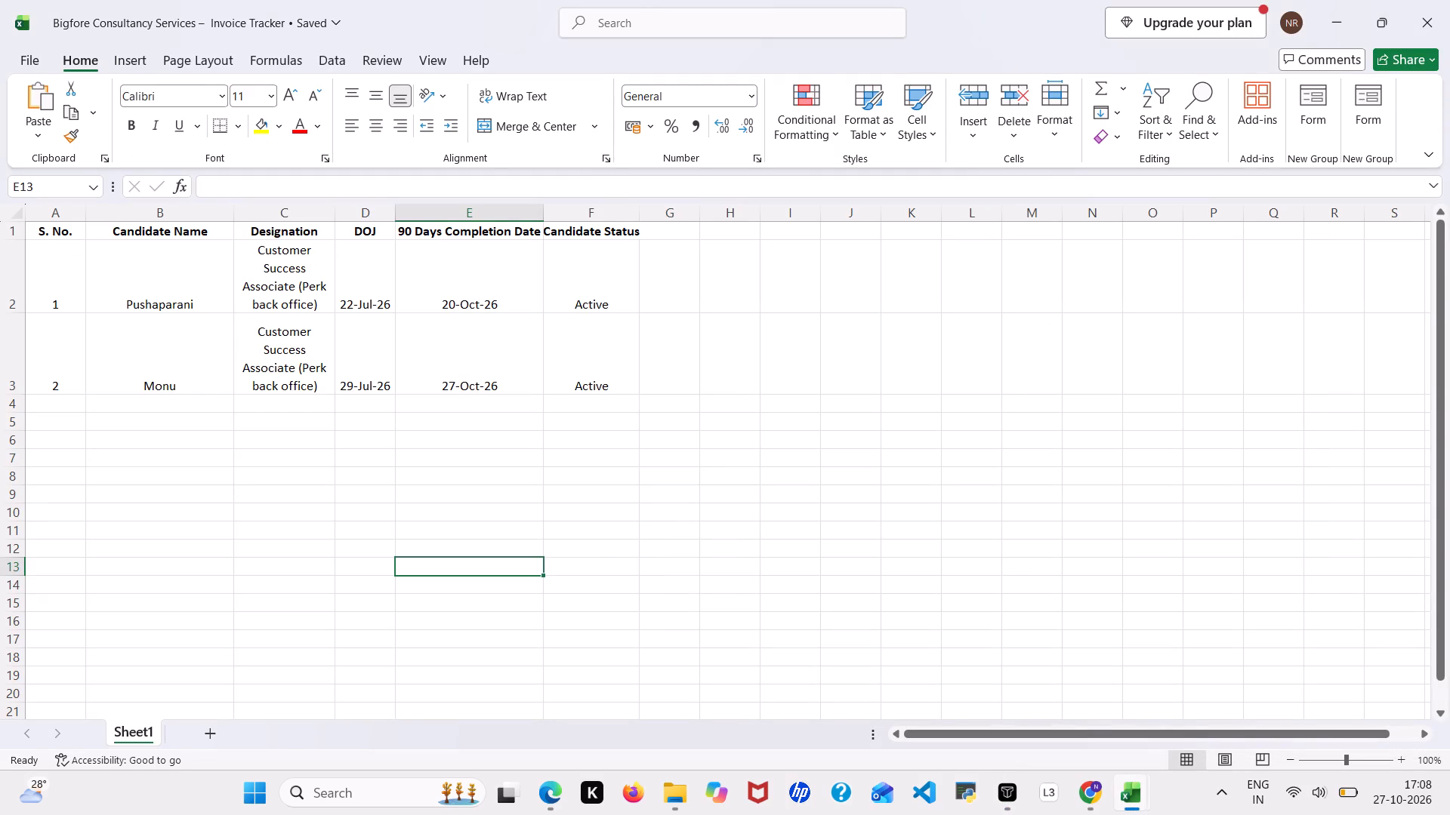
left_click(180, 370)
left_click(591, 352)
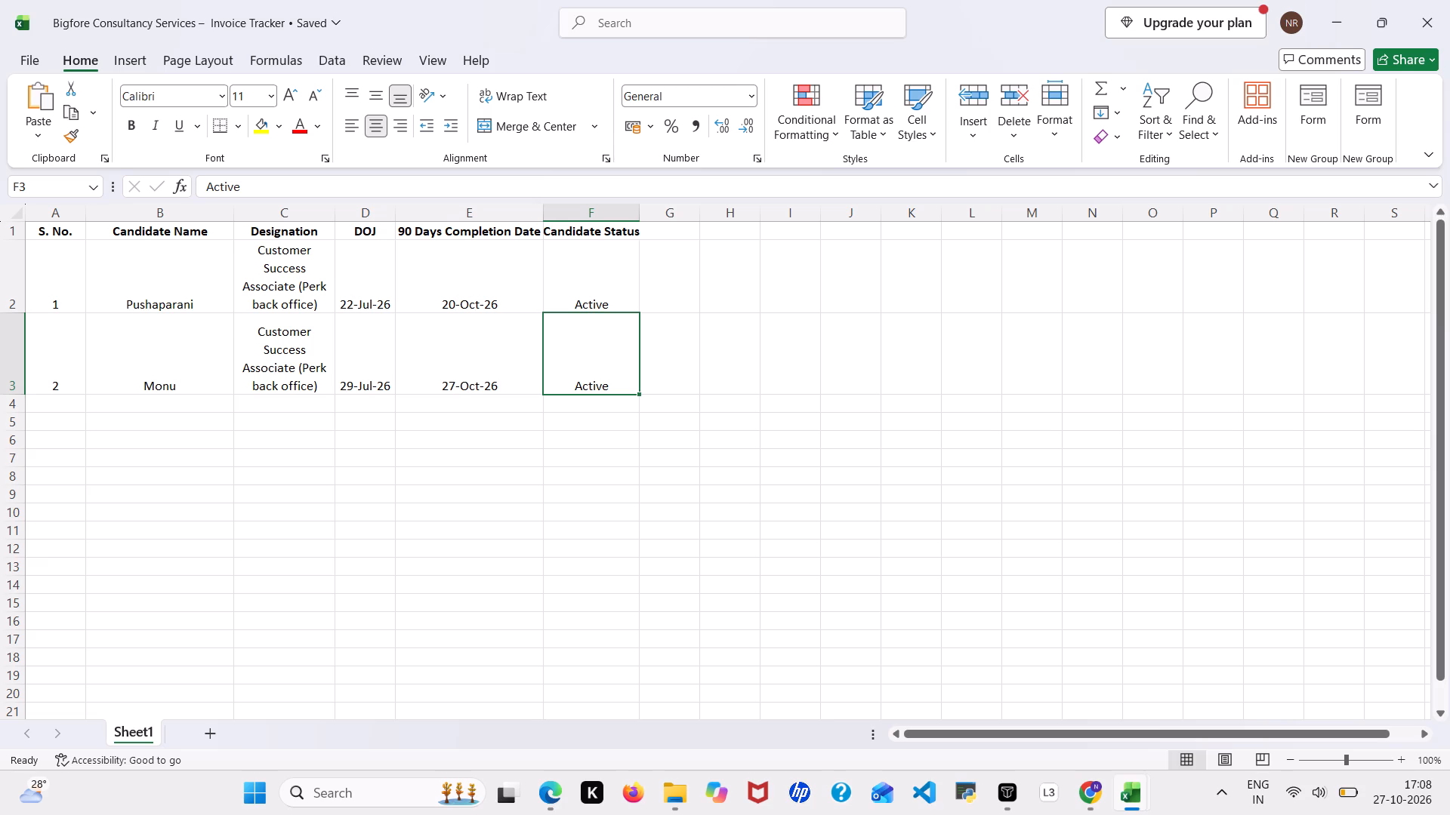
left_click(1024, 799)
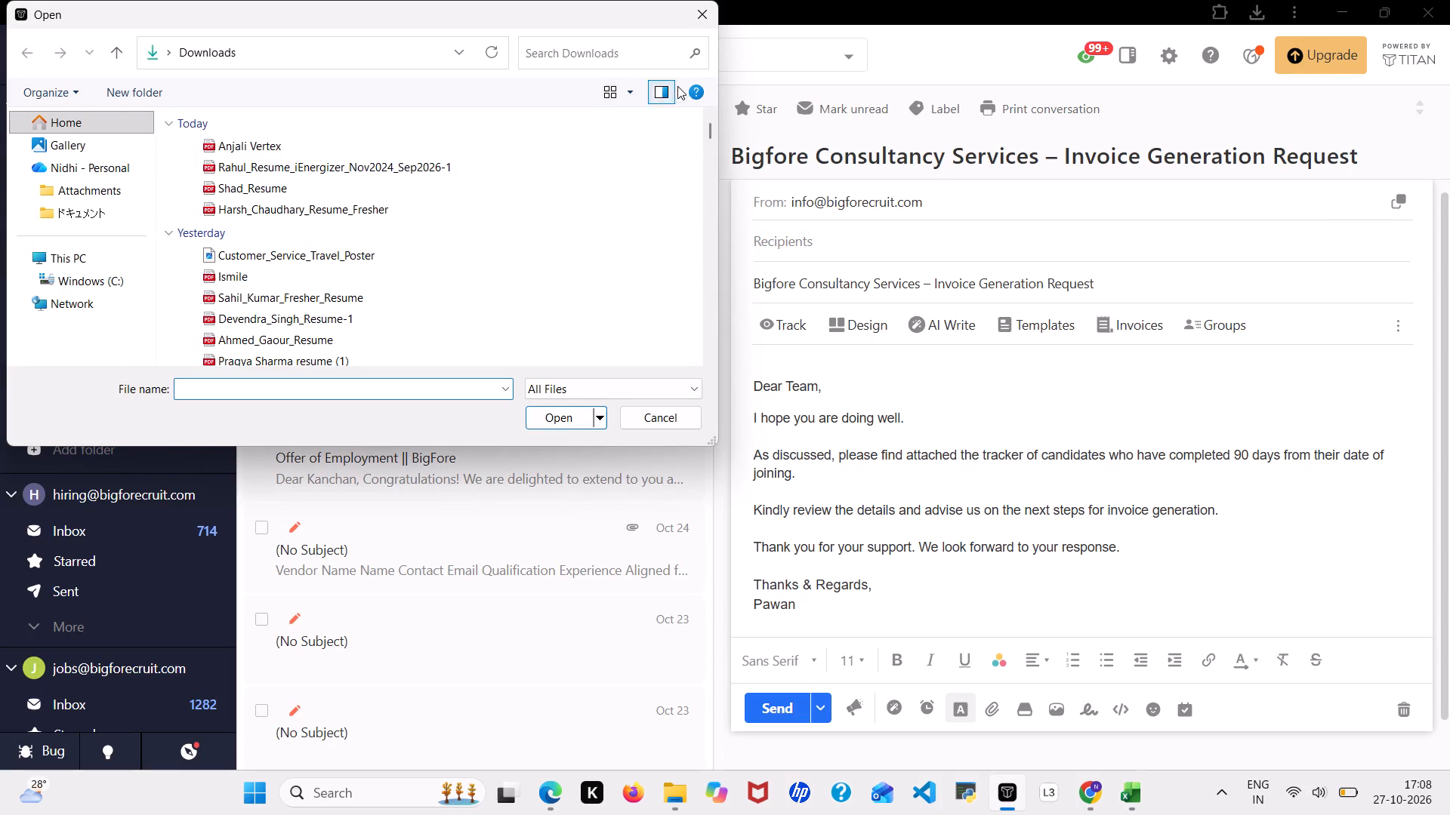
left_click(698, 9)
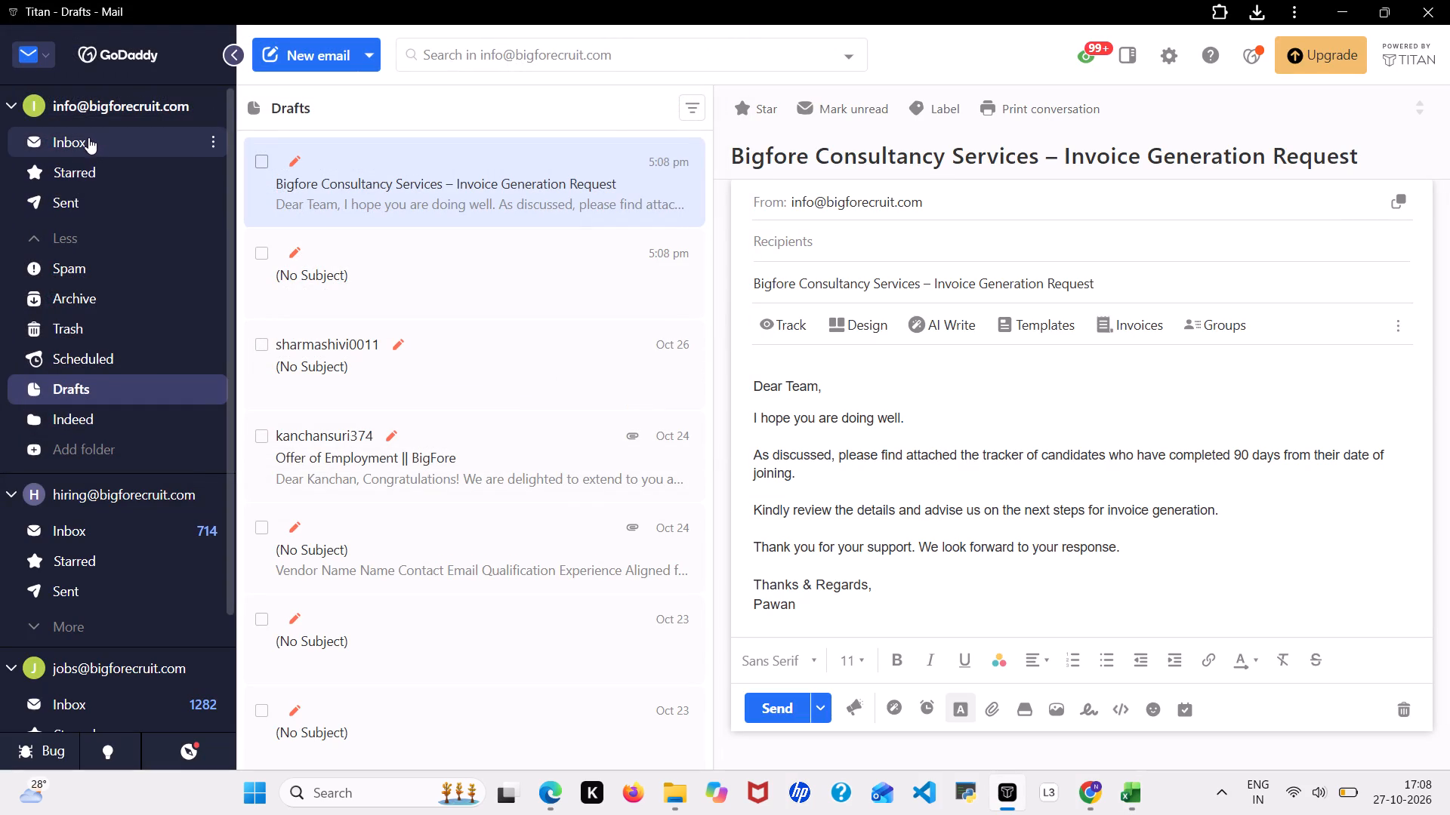
Search the Sent folder of the info mailbox for "Monu".
left_click(76, 206)
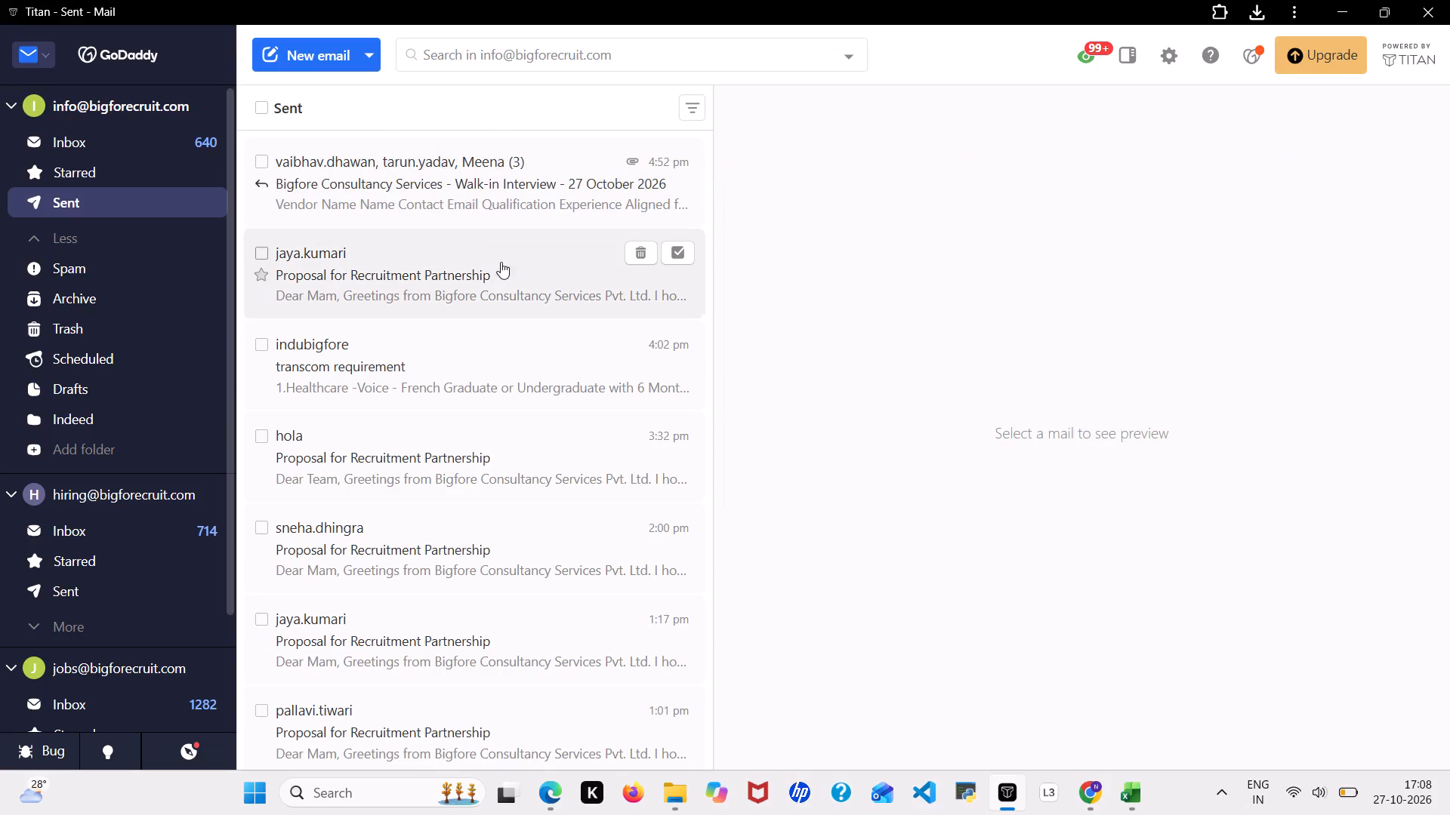
left_click(491, 55)
left_click(491, 55)
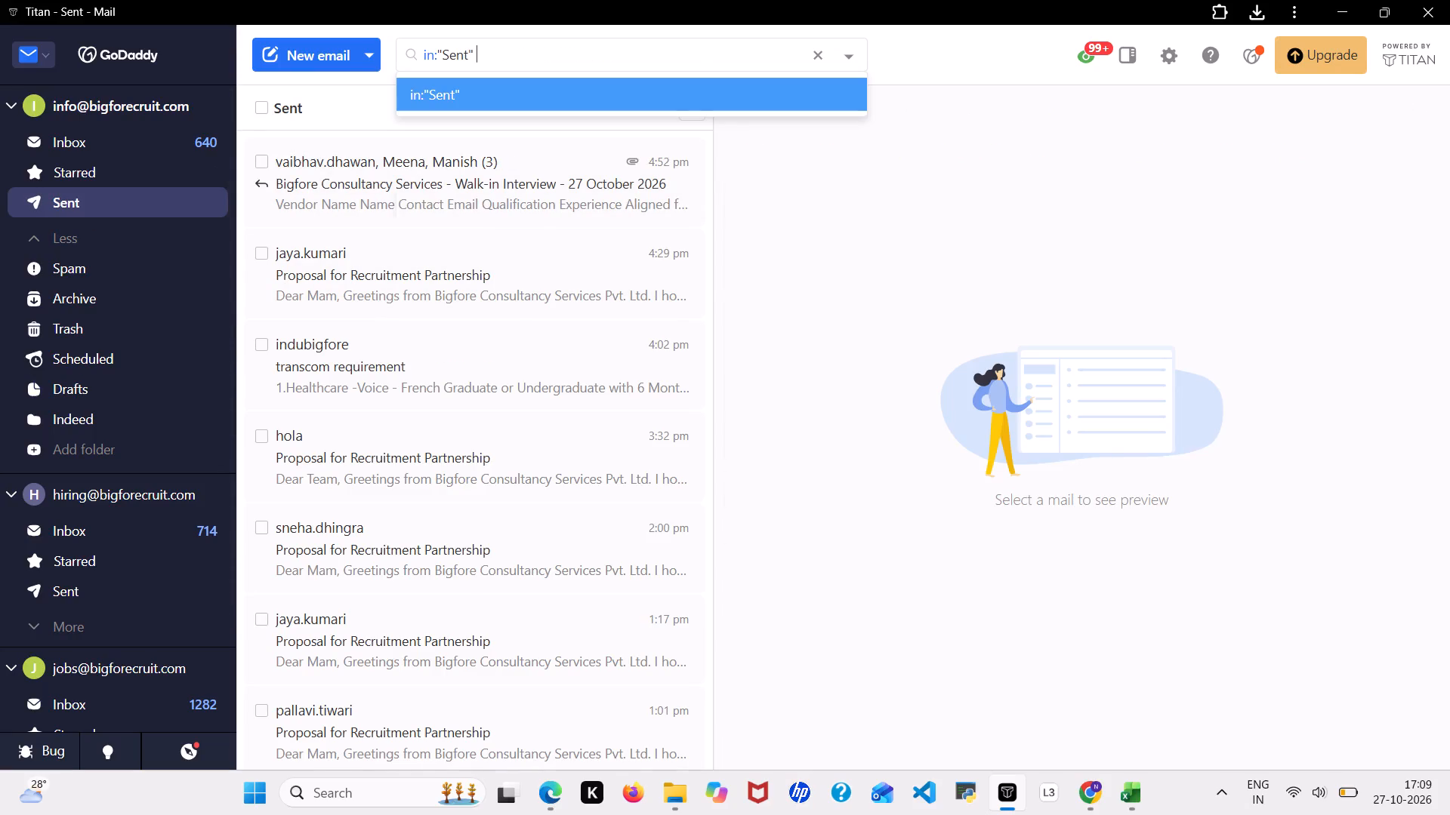
type("Monu")
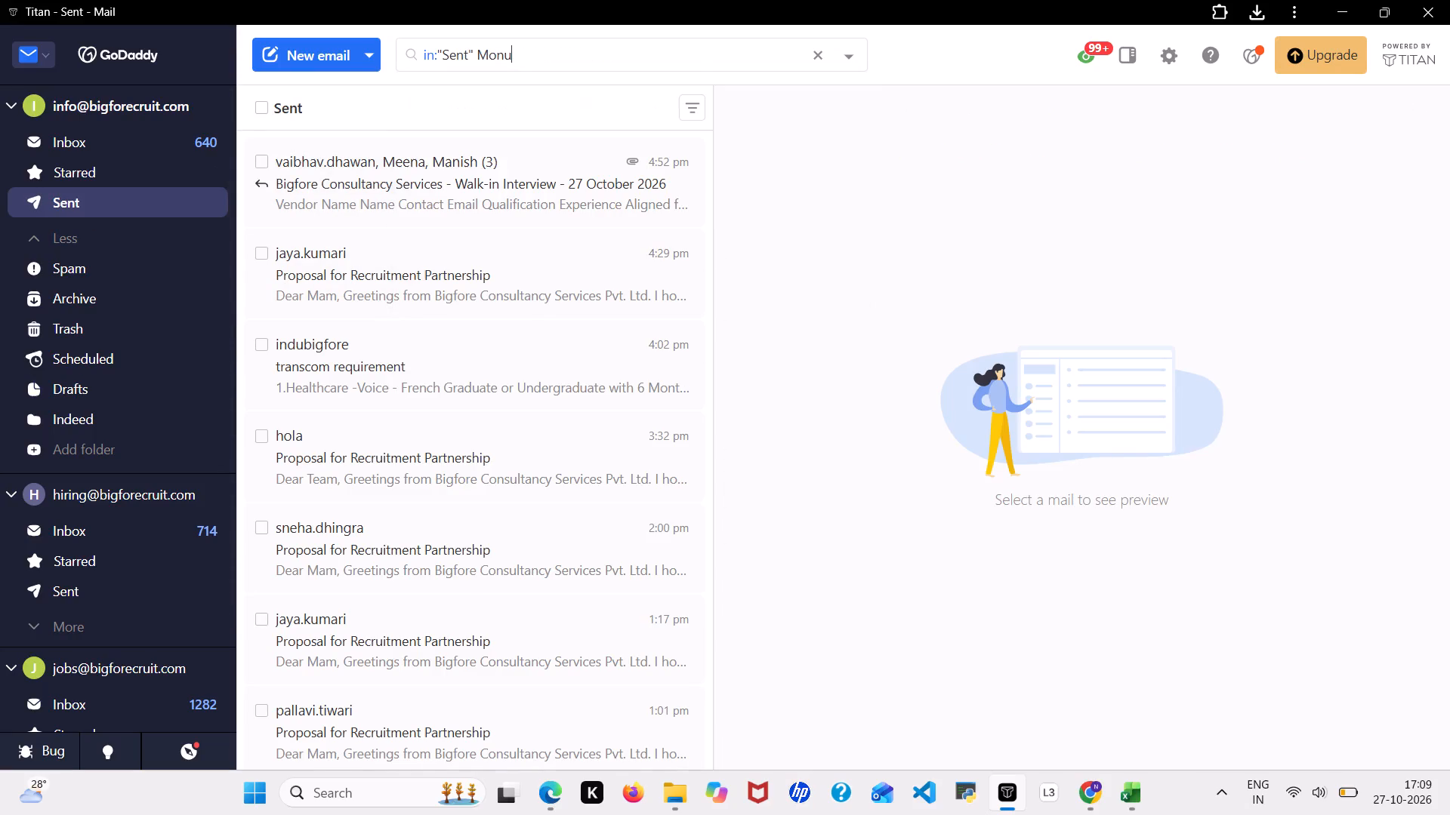
key("Return")
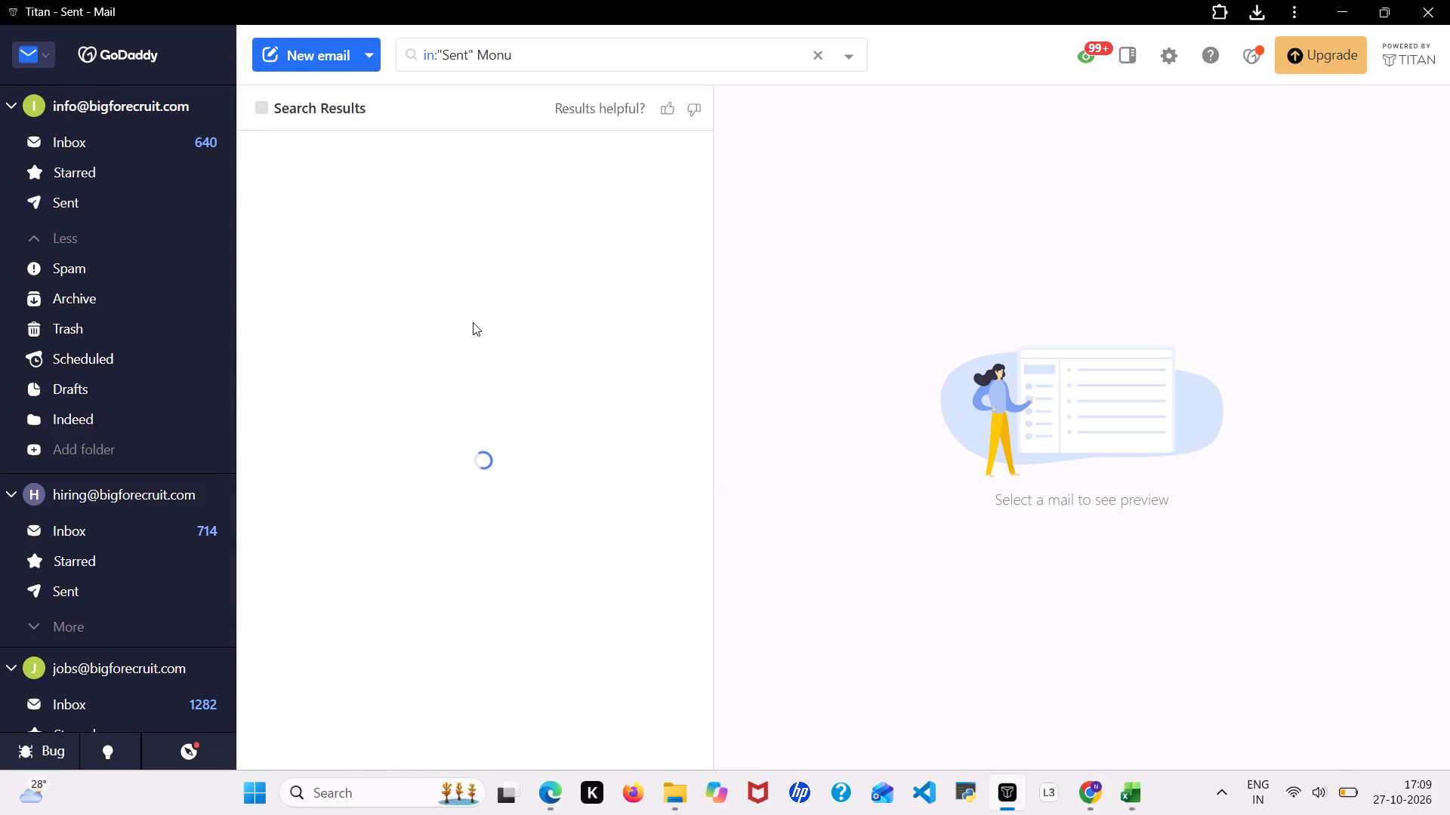
Examine the candidate tables in the two found emails, the Phonepe profile and the Perk Back office profile.
left_click(474, 220)
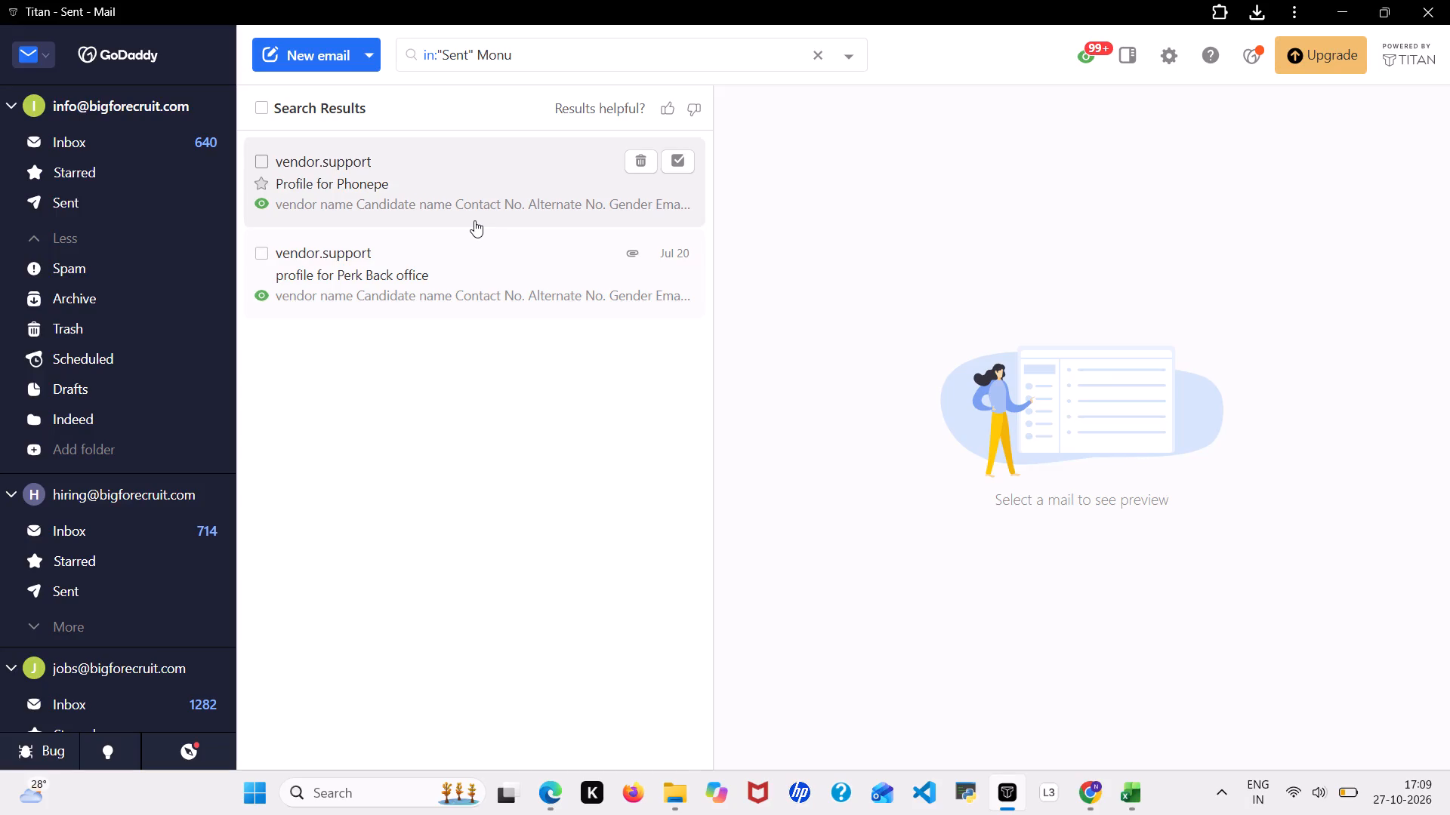
left_click(552, 294)
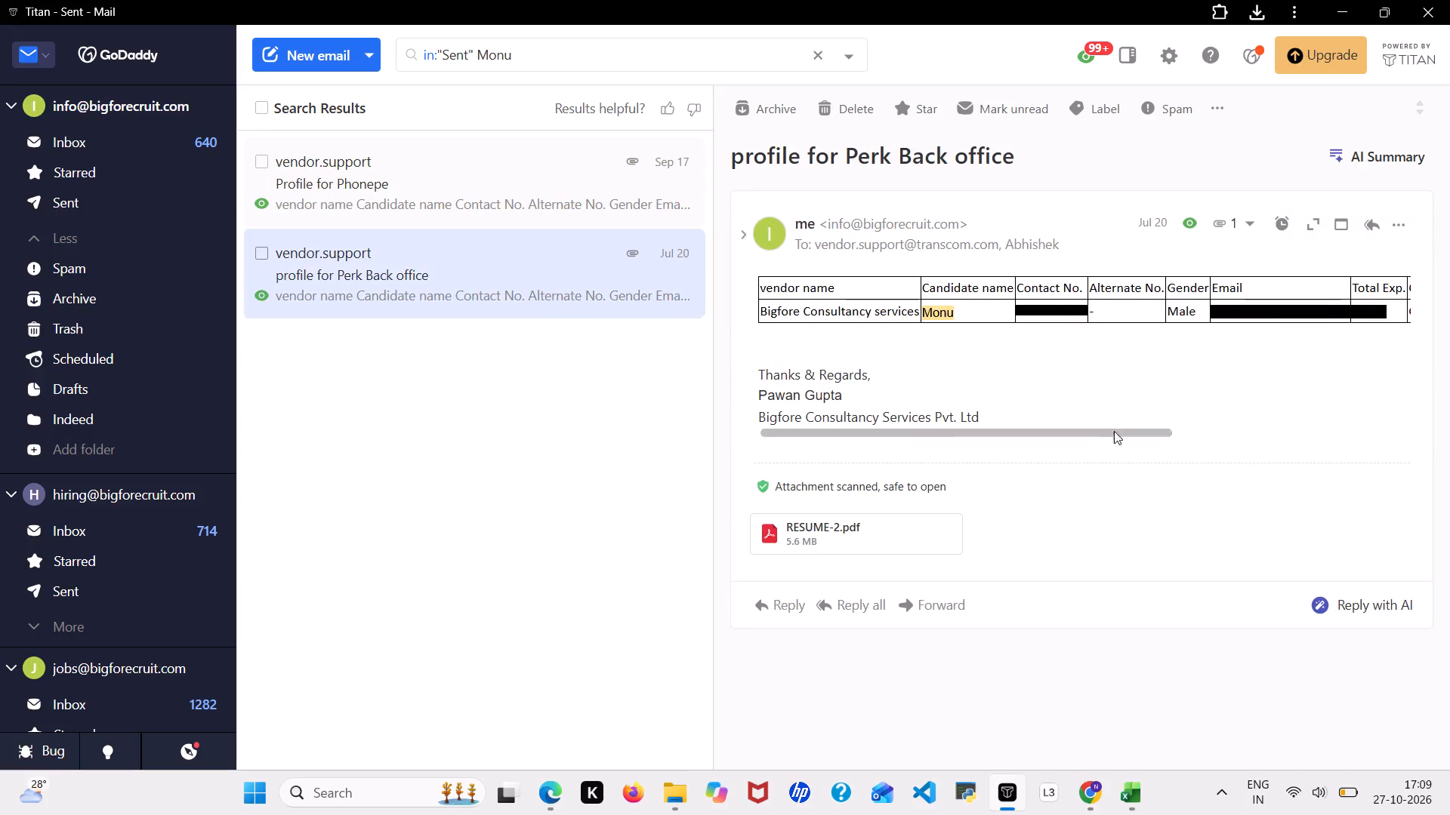
scroll(995, 346, "left", 4)
scroll(995, 346, "right", 5)
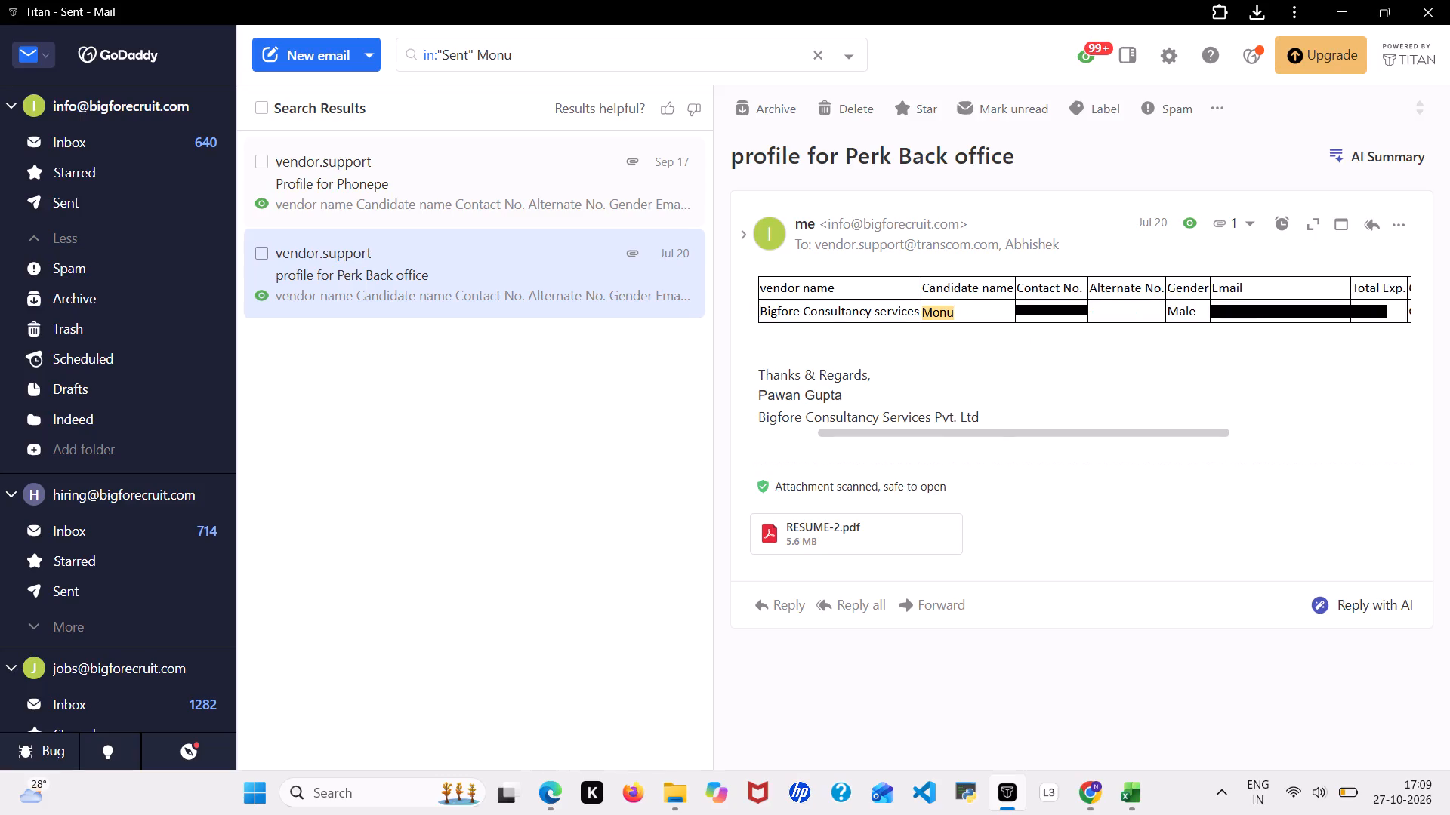
scroll(1129, 388, "left", 7)
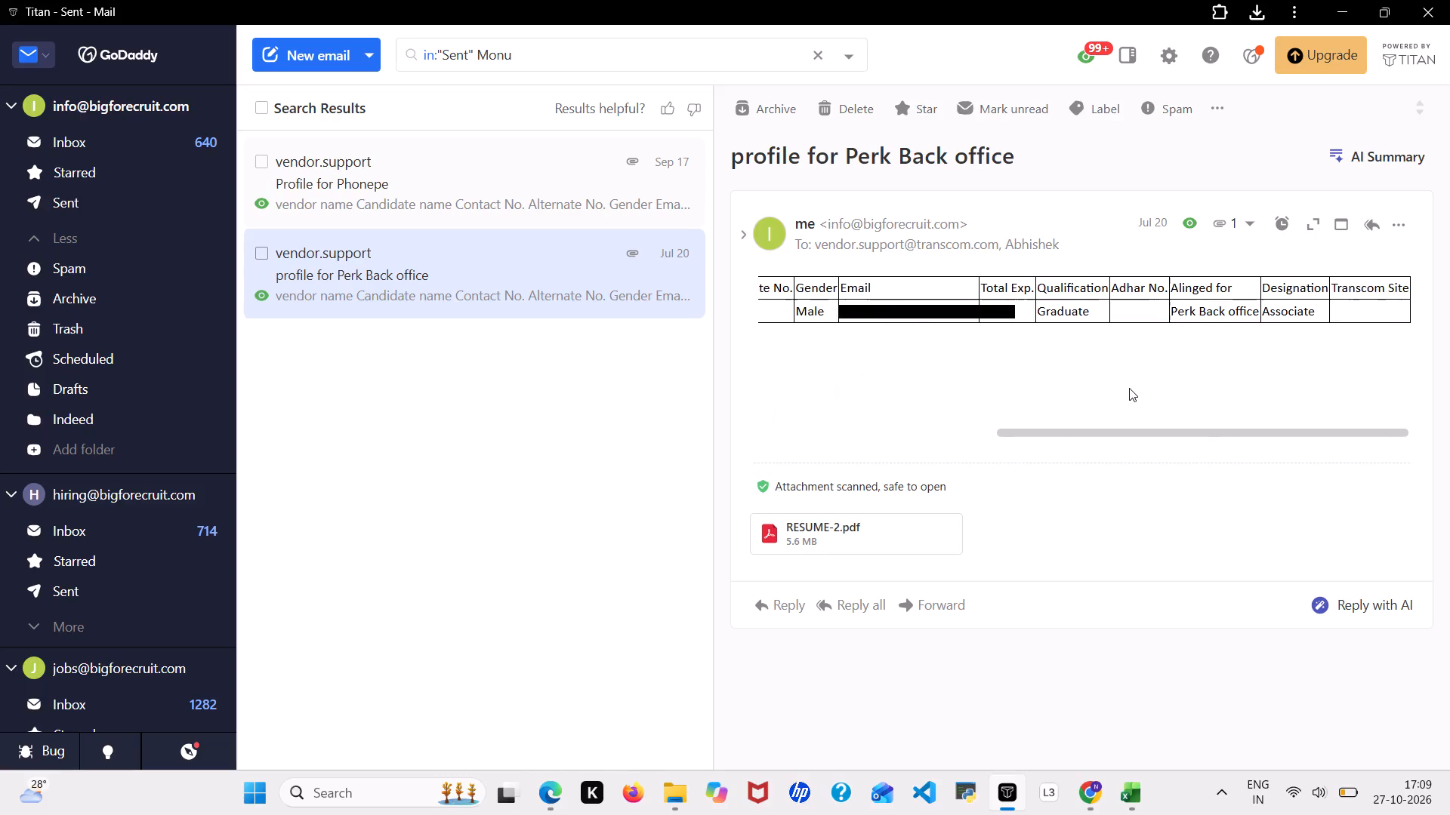
scroll(1129, 388, "right", 6)
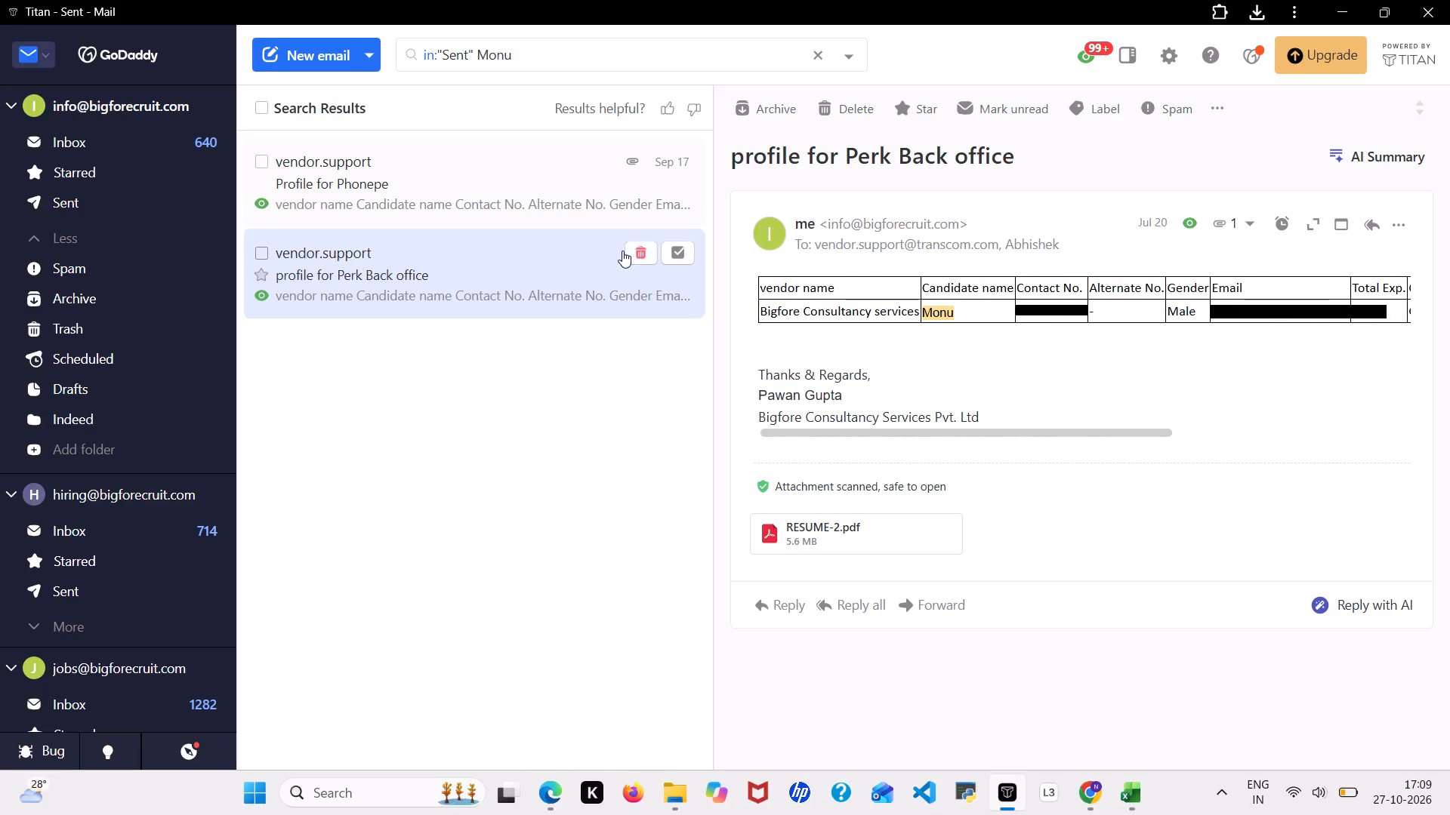
left_click(456, 202)
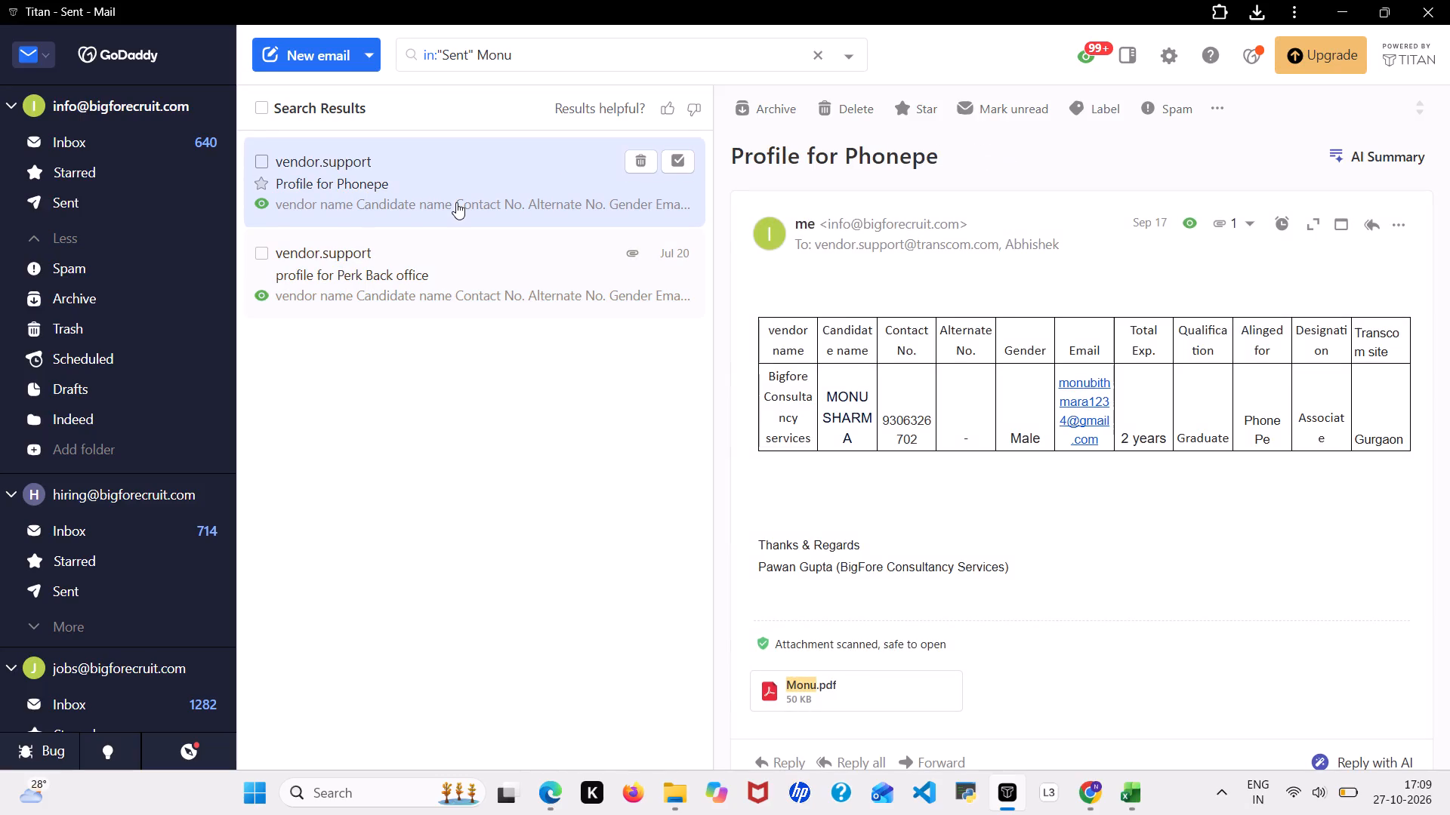
Copy Monu's contact number from the candidate table in the "profile for Perk Back office" email.
left_click(456, 257)
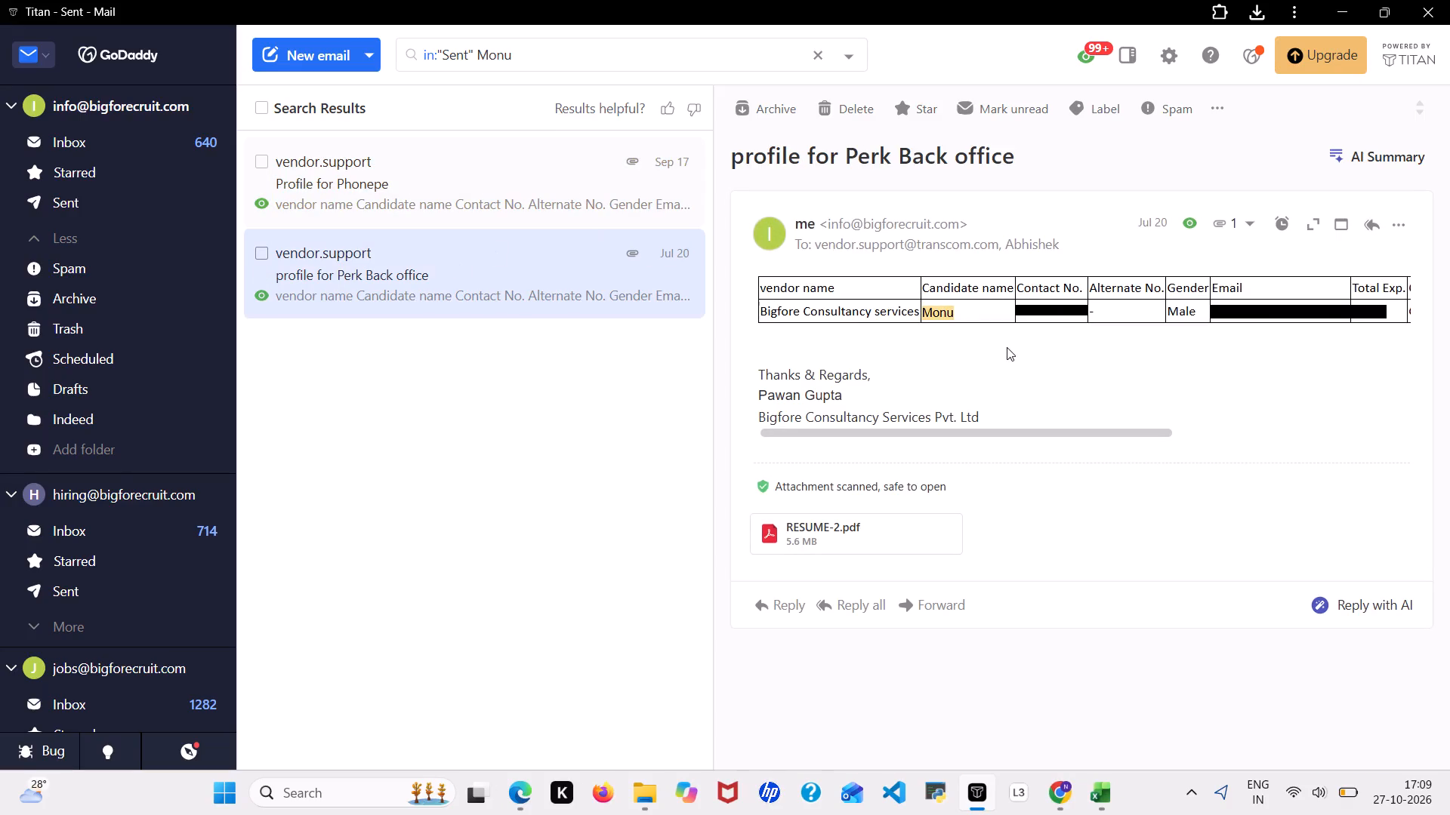
left_click_drag(1084, 309, 1016, 307)
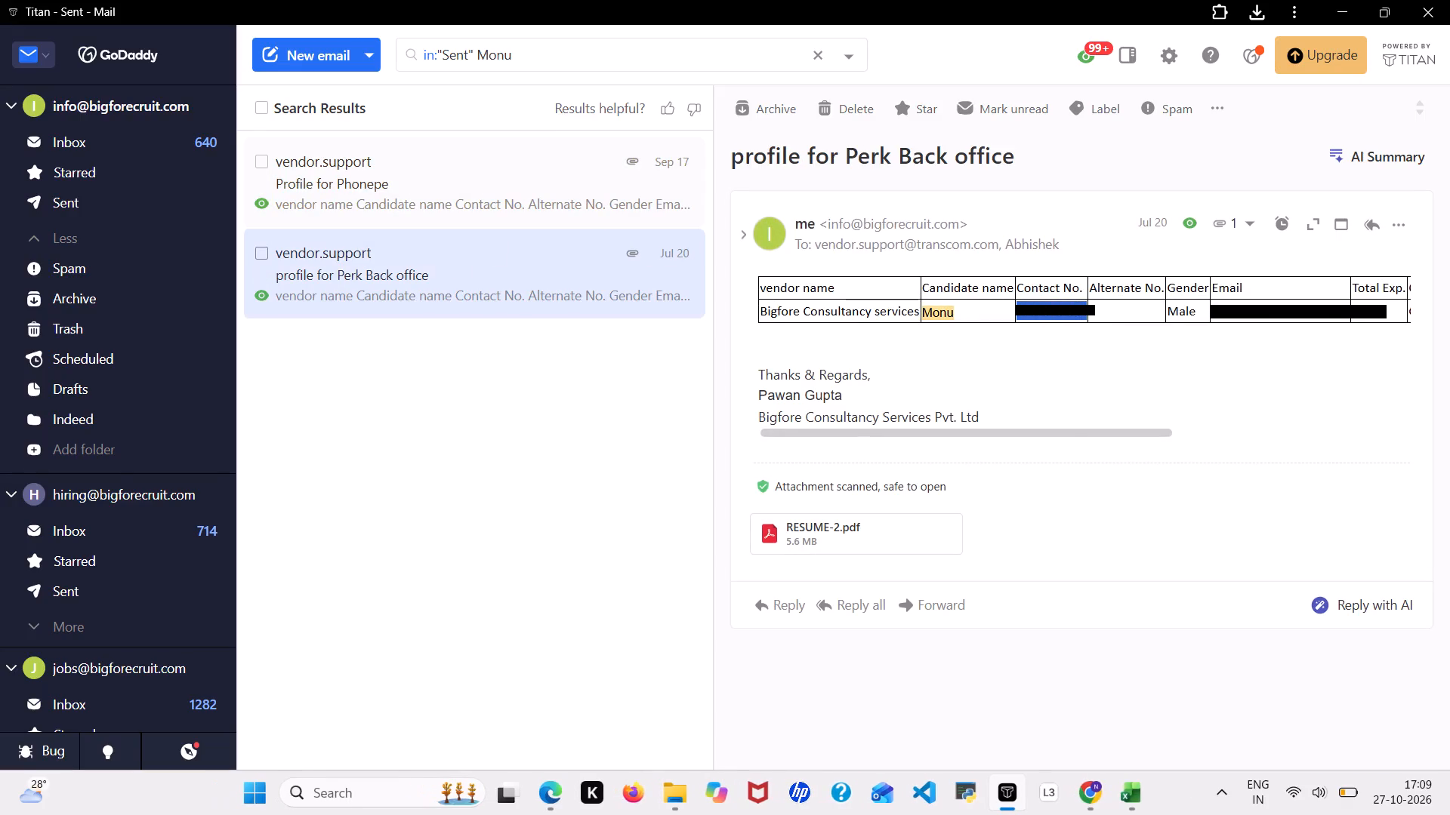
key("ctrl+c")
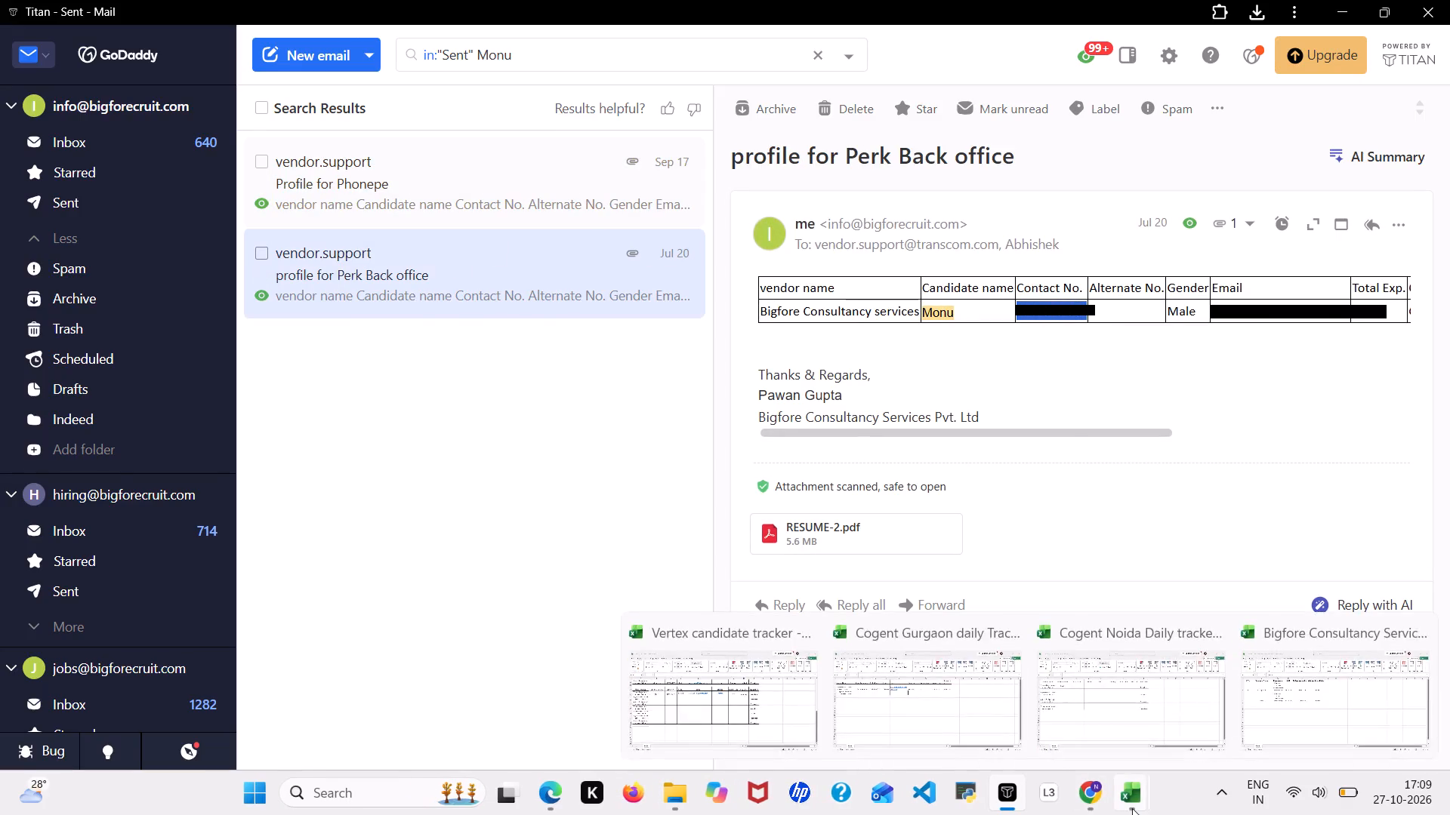
Switch to the Bigfore invoice tracker in Excel and insert a column before Designation with the heading "Mobile No.".
left_click(1275, 720)
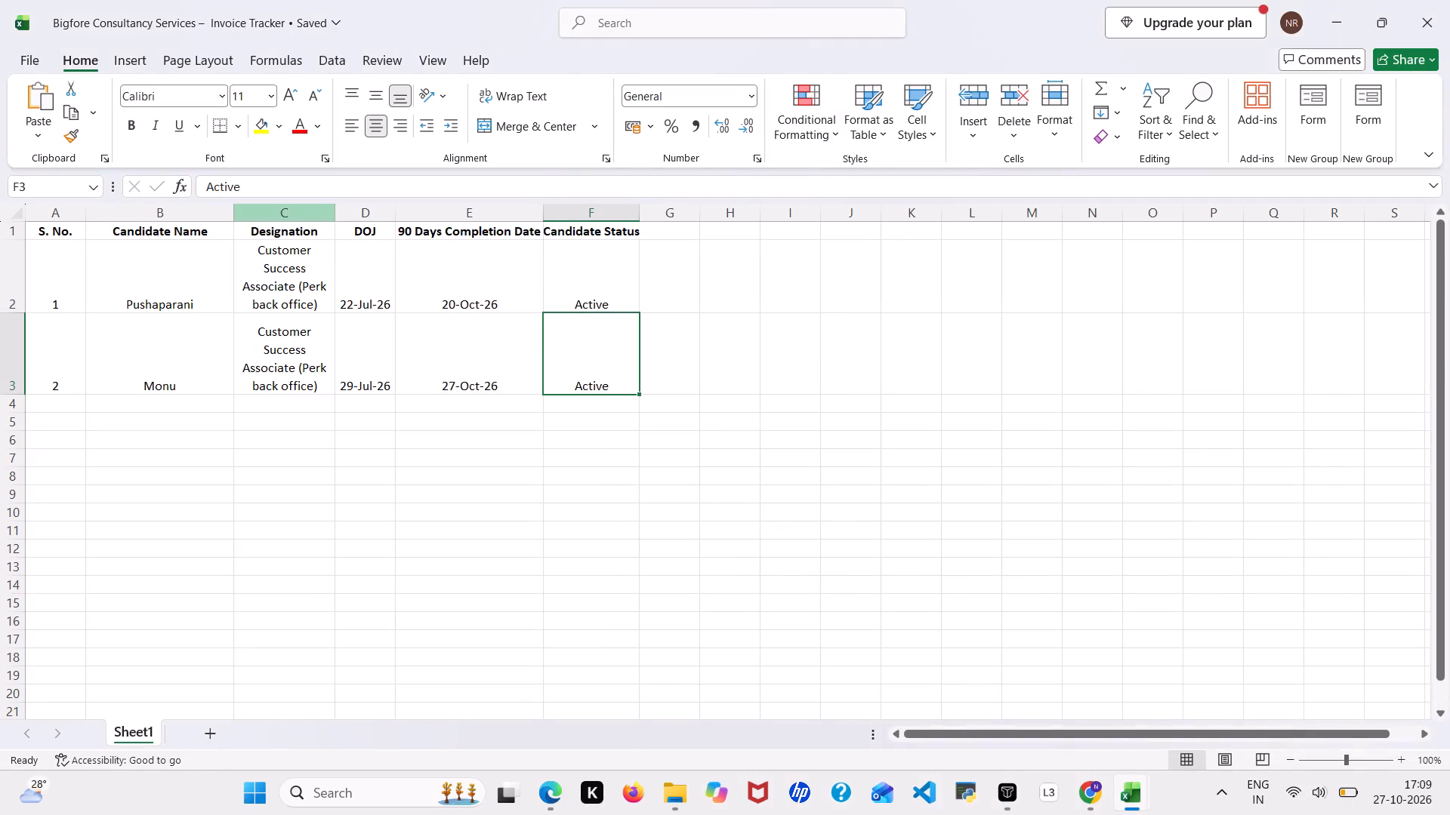
right_click(255, 206)
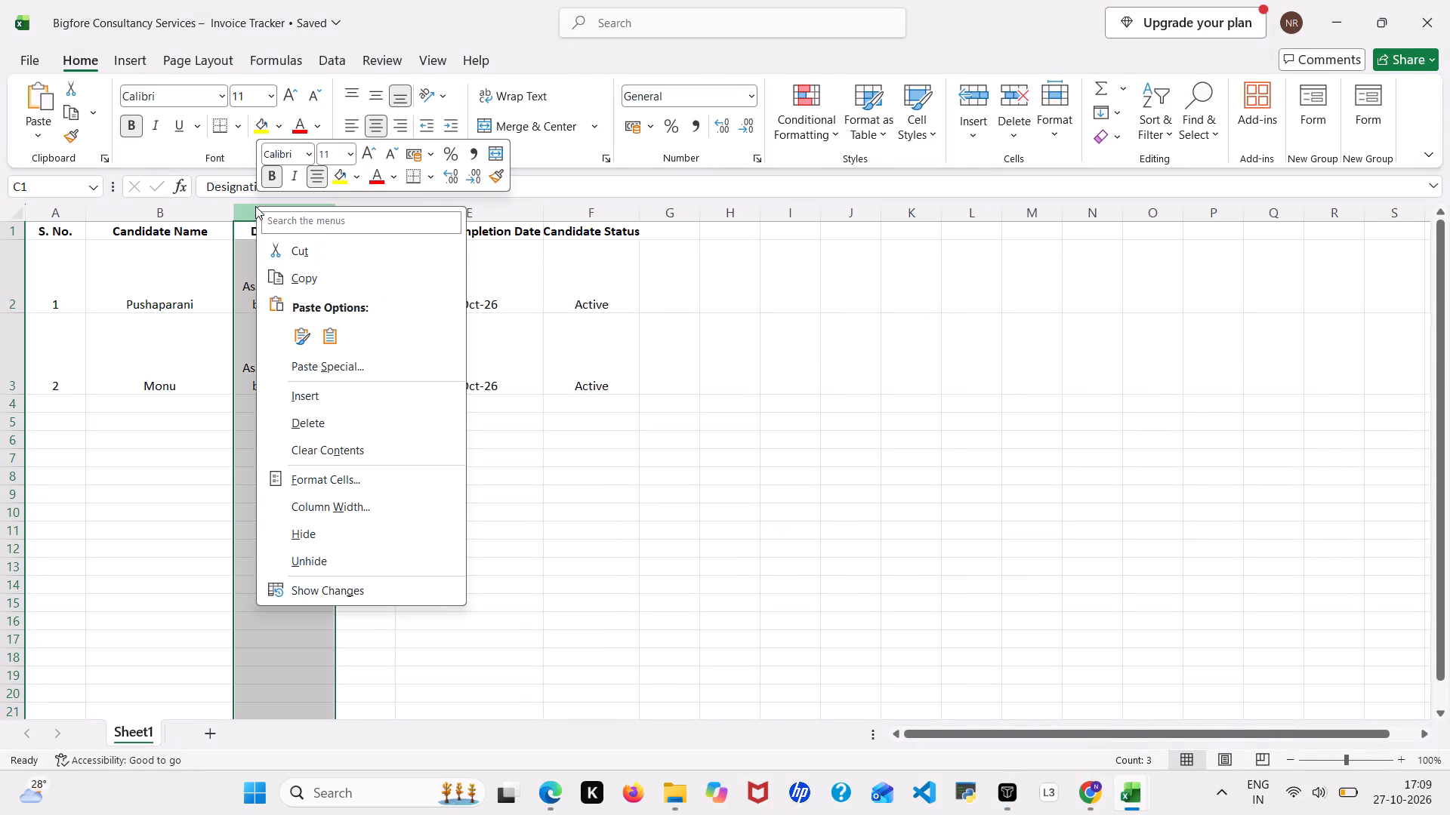
left_click(335, 392)
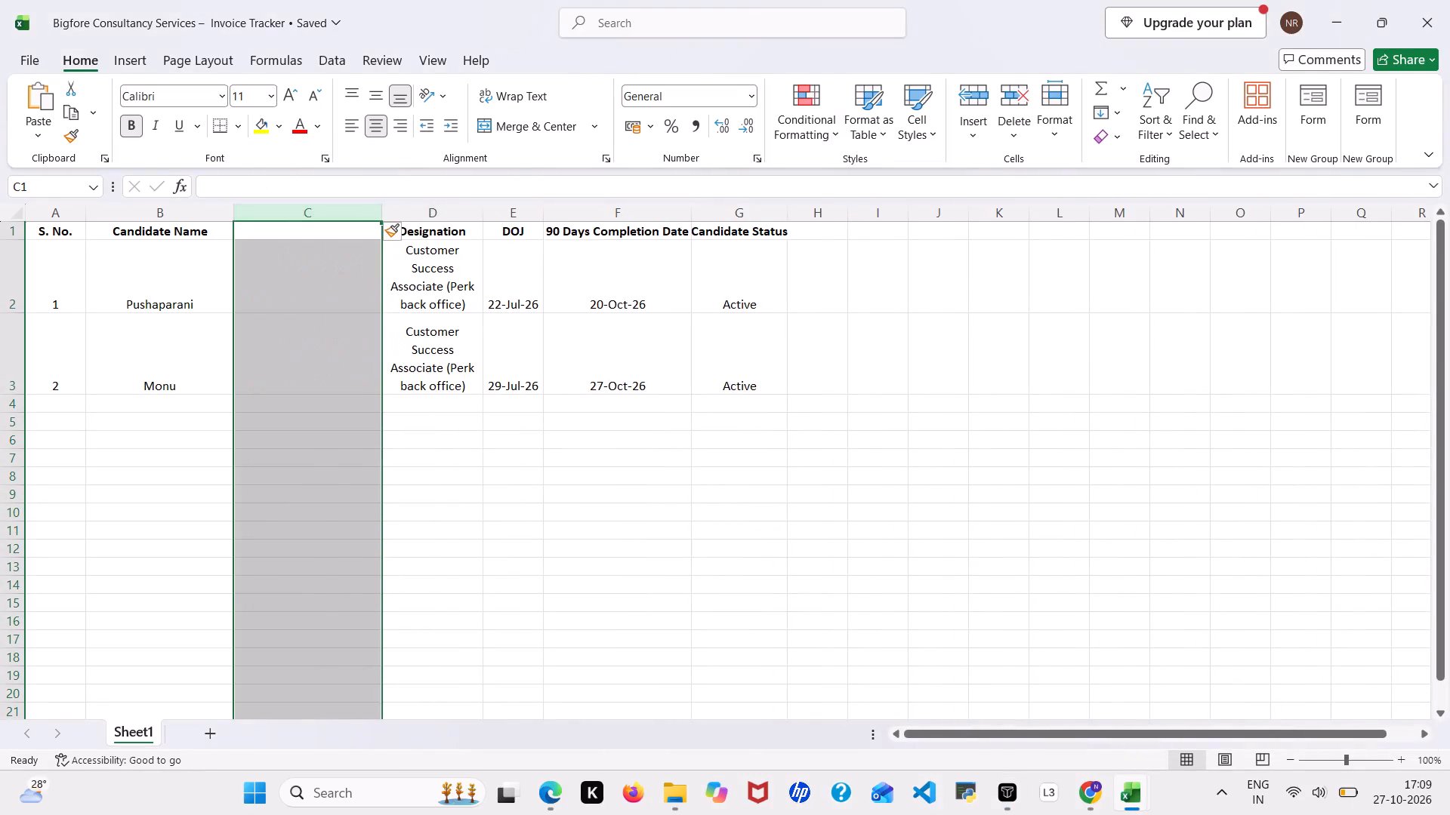
double_click(292, 228)
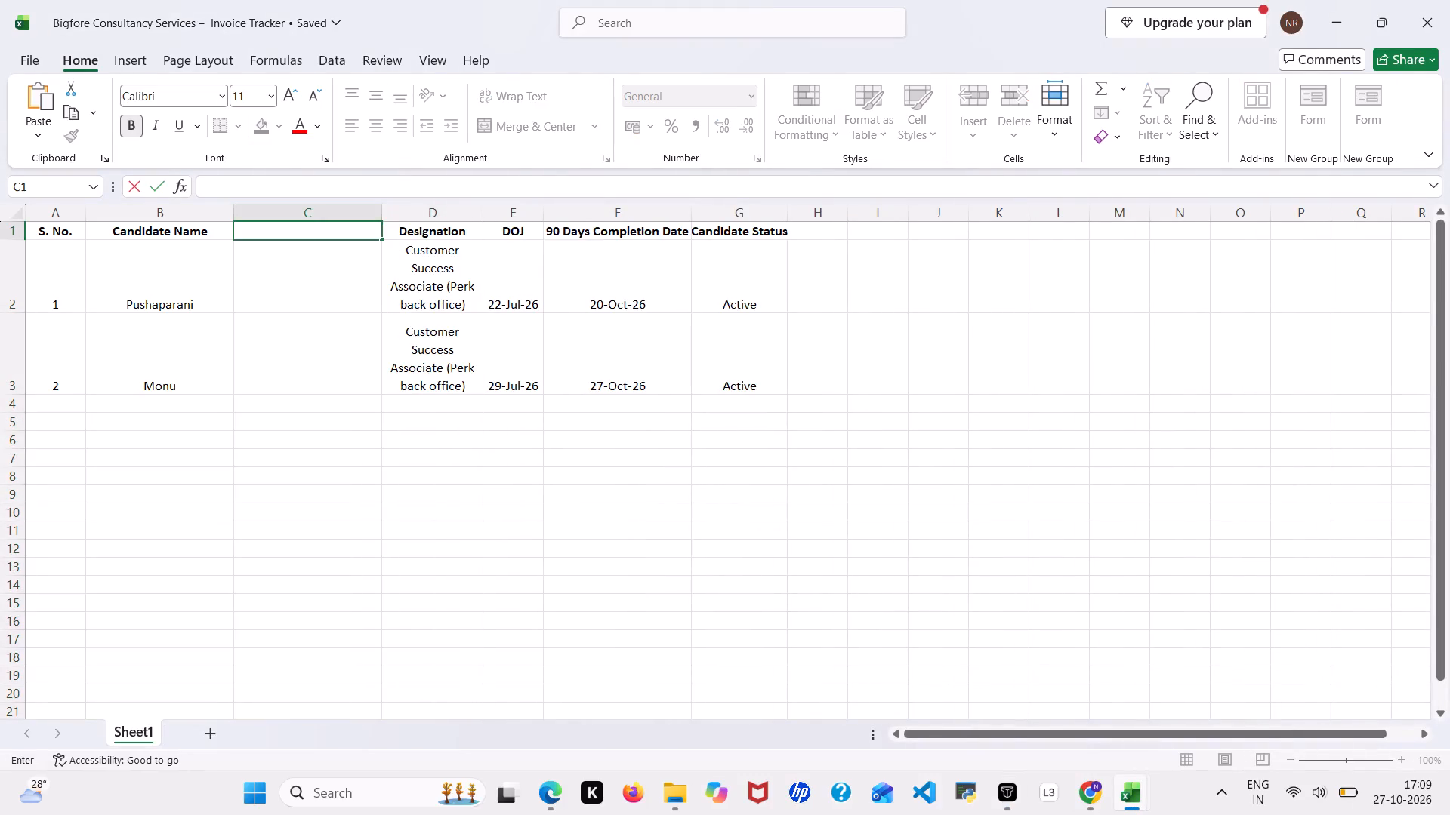
type("Mobile No.")
key("Down")
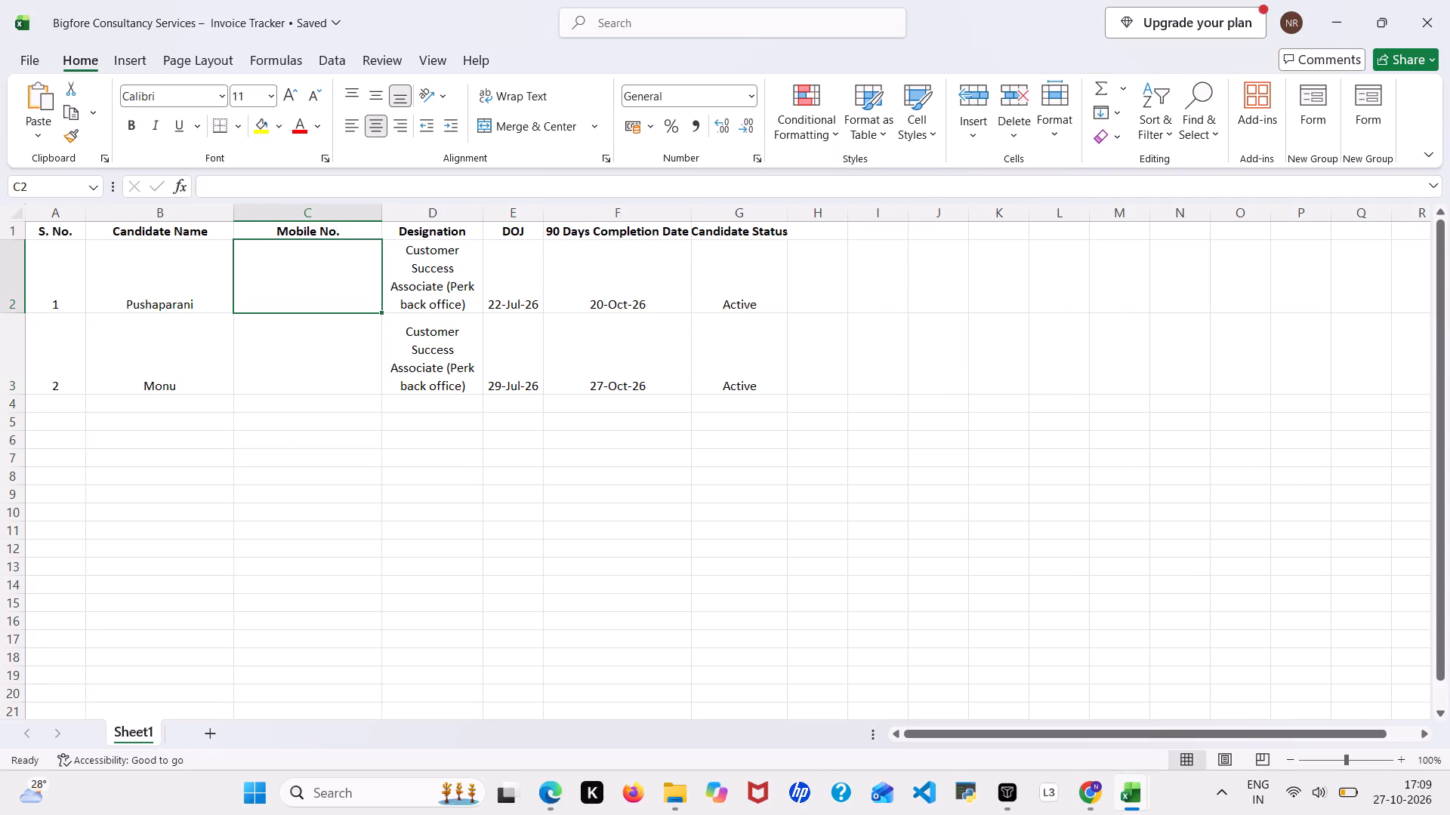
Paste the copied contact number into the Mobile No. cell of Monu's row.
key("Down")
key("ctrl+v")
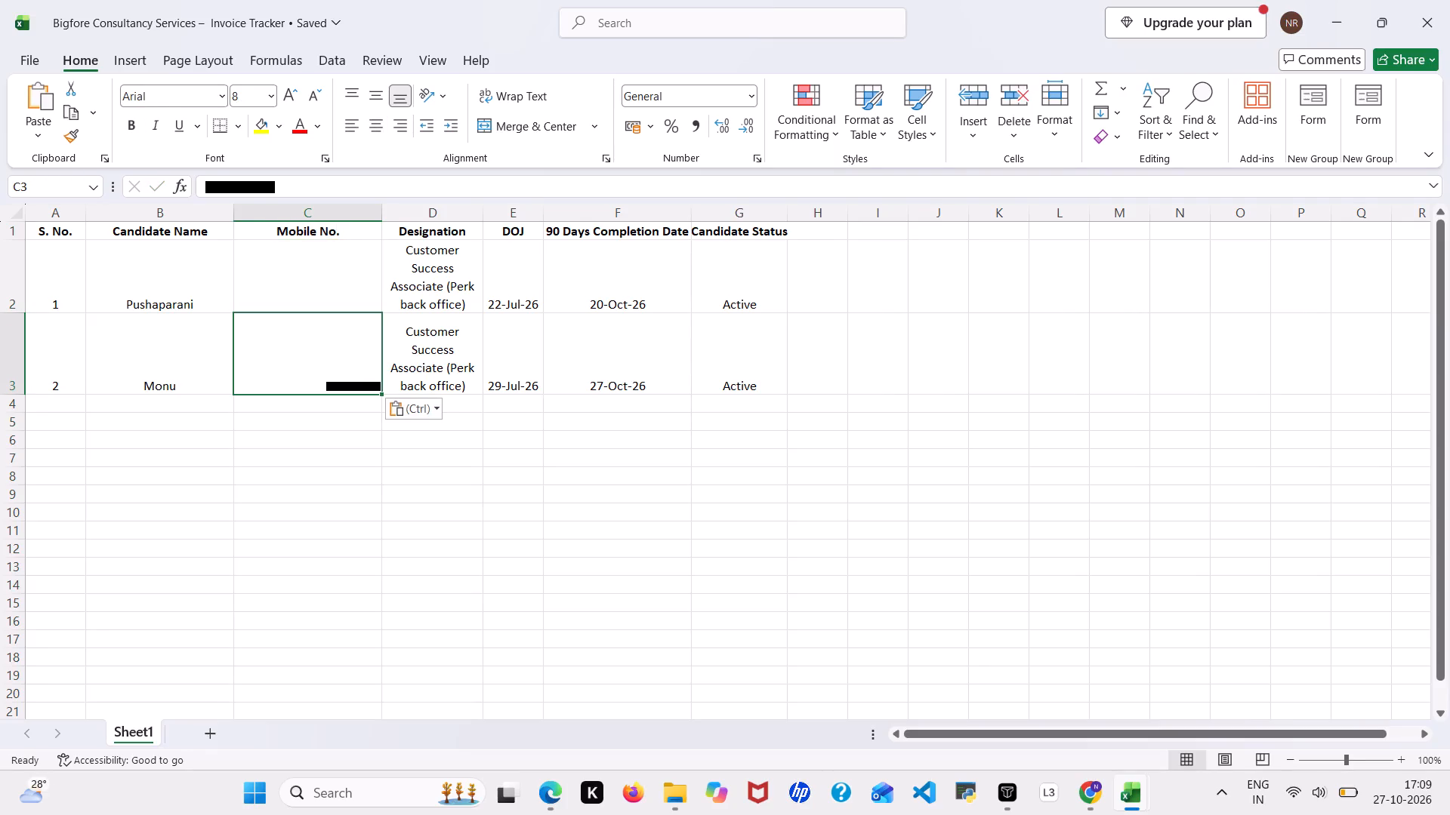
Switch back to the Titan mailbox and replace the Sent folder search with "Pushparani".
left_click(1008, 775)
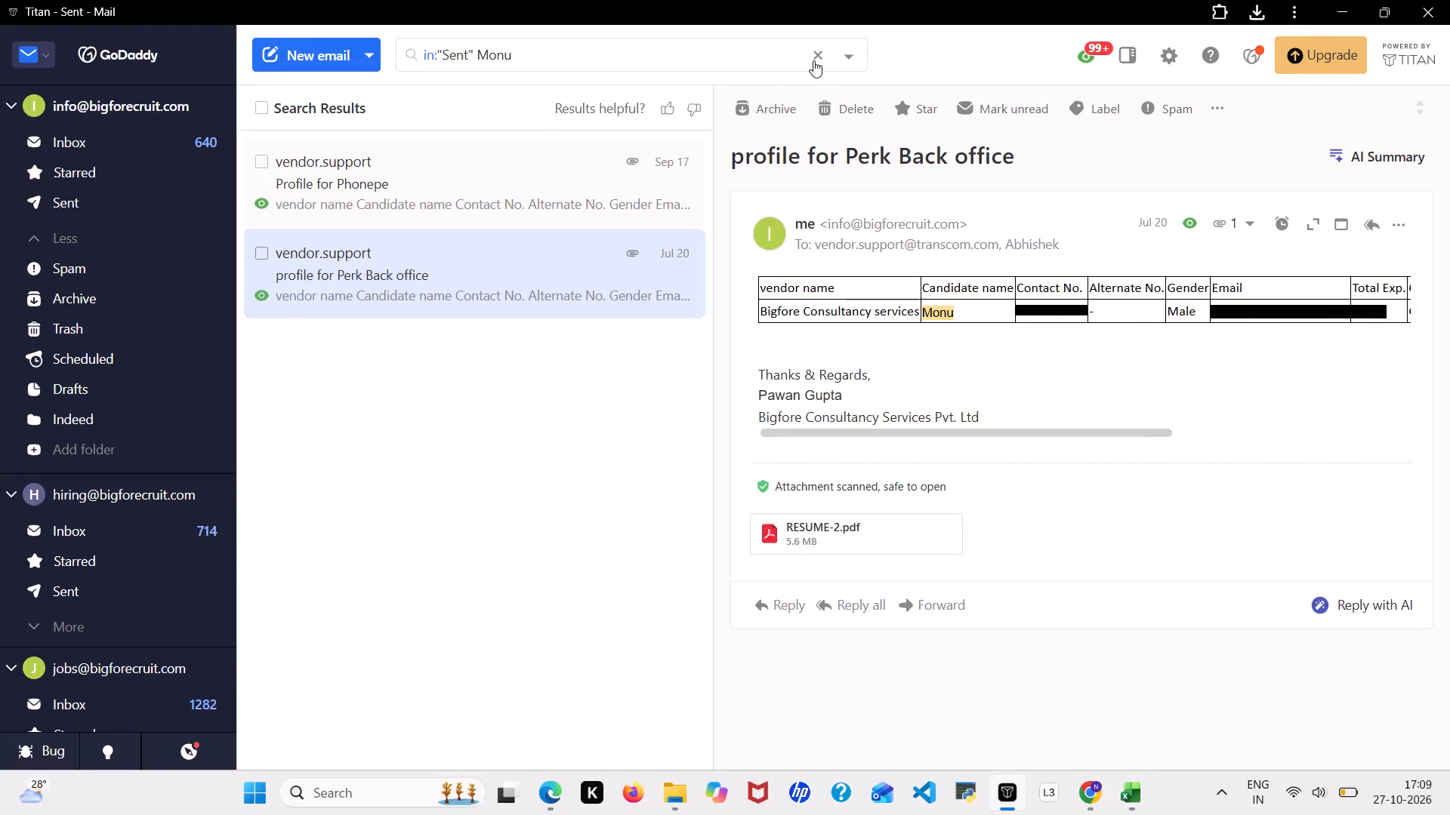
left_click(816, 60)
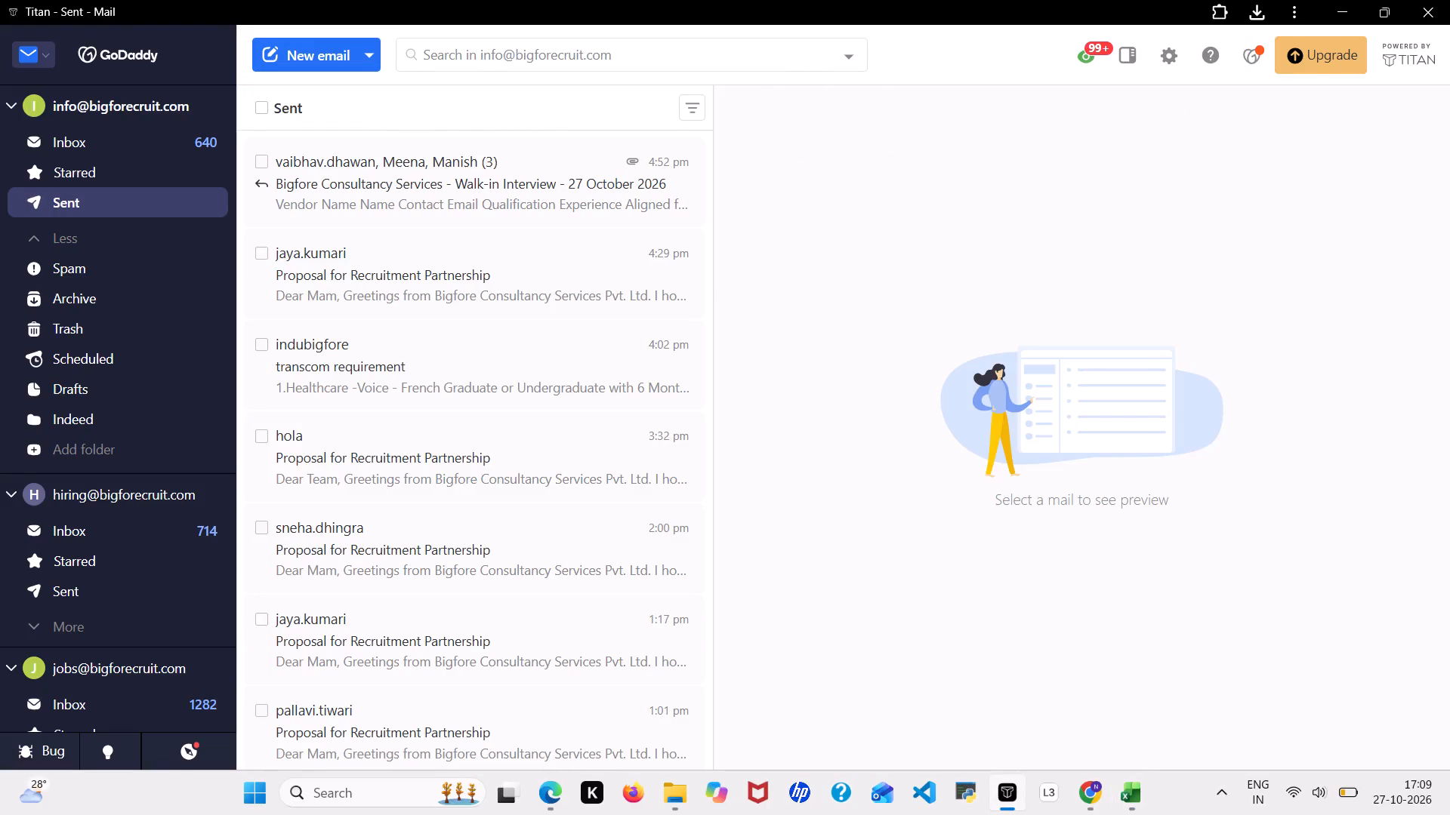
left_click(641, 56)
left_click(641, 56)
type("Pushp")
type("arani")
key("Return")
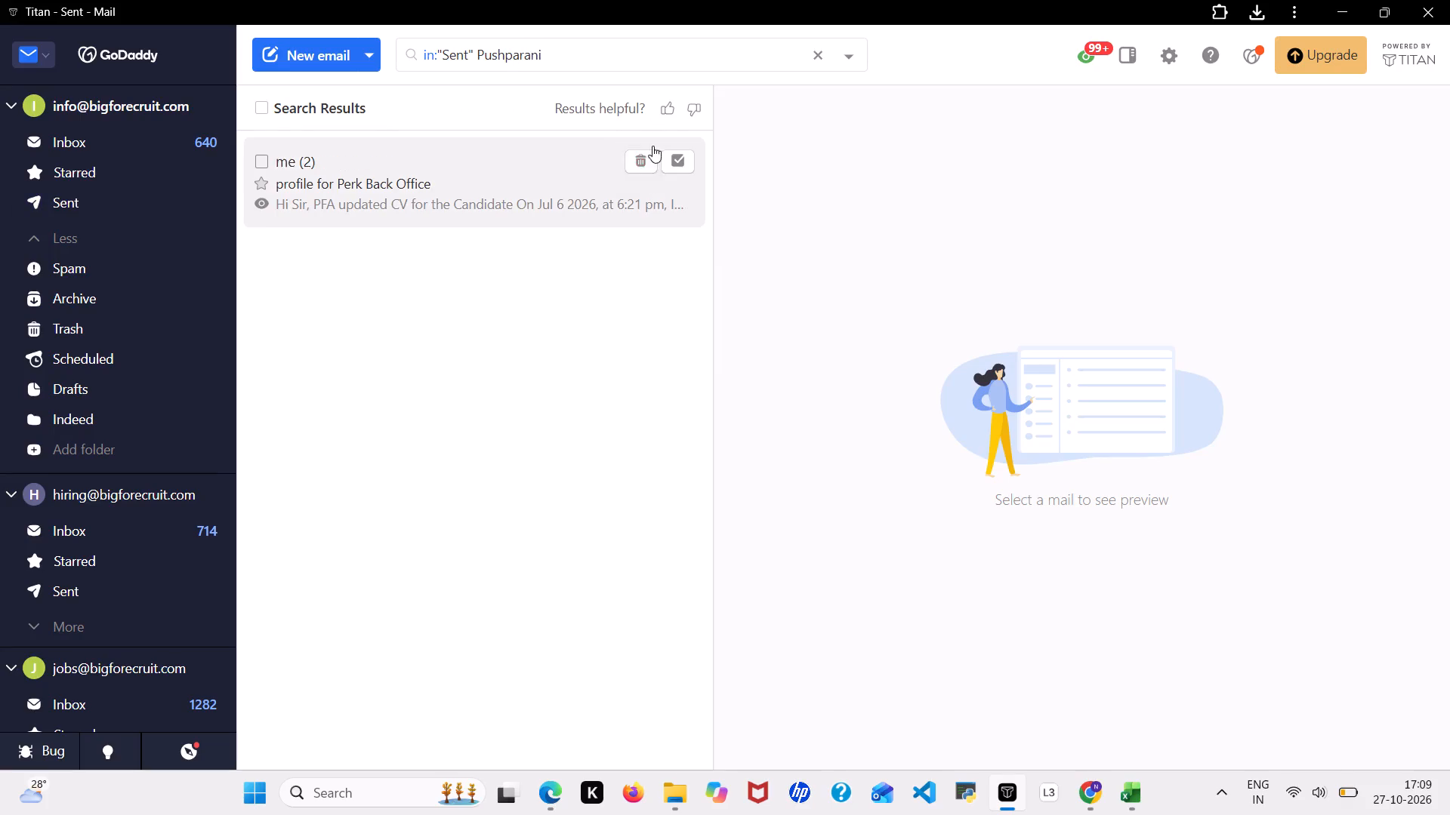
Open the "profile for Perk Back Office" conversation and check the contact number in the updated CV attached to the Jul 7 email.
left_click(578, 172)
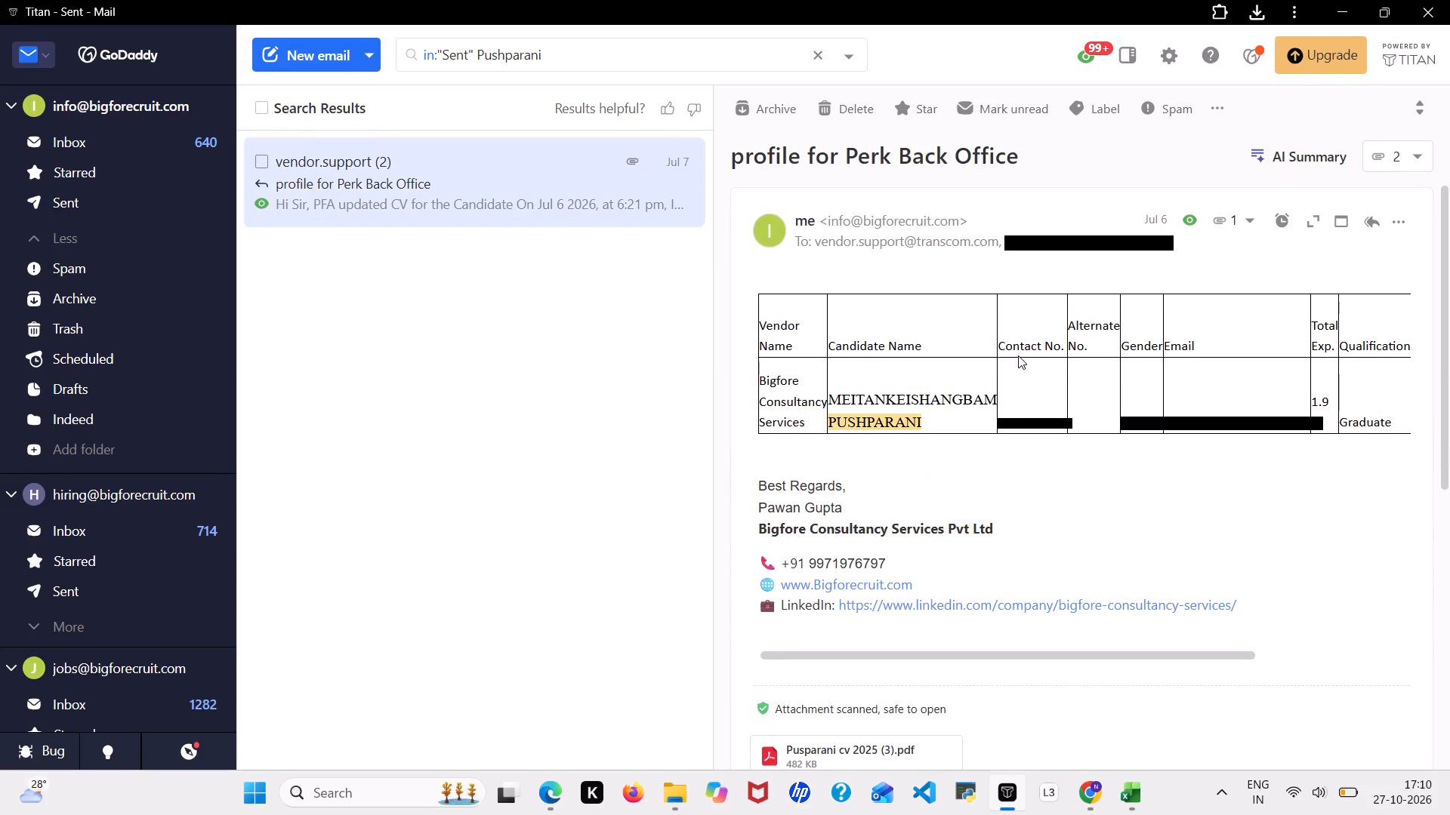
scroll(904, 481, "down", 3)
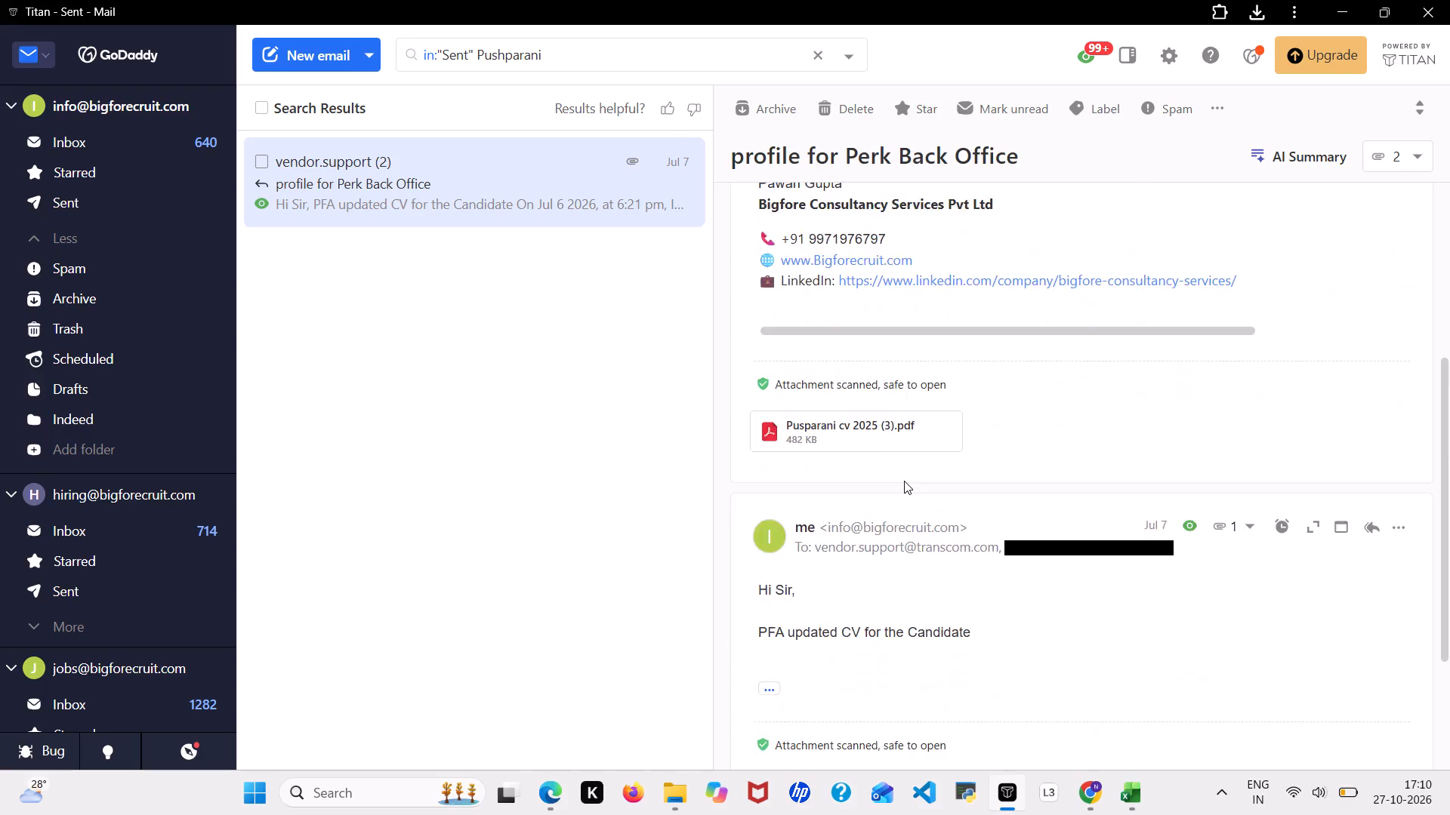
scroll(904, 481, "down", 1)
left_click(829, 613)
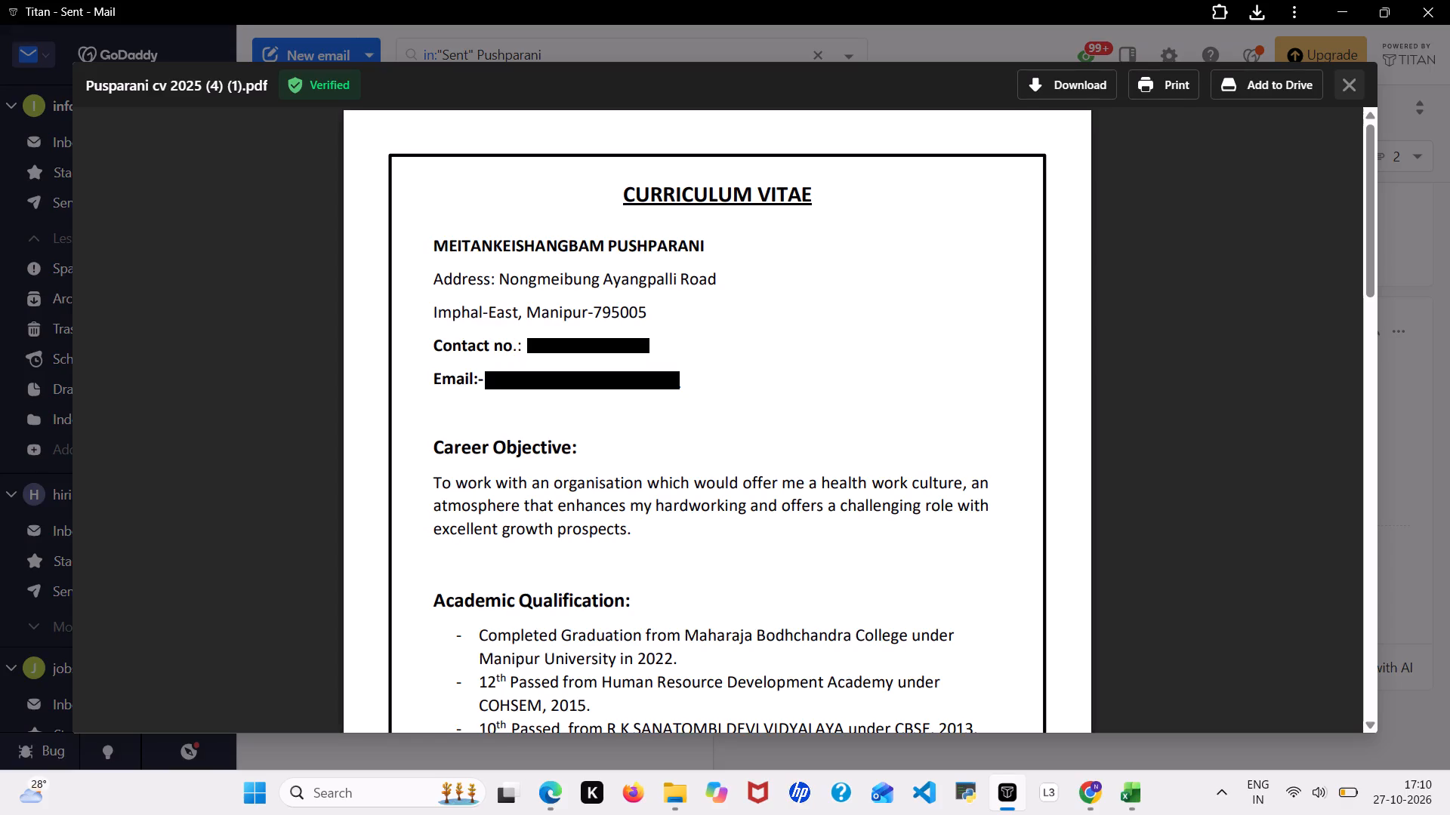
left_click_drag(650, 343, 555, 346)
left_click(1355, 86)
Return to the conversation and copy the contact number from the candidate table in the Jul 6 email.
scroll(1173, 386, "up", 1)
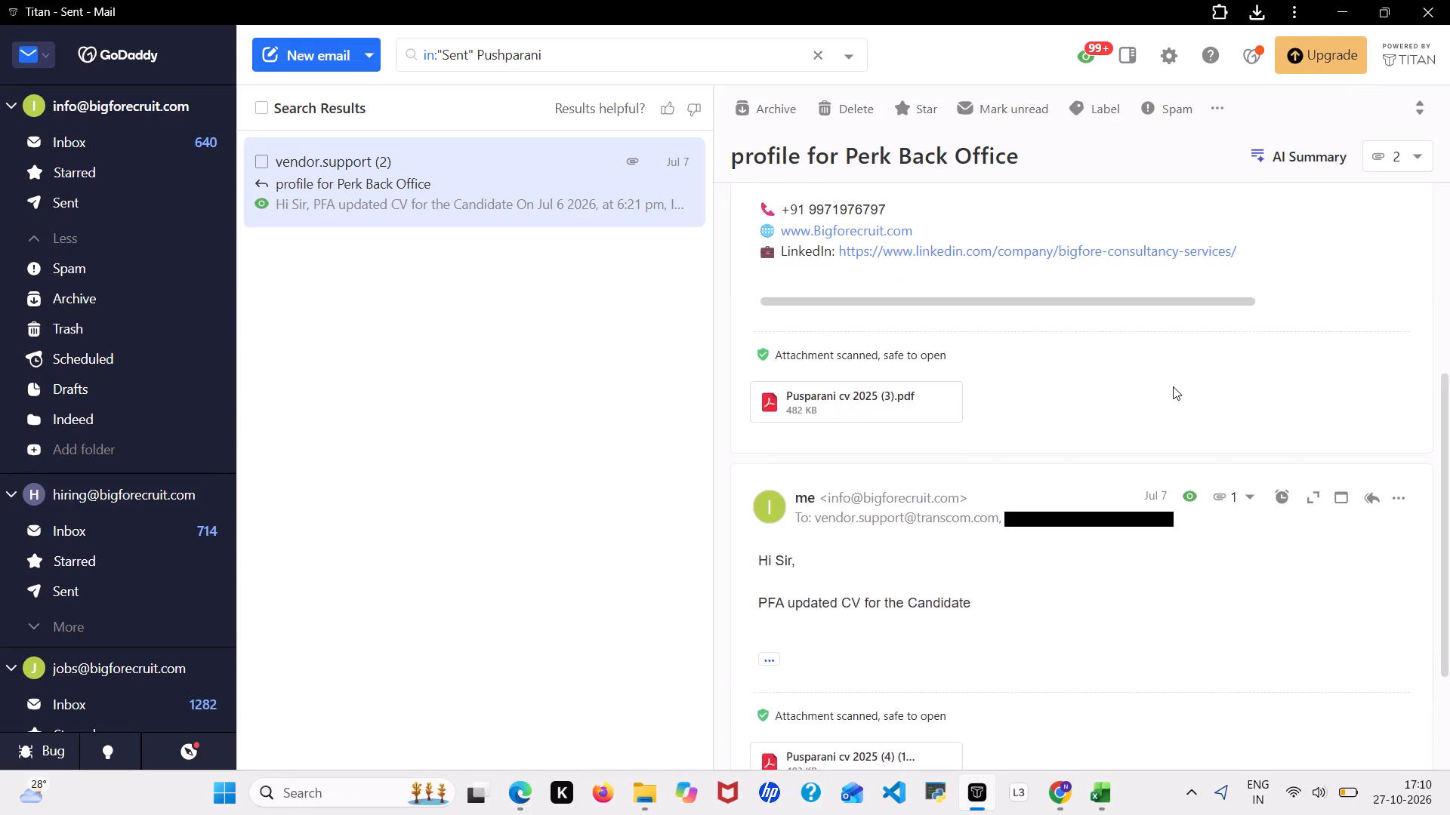
scroll(1173, 386, "up", 4)
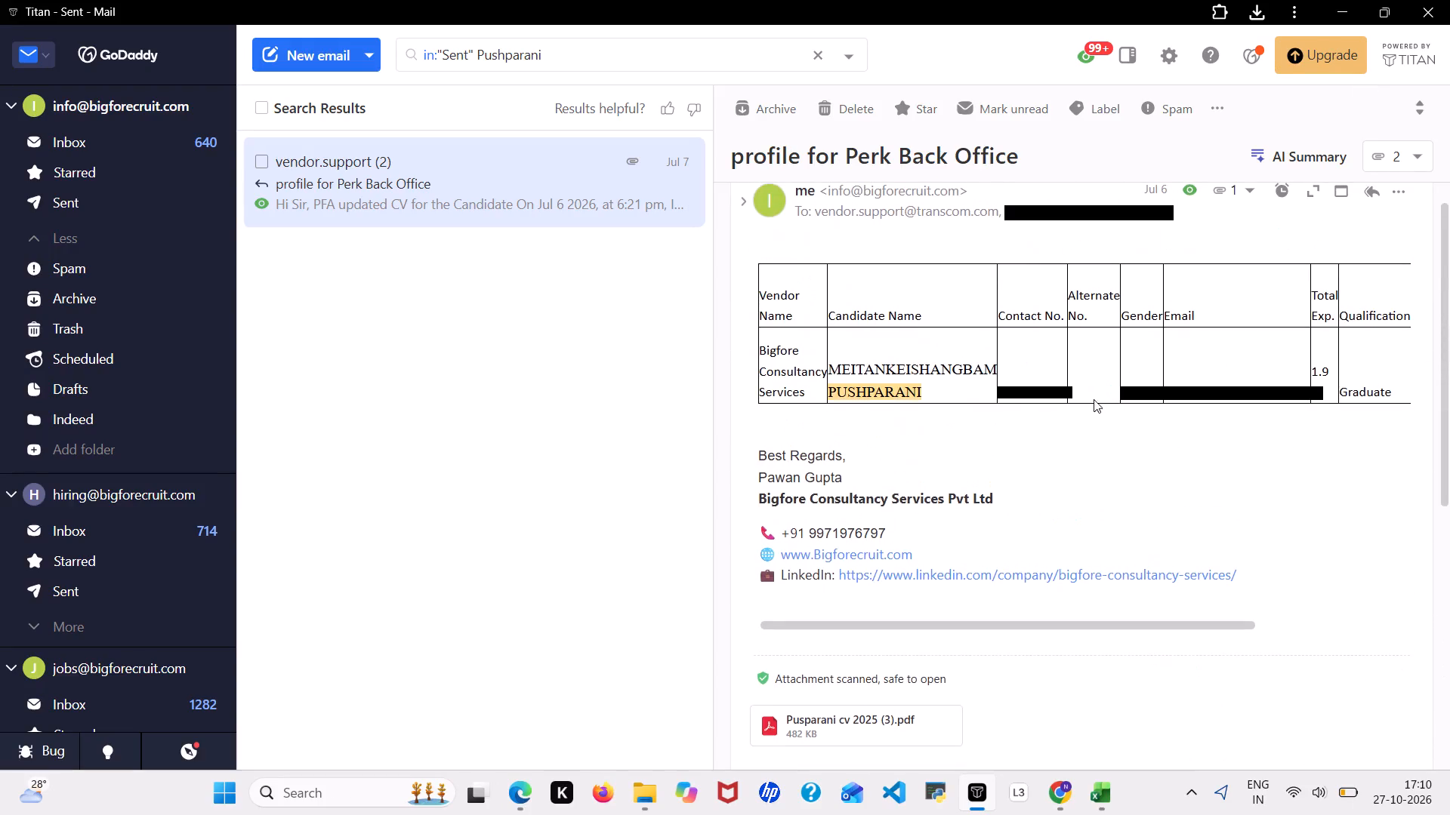
left_click_drag(1063, 395, 1047, 395)
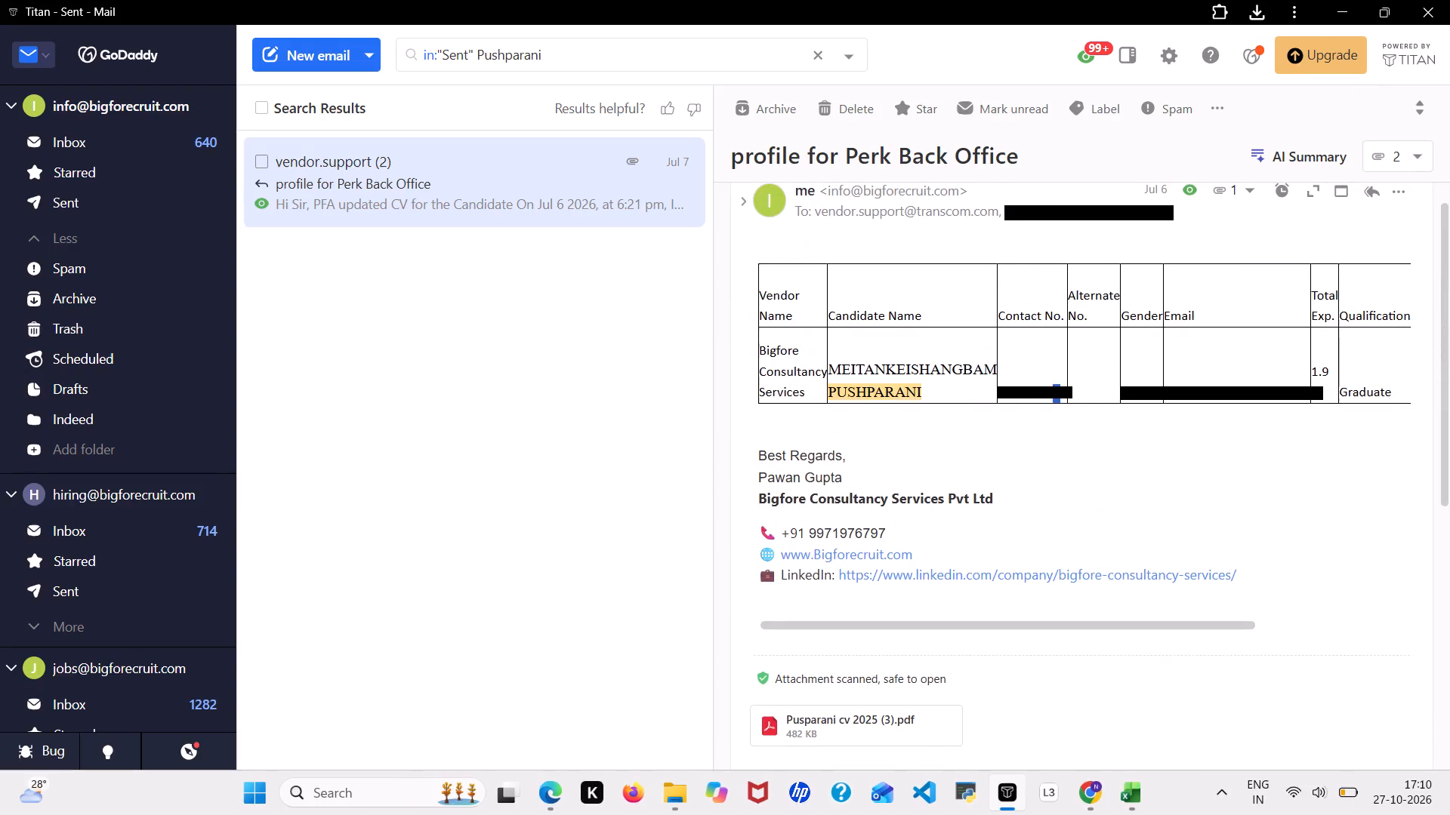
left_click_drag(1047, 395, 1022, 393)
left_click_drag(1063, 389, 1063, 389)
left_click_drag(1063, 389, 1026, 389)
left_click(1027, 390)
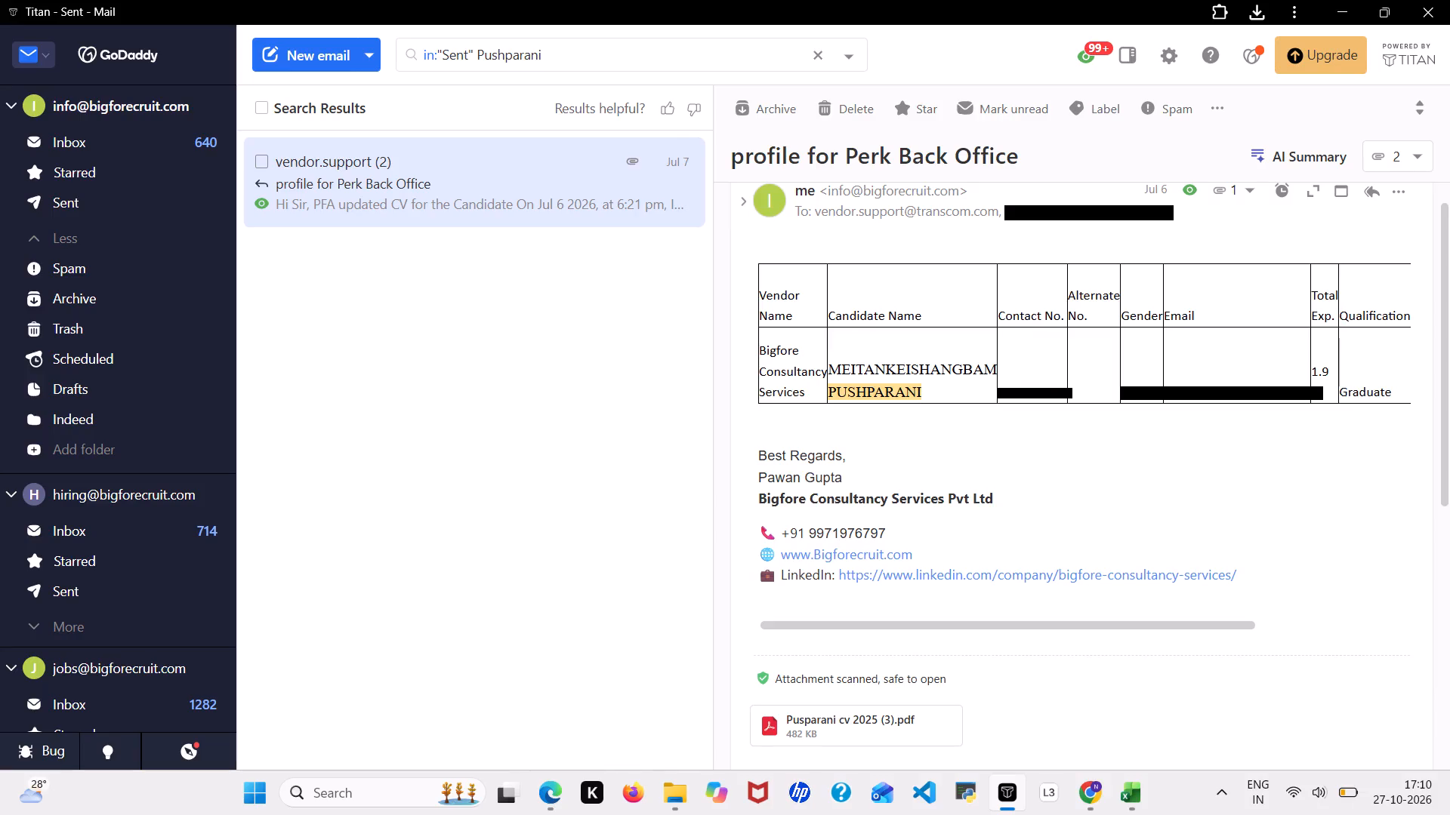
left_click_drag(1064, 392, 1001, 395)
left_click_drag(1001, 395, 998, 395)
key("ctrl+c")
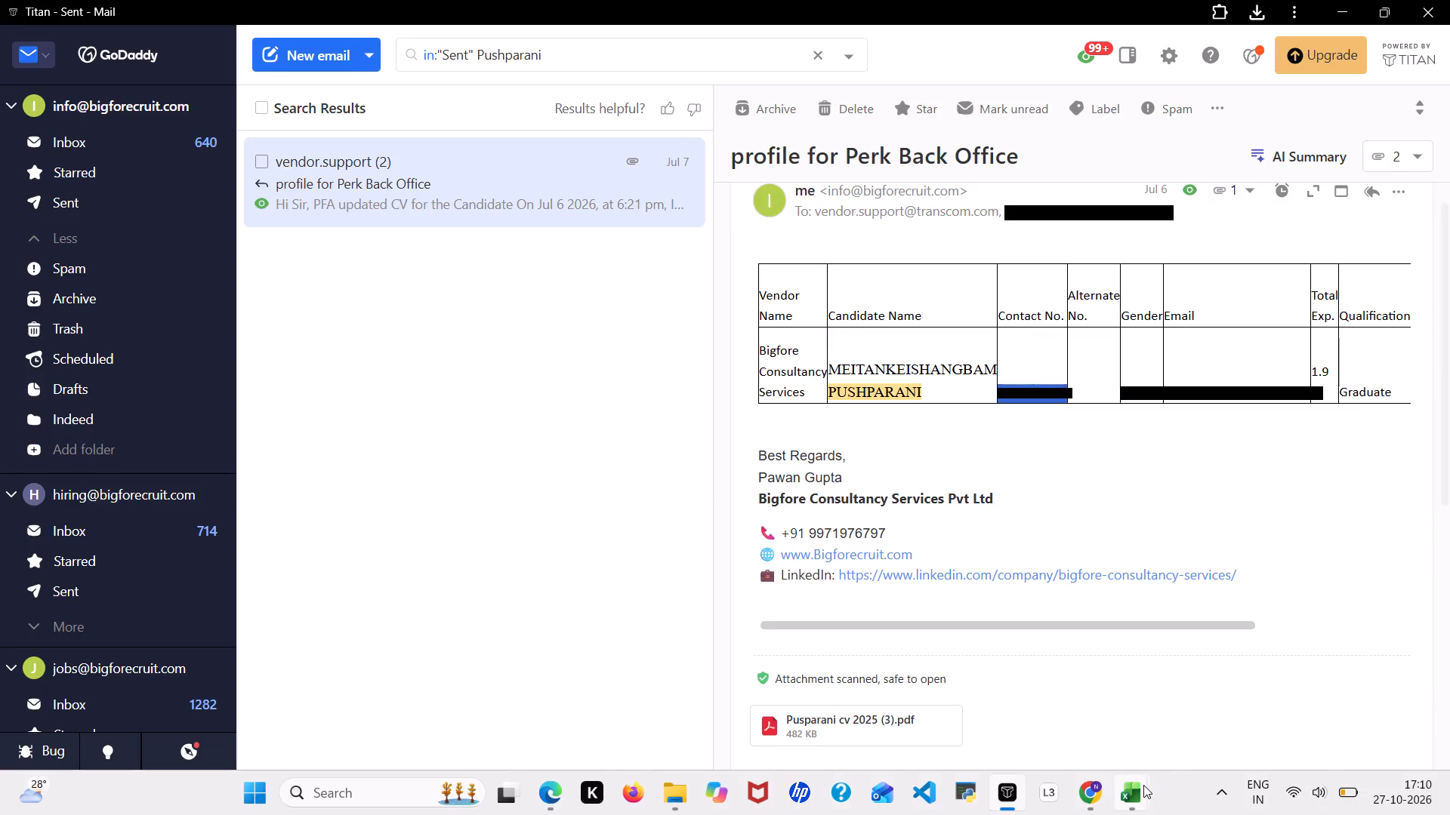
Switch to the invoice tracker in Excel and paste the copied contact number into the Mobile No. cell of Pushaparani's row.
left_click(1255, 727)
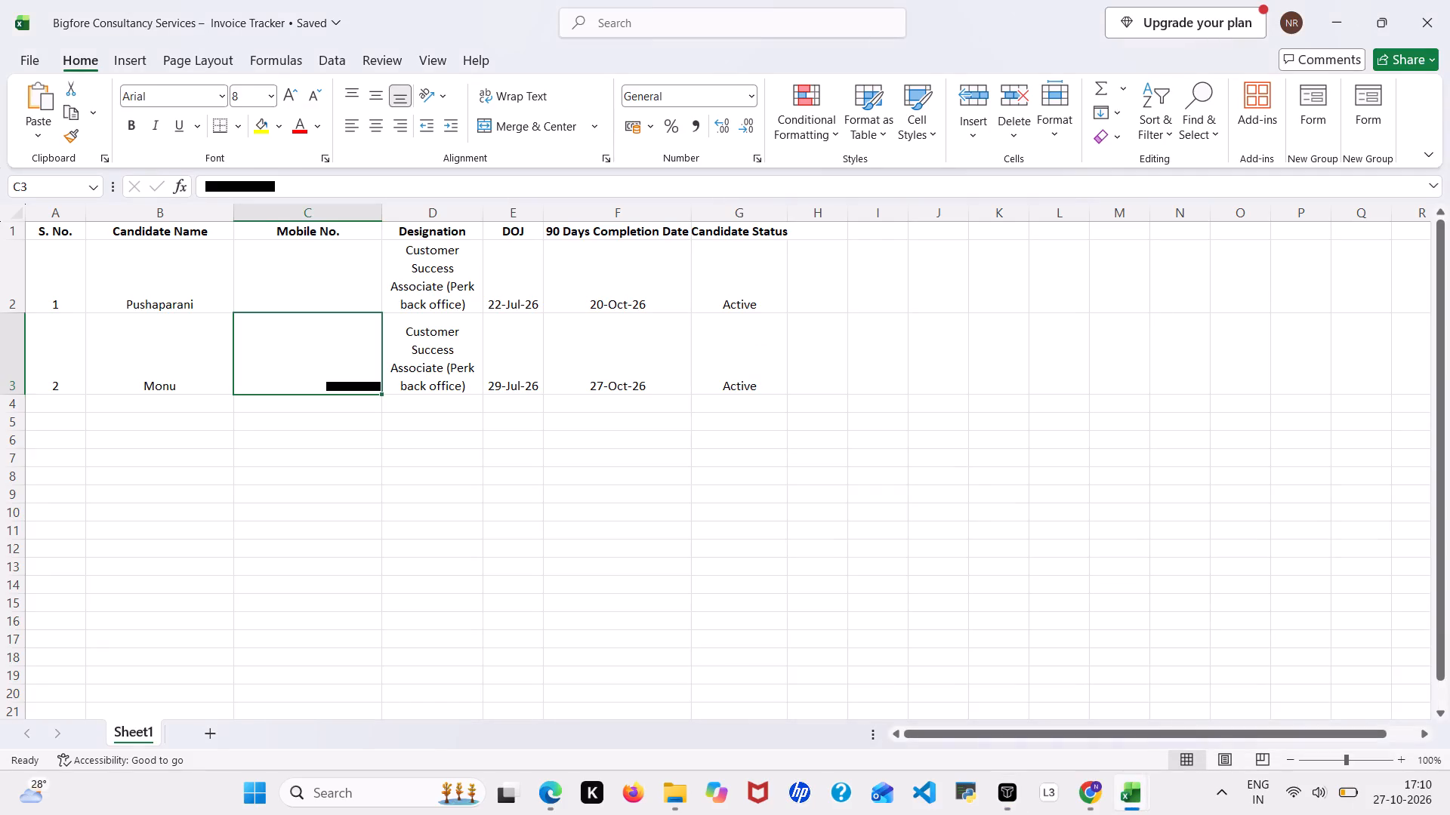
left_click(324, 258)
key("ctrl+v")
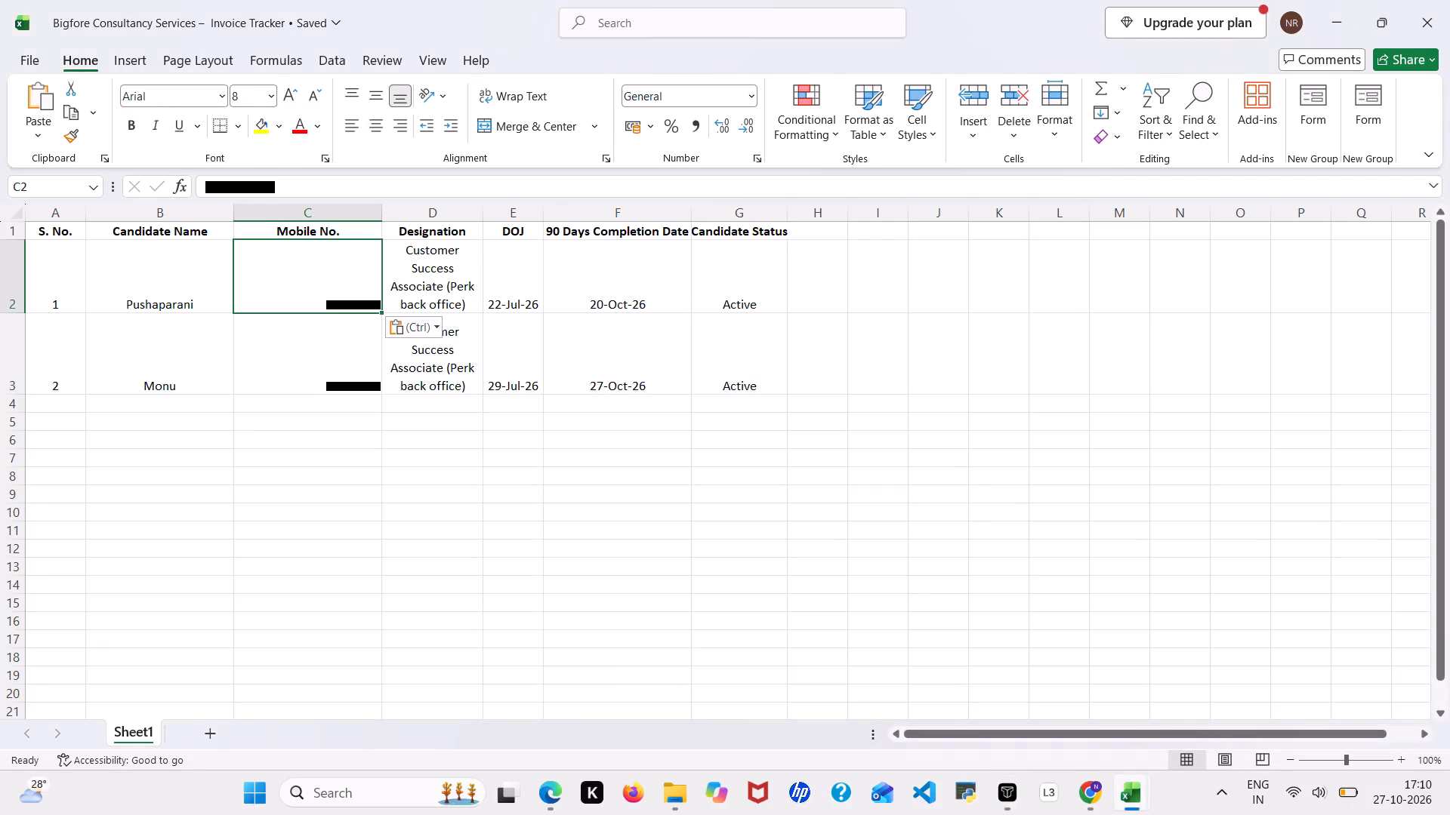
left_click(412, 447)
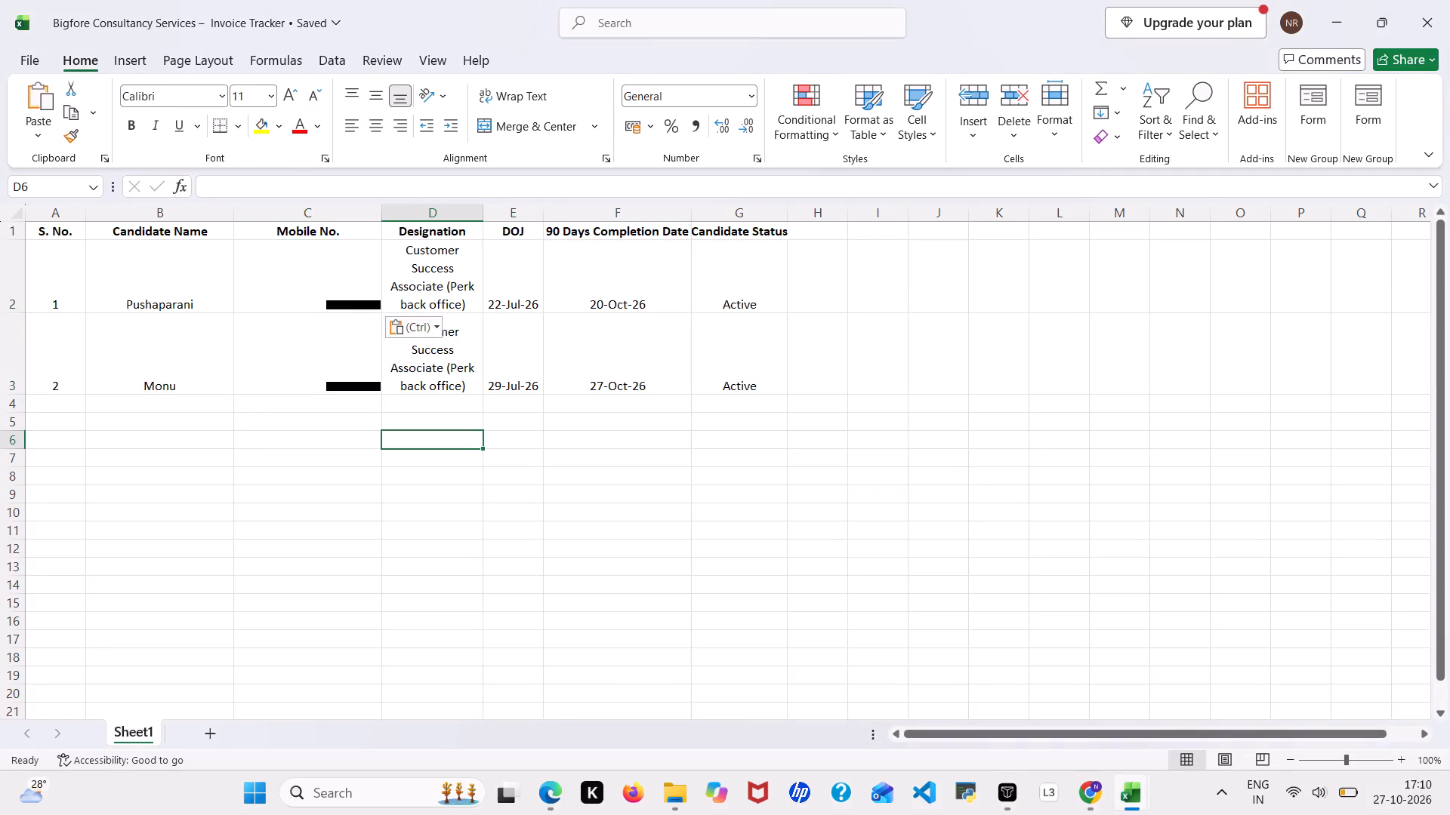
Narrow the Mobile No. column to about the width of its heading.
left_click_drag(380, 216, 363, 216)
left_click_drag(363, 216, 327, 216)
left_click_drag(327, 216, 310, 217)
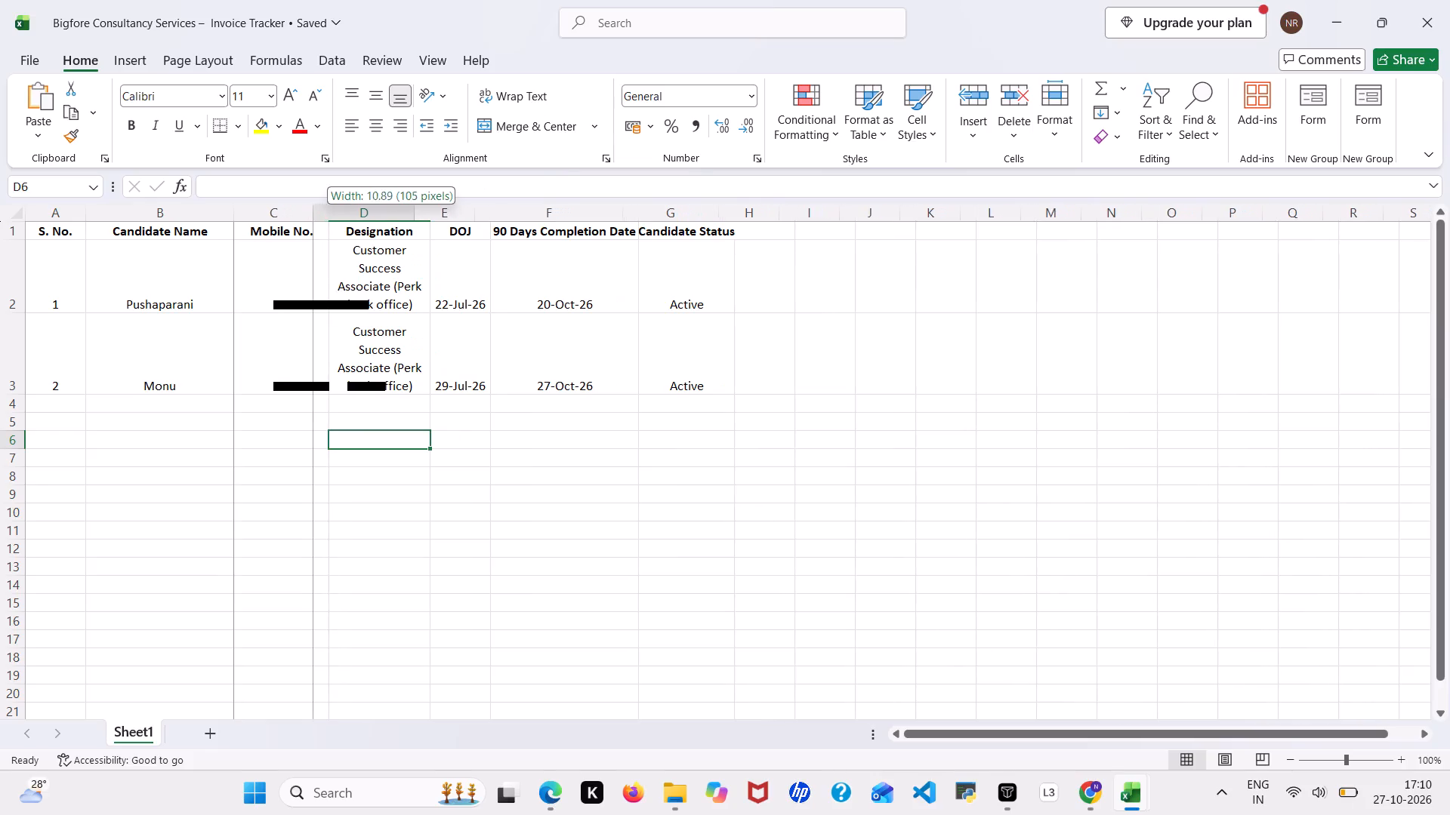
left_click_drag(310, 217, 310, 217)
left_click_drag(310, 217, 298, 217)
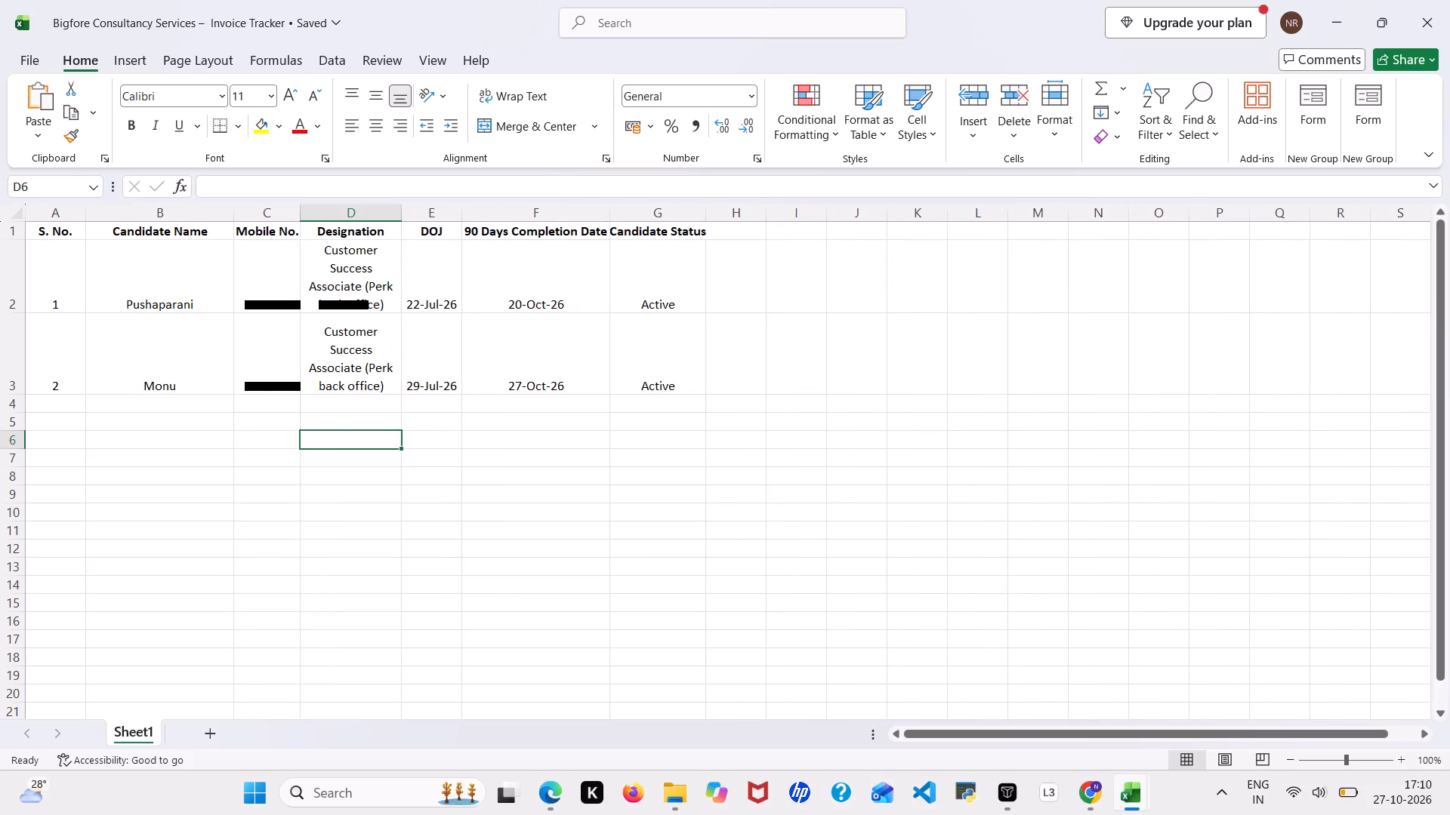
left_click(500, 471)
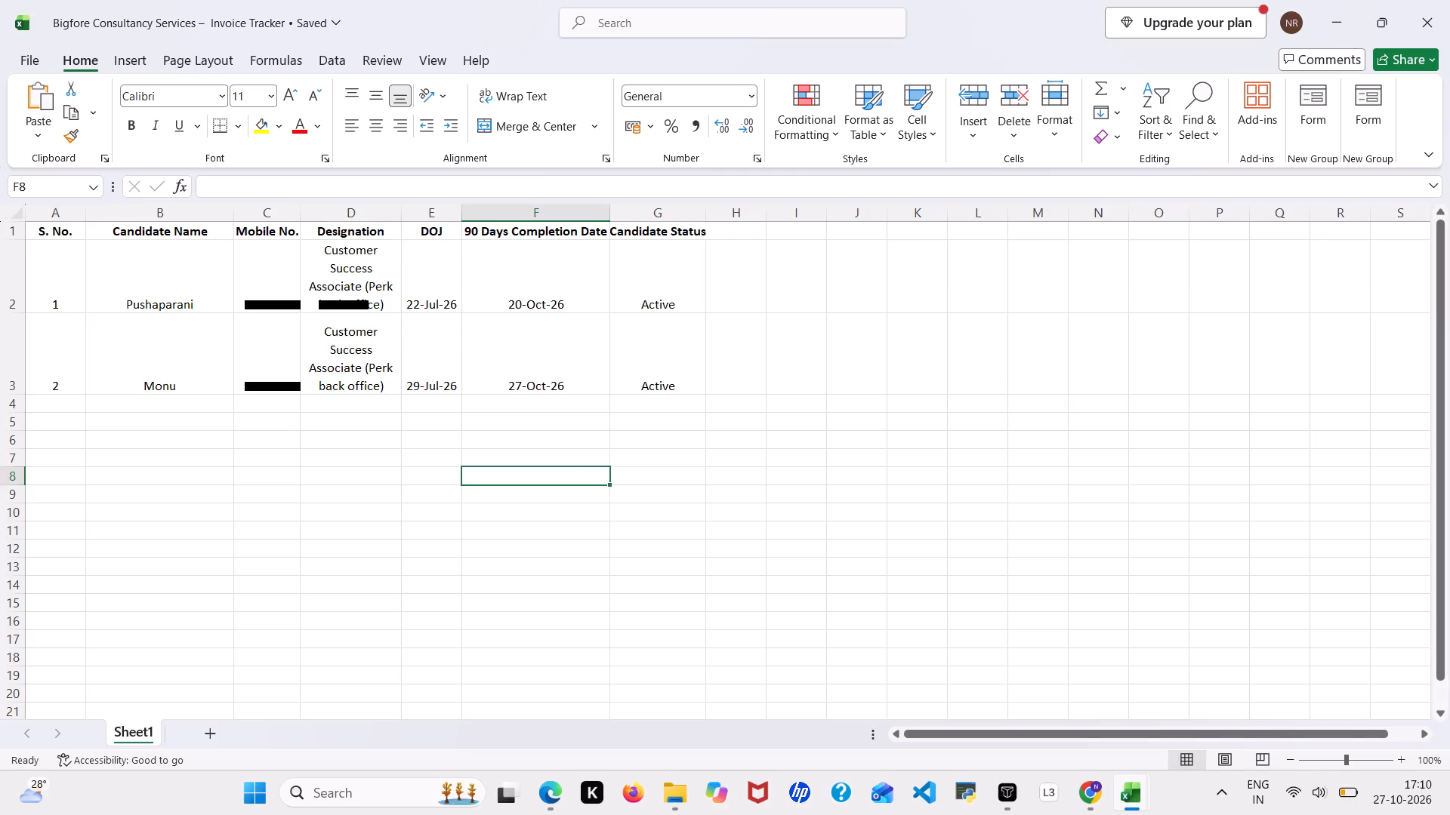
Set the font of the whole candidate table, headings included, to Calibri size 11.
left_click(671, 342)
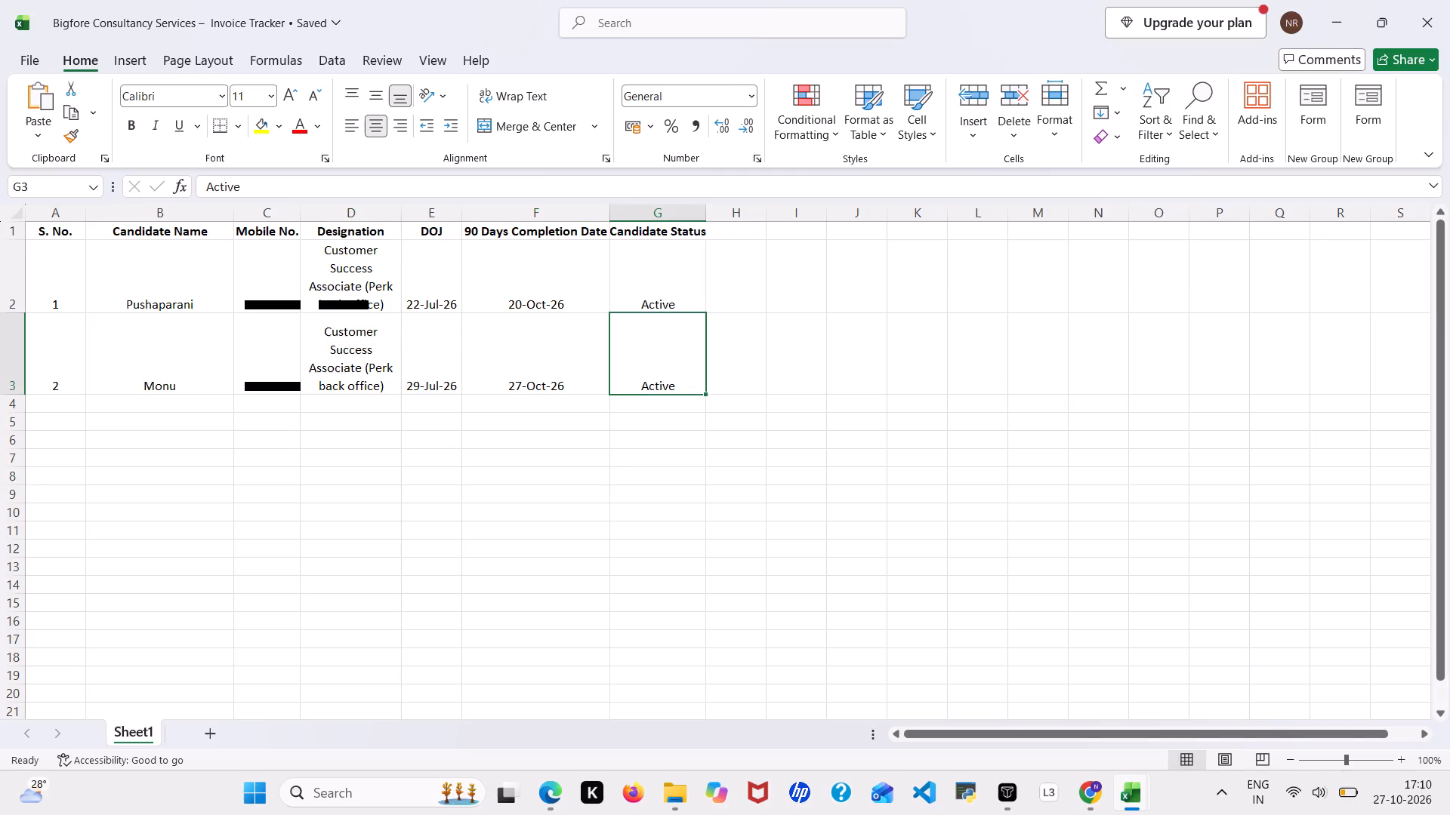
left_click_drag(629, 371, 60, 236)
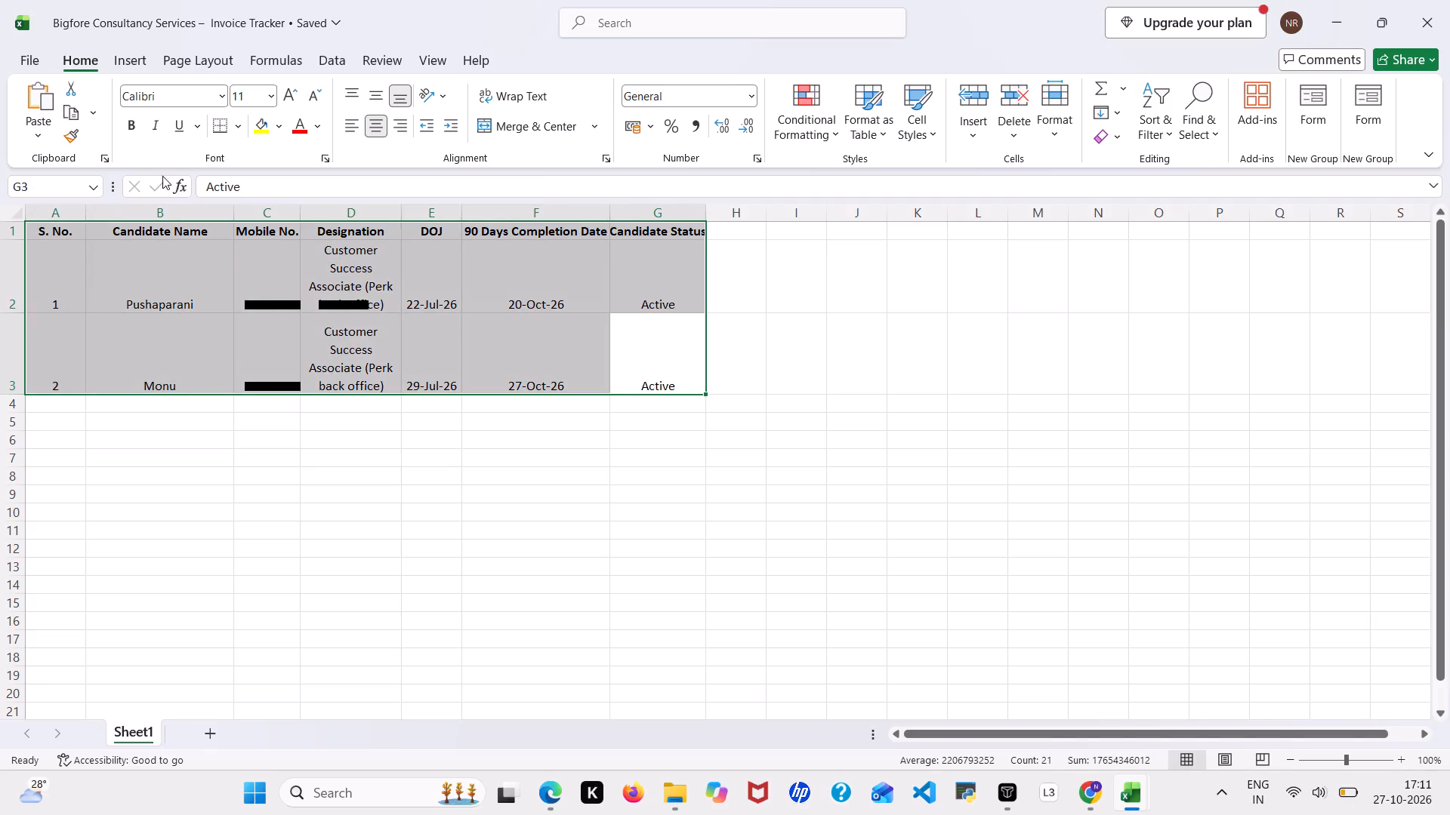
left_click(223, 99)
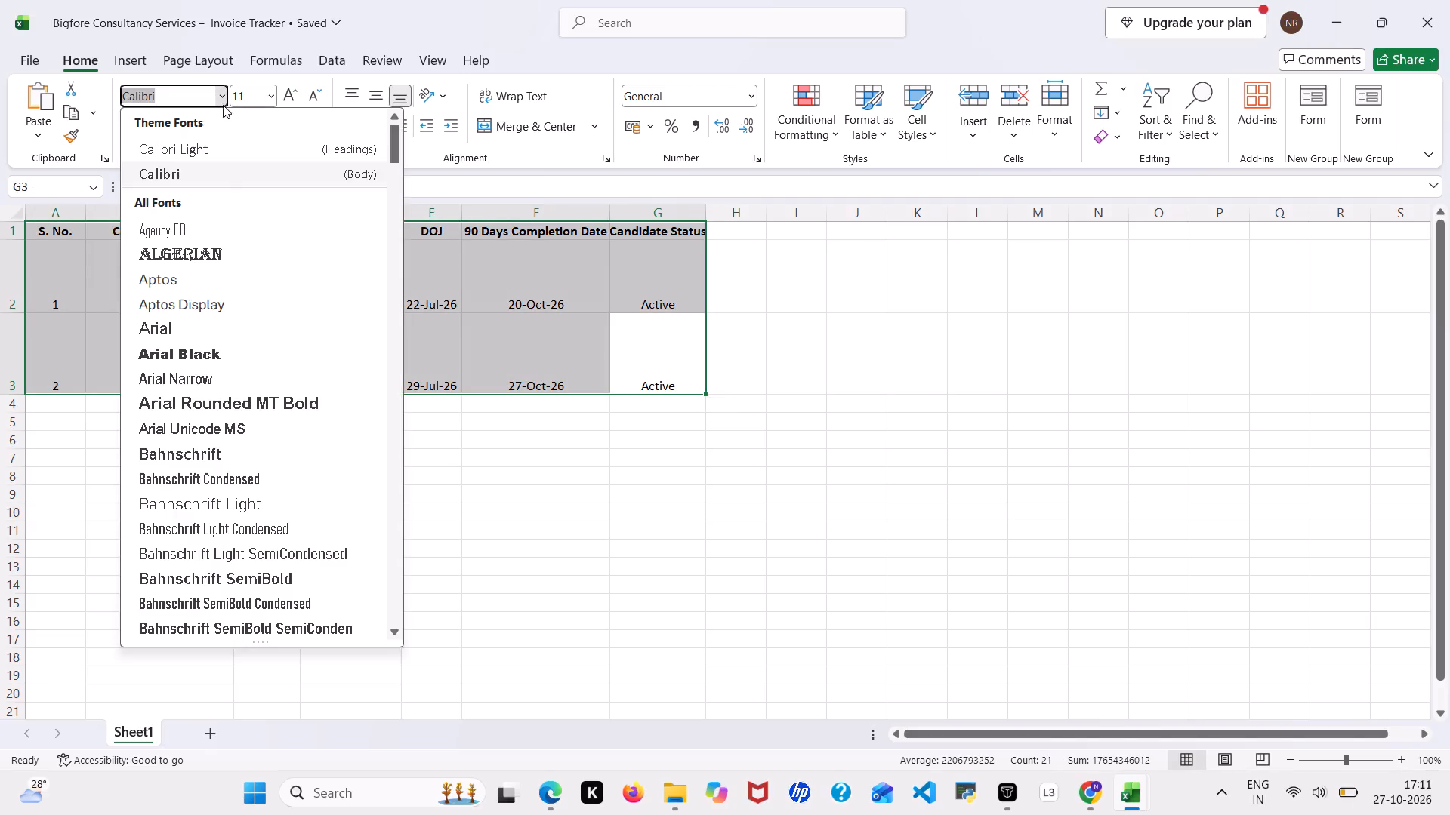
left_click(196, 173)
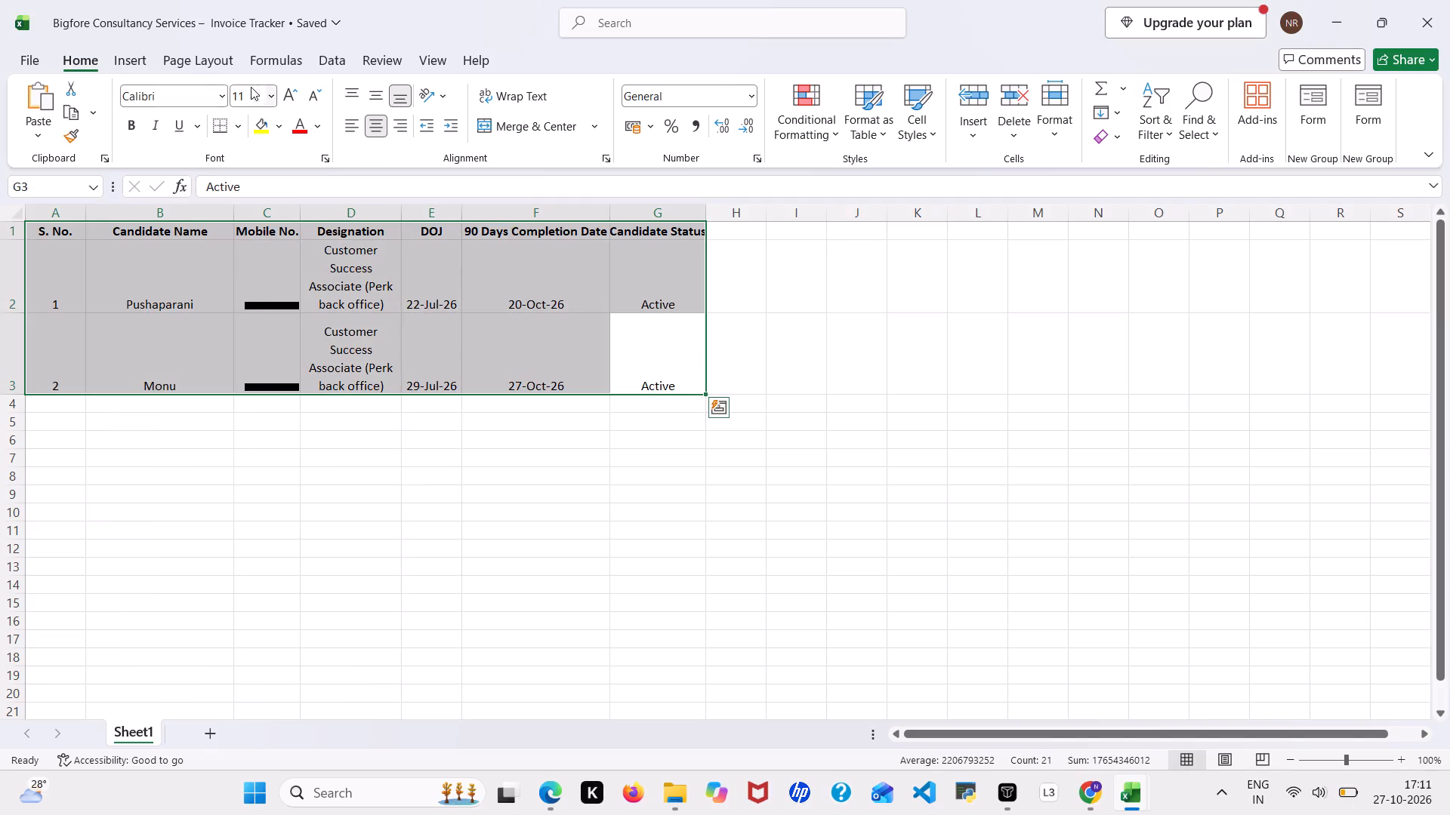
left_click(273, 96)
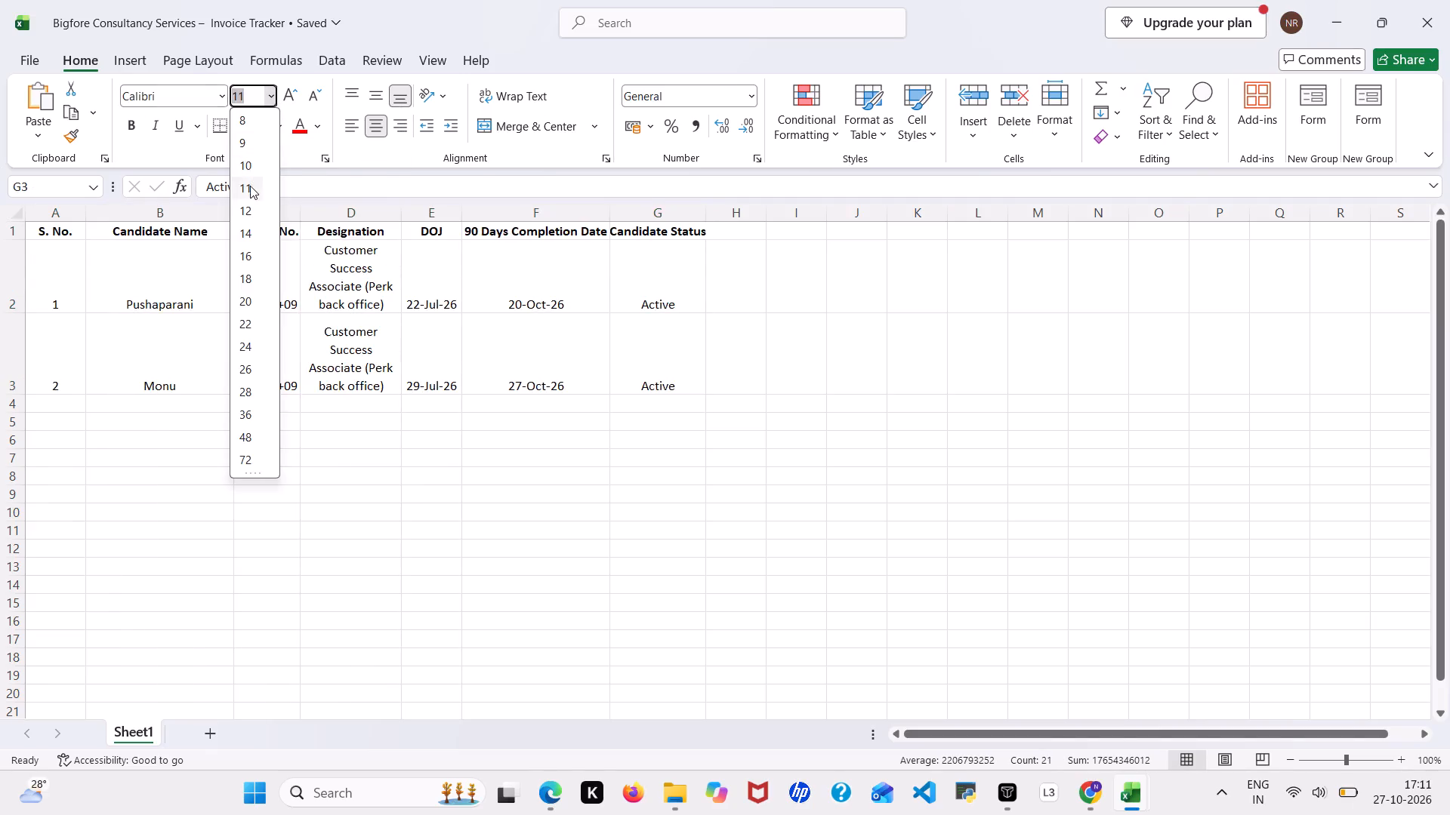
left_click(250, 186)
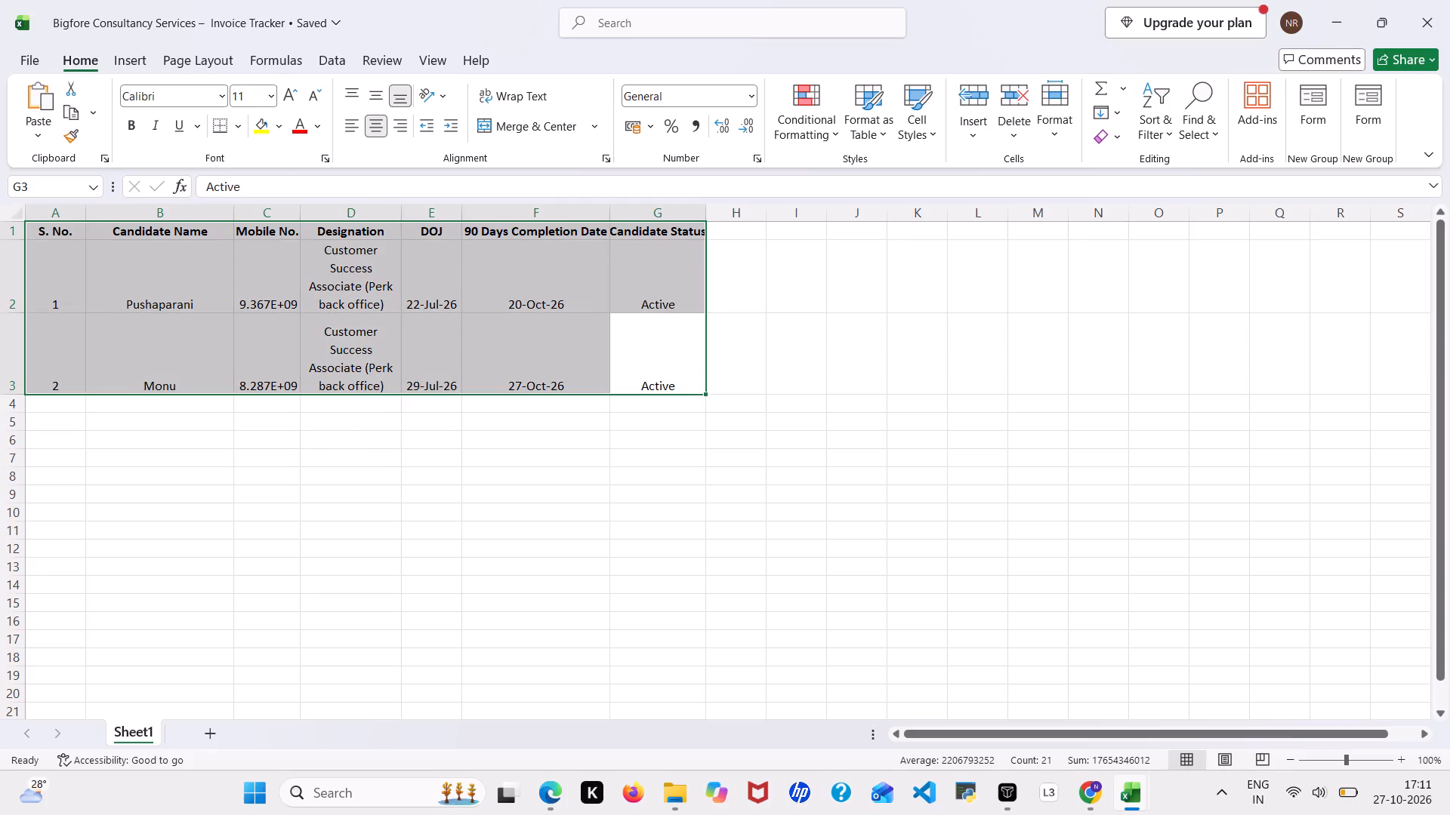
Widen the Mobile No. column so the full numbers fit, and save the workbook.
left_click_drag(297, 217, 334, 216)
left_click_drag(334, 216, 322, 216)
left_click(599, 501)
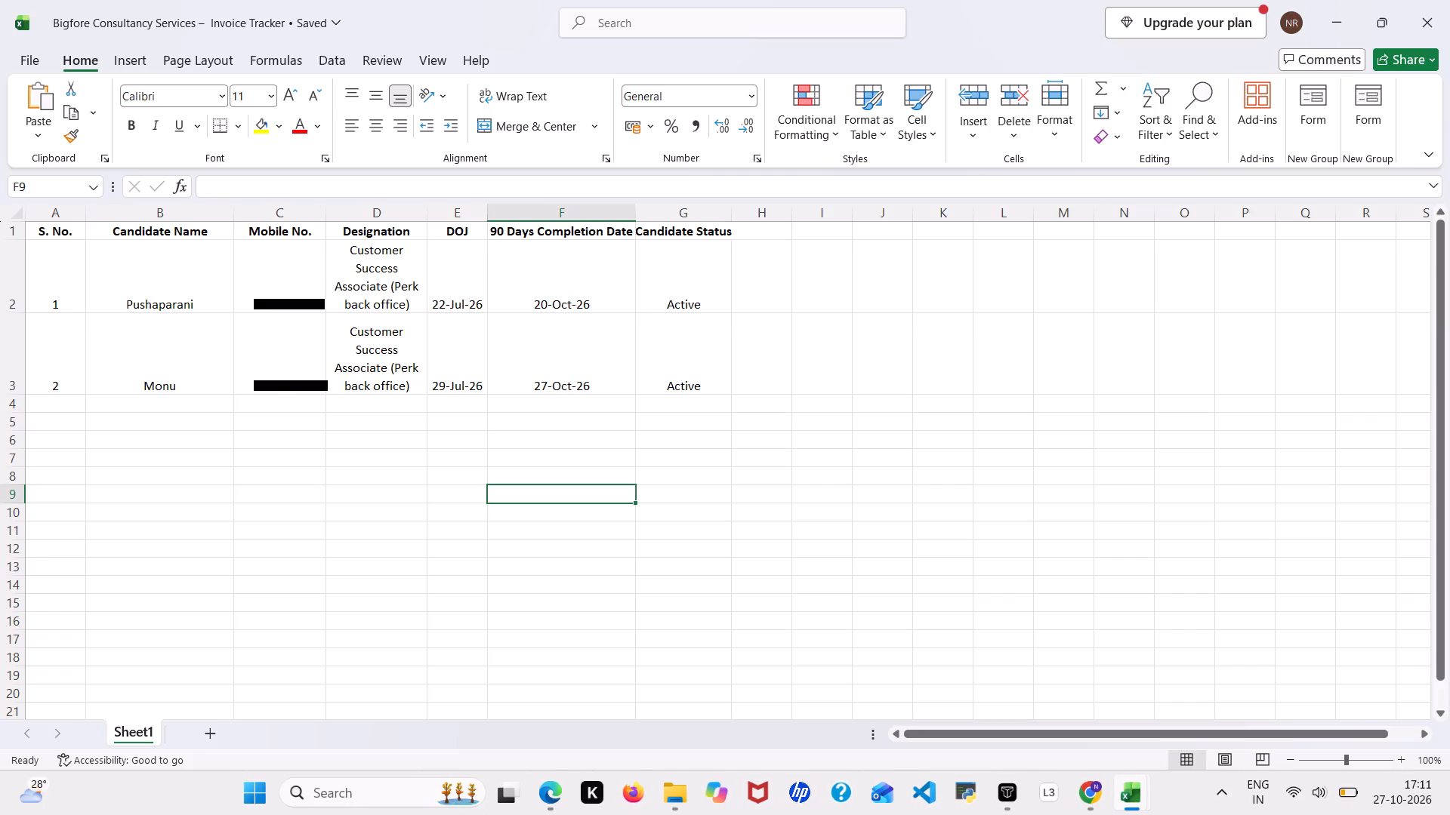
key("ctrl+s")
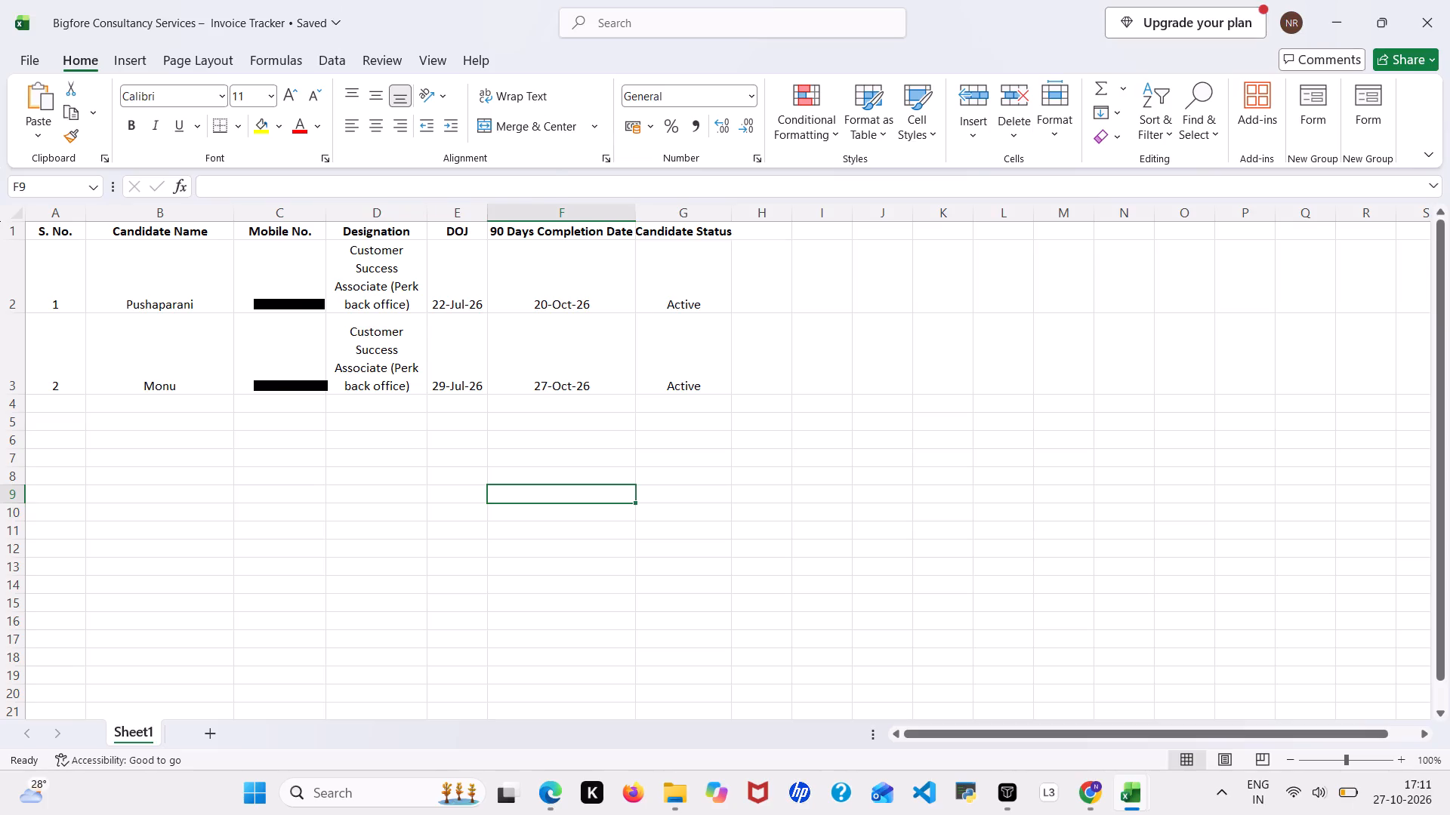
Widen the Designation column slightly so its text wraps onto three lines, then save and close the invoice tracker.
left_click_drag(428, 208, 449, 208)
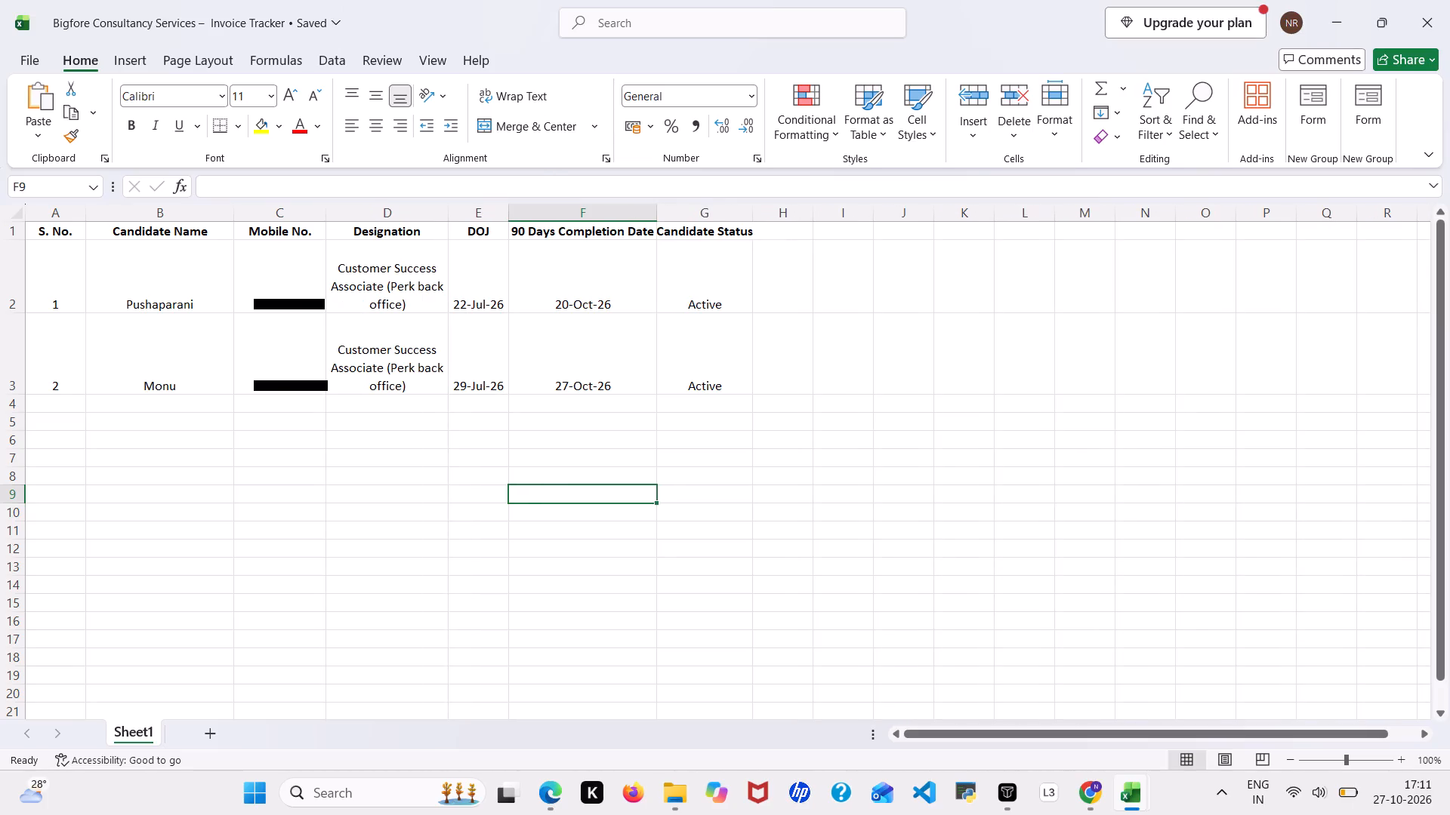
left_click(441, 527)
key("ctrl+s")
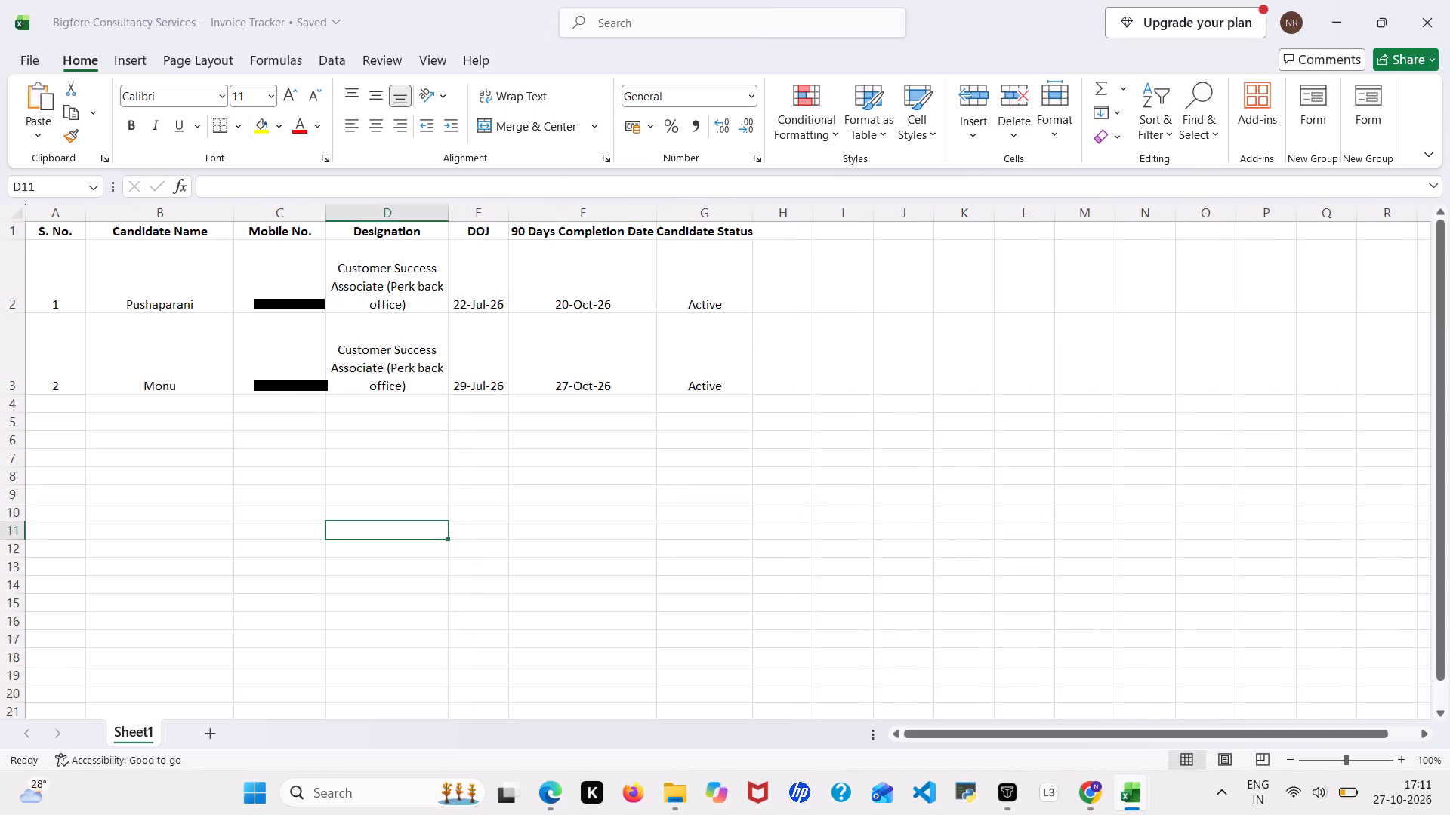
left_click(1426, 12)
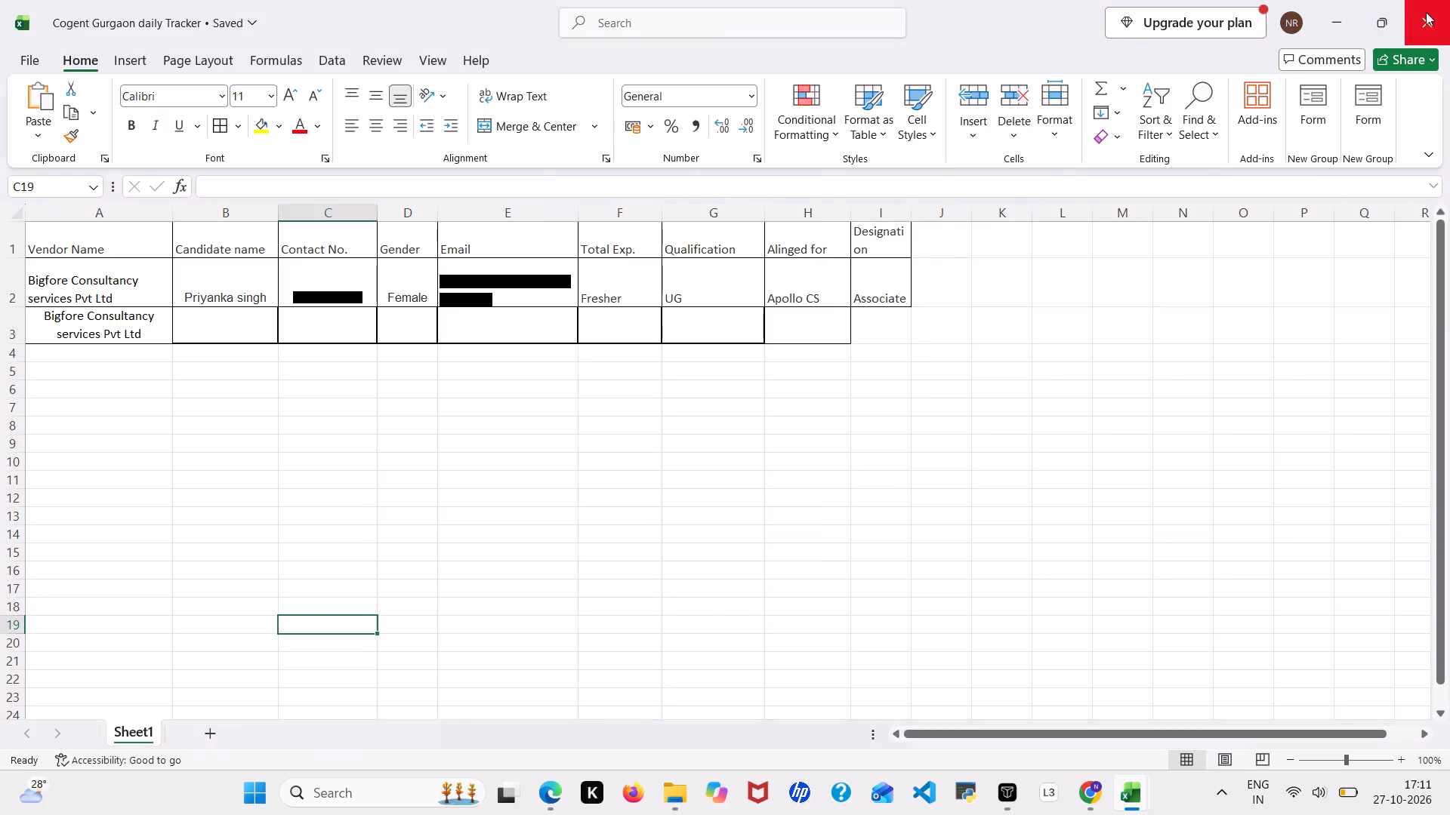
Switch to the Titan mailbox, clear the Sent search, and open the "Bigfore Consultancy Services – Invoice Generation Request" draft.
left_click(1007, 806)
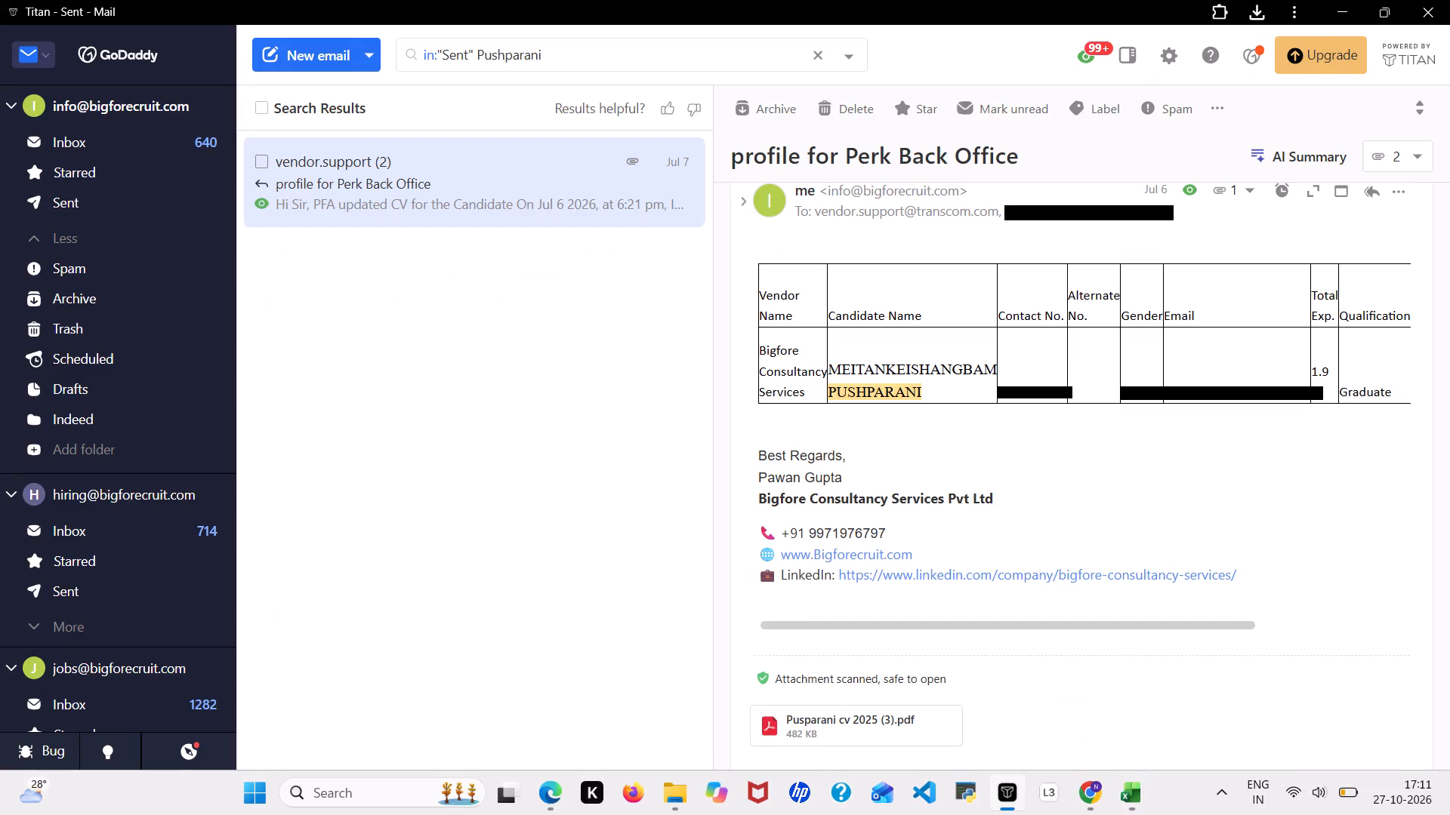
left_click(820, 51)
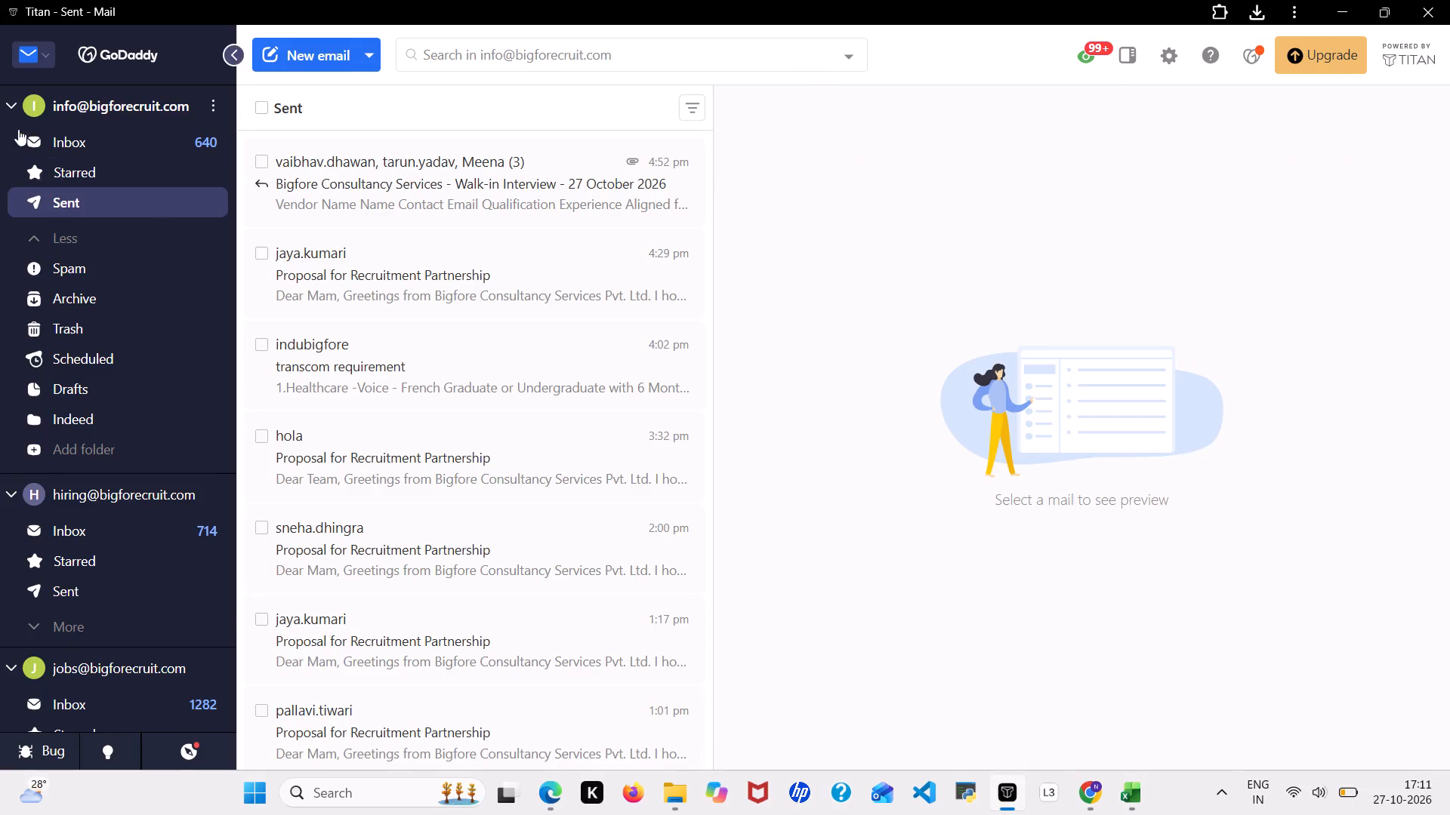
left_click(64, 390)
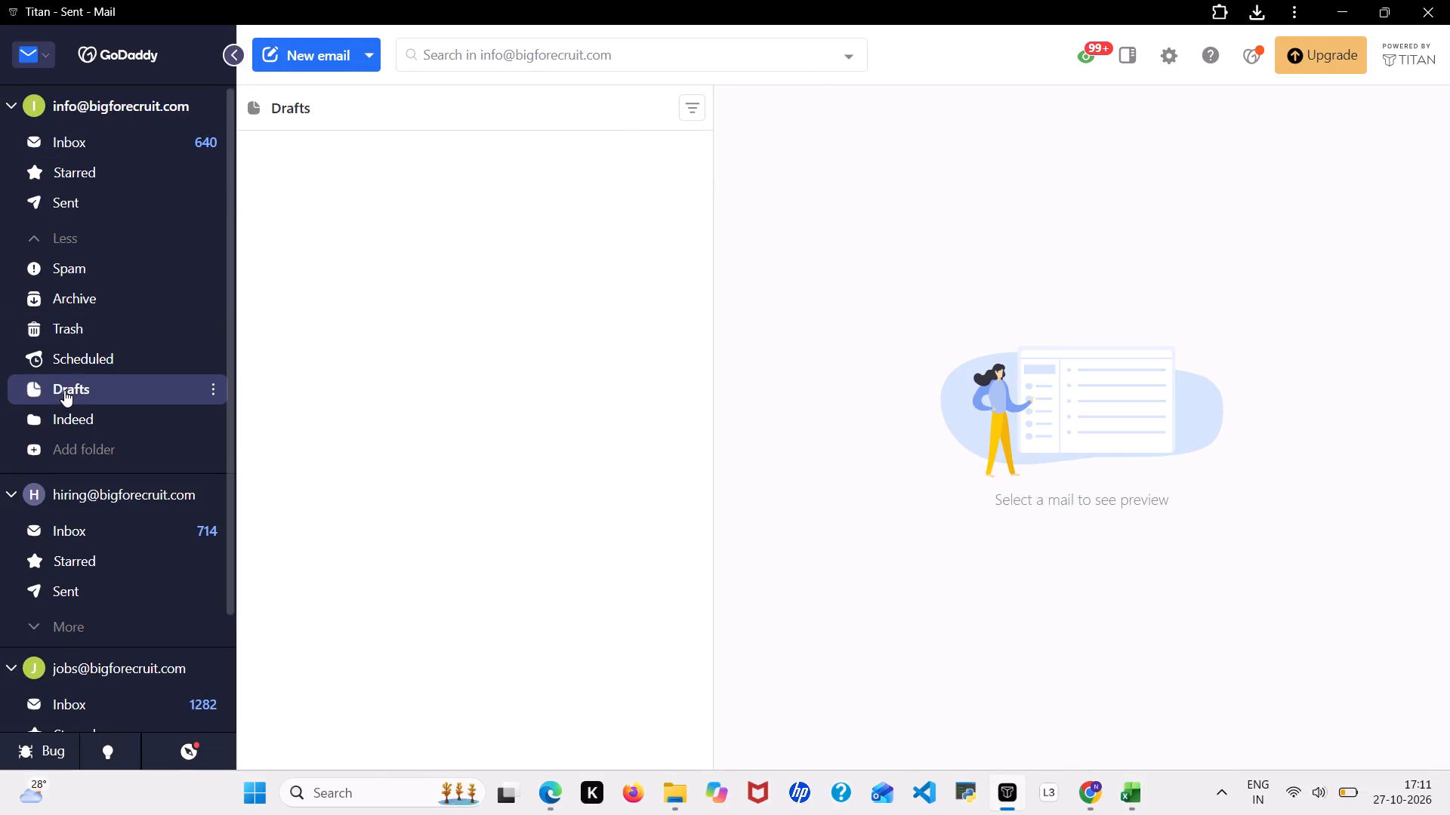
left_click(473, 163)
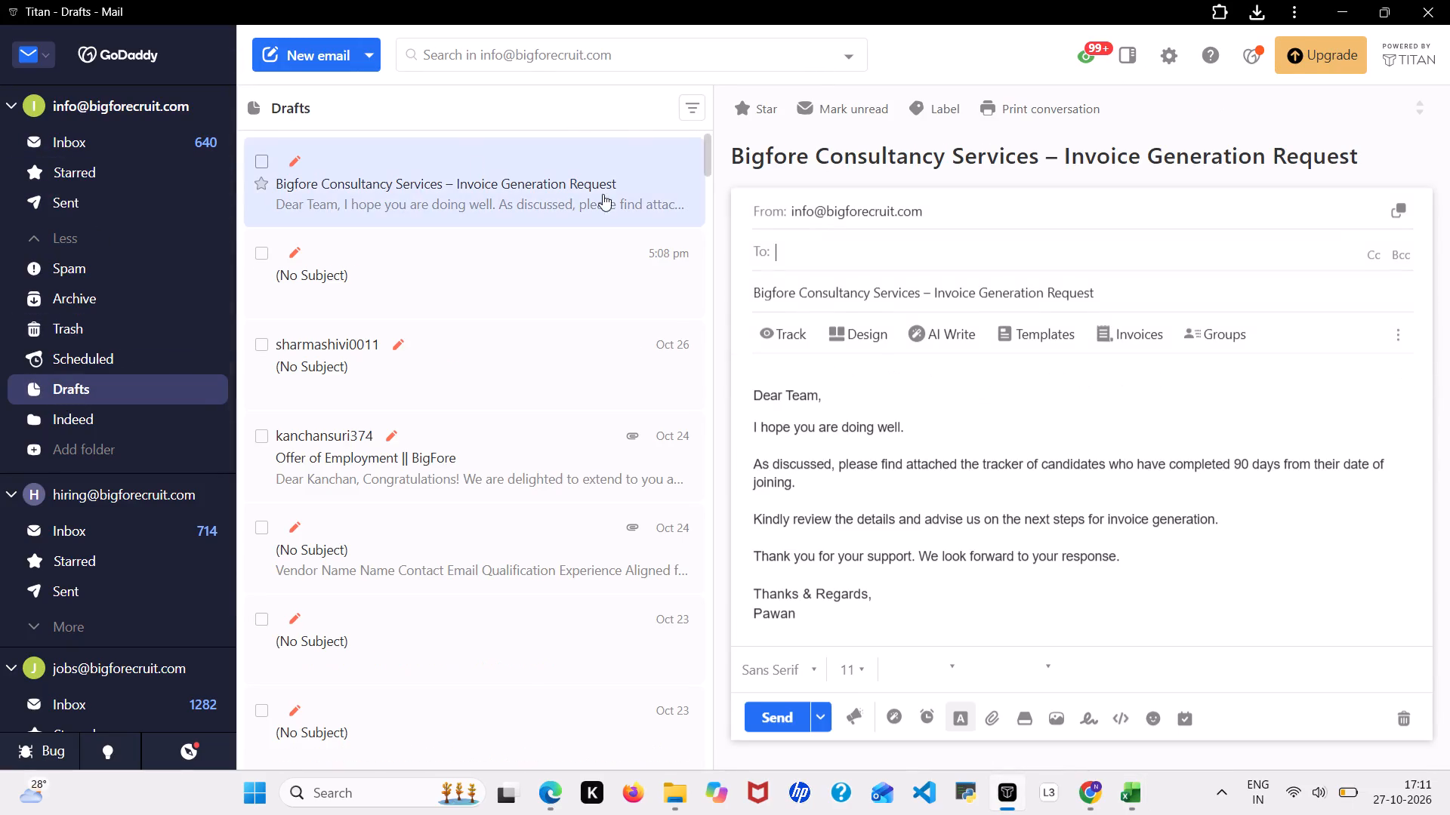
Attach the "Bigfore Consultancy Services – Invoice Tracker" workbook from the OneDrive documents folder to the invoice generation request draft.
left_click(987, 721)
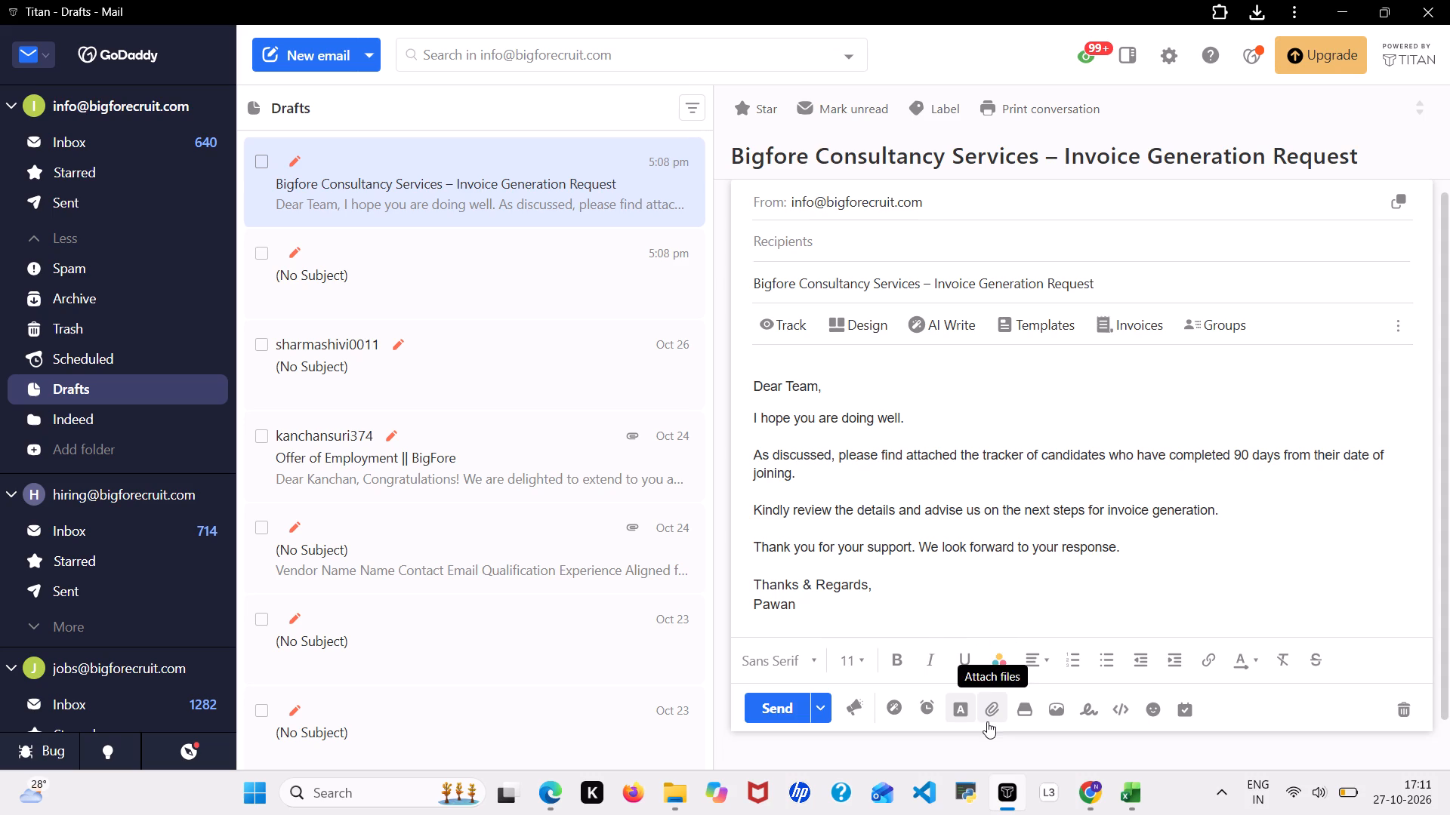
left_click(995, 580)
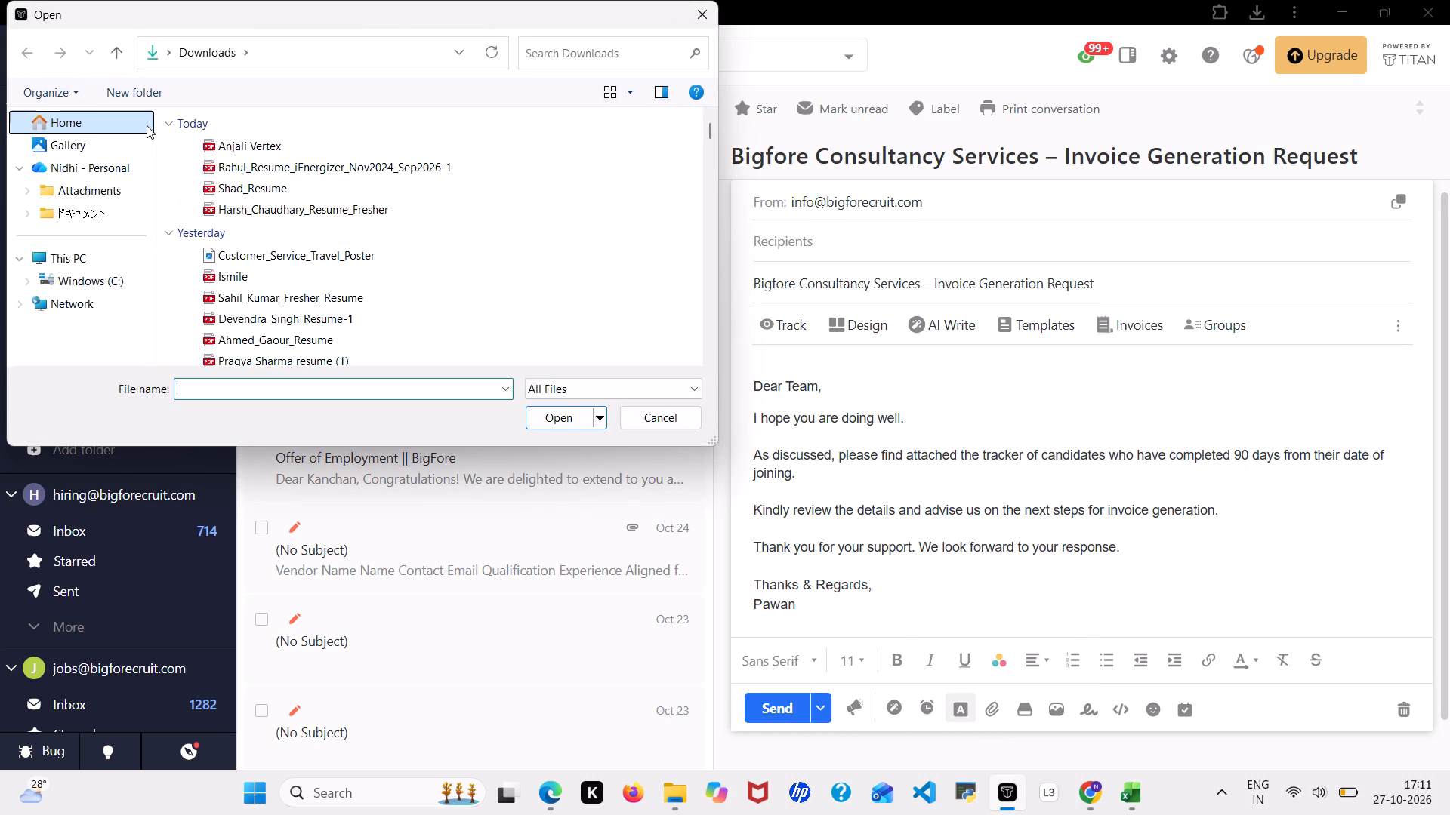
double_click(143, 125)
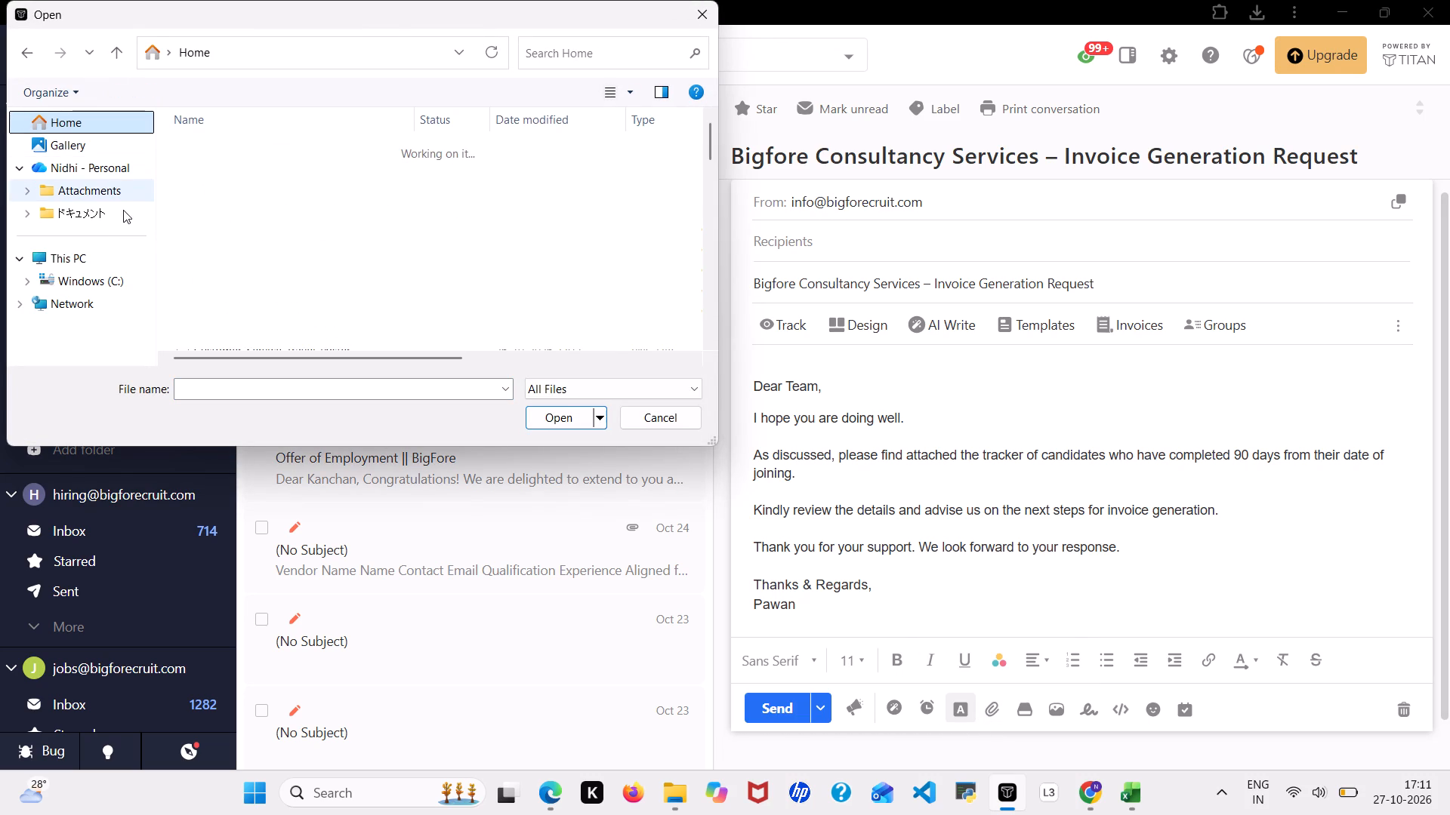
double_click(123, 210)
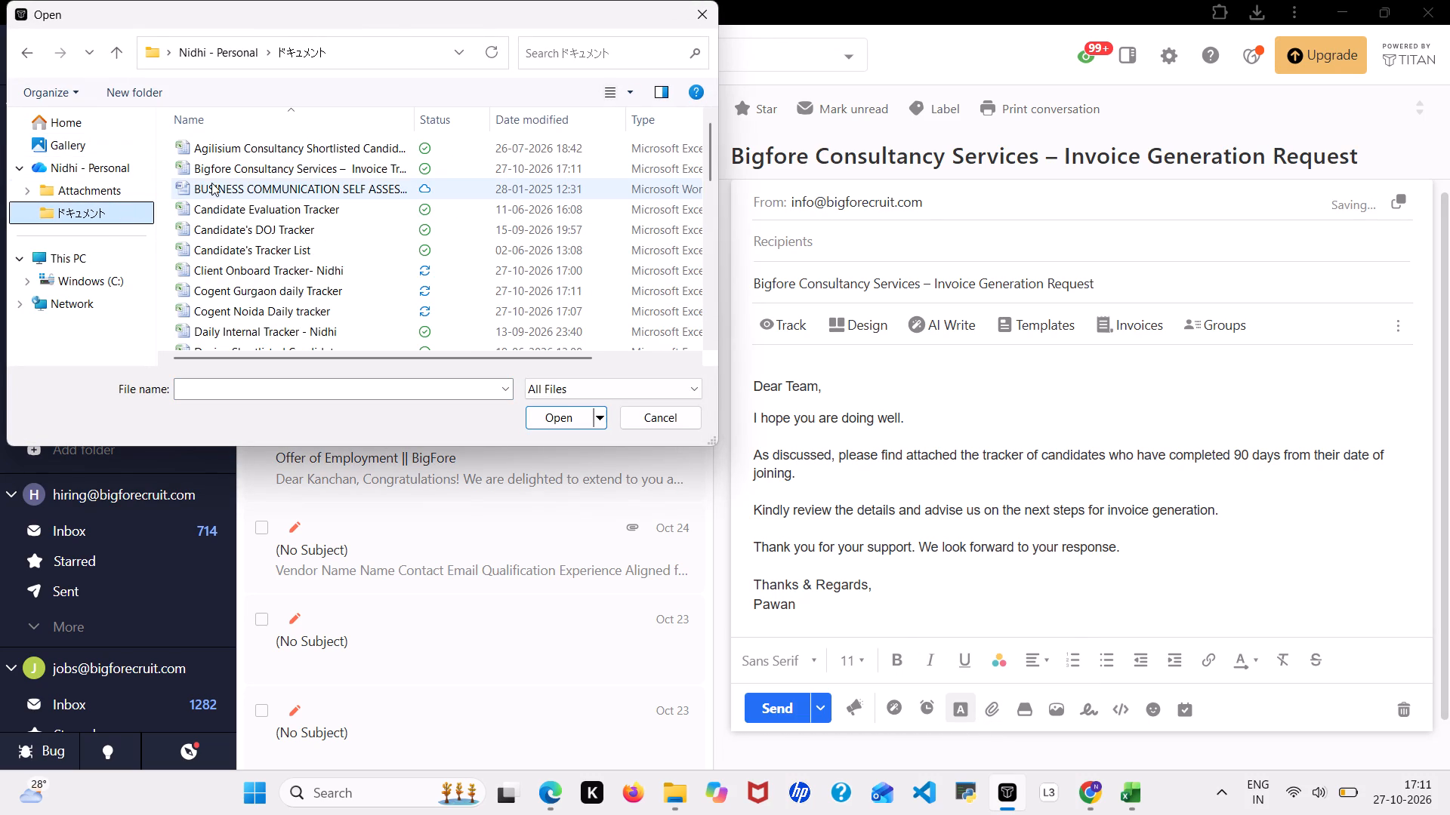
scroll(285, 281, "down", 2)
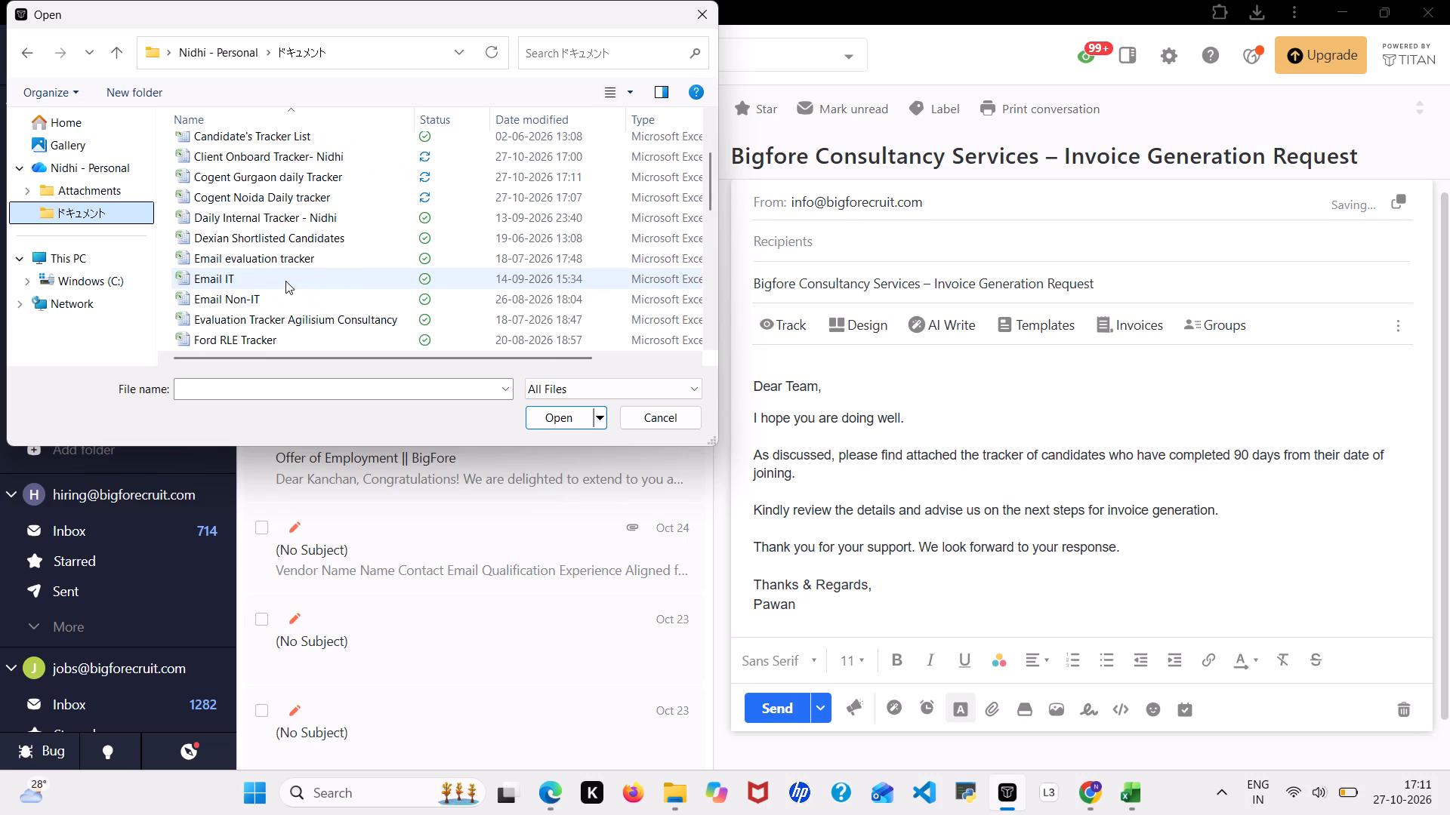
scroll(285, 281, "down", 3)
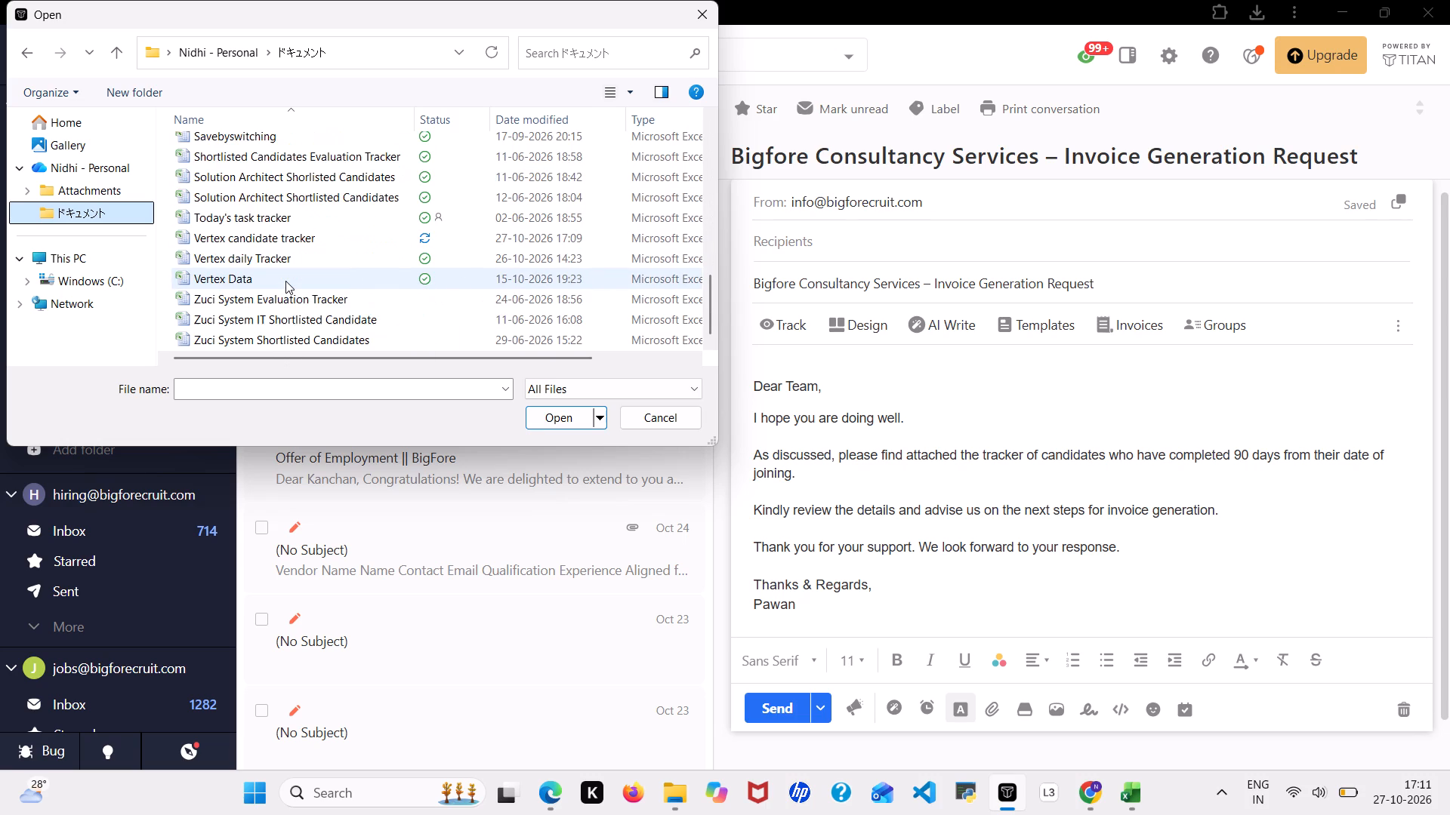
scroll(285, 281, "down", 2)
scroll(285, 281, "up", 6)
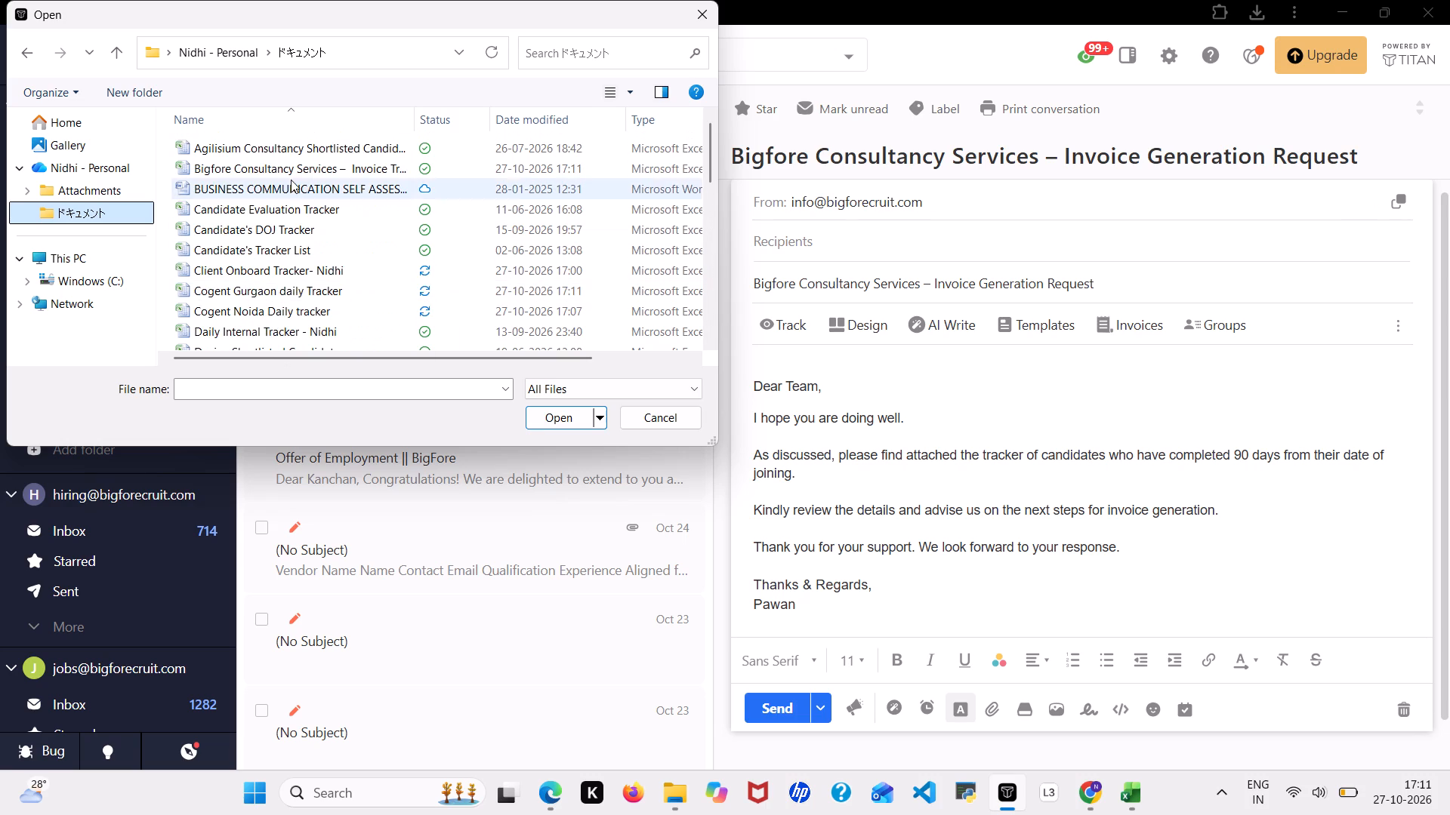
left_click(291, 162)
left_click(578, 423)
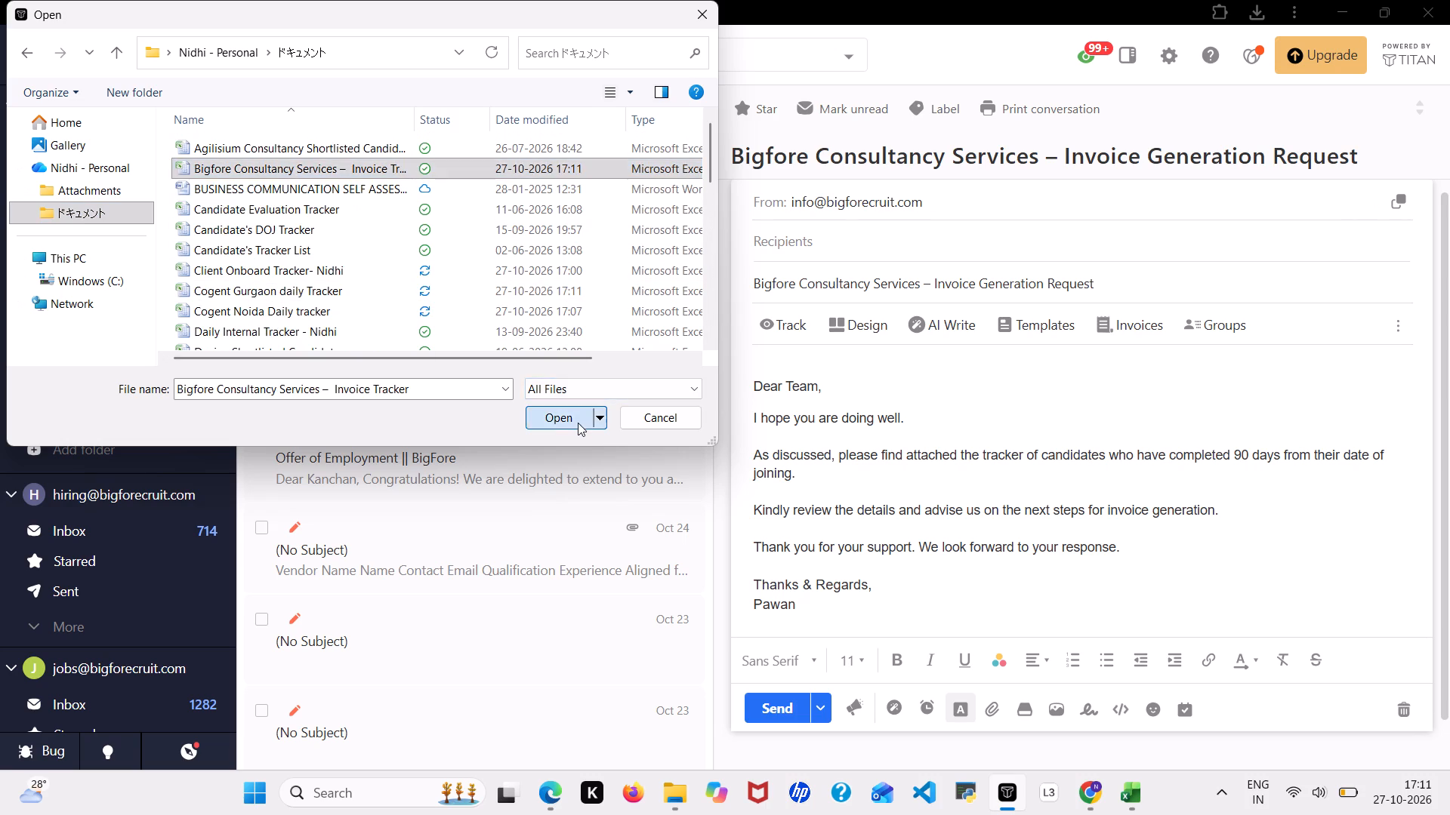
scroll(977, 557, "down", 1)
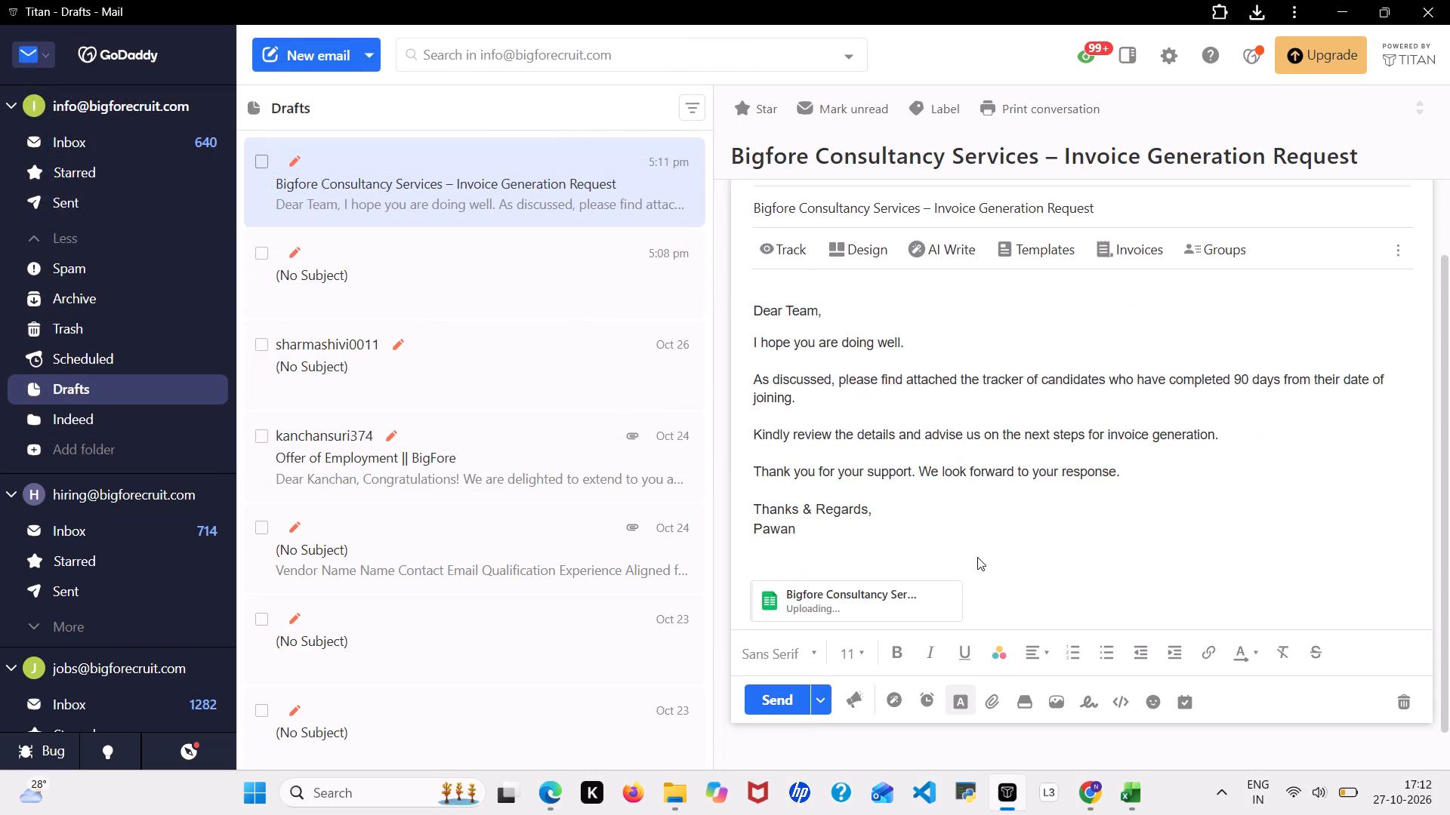
scroll(989, 488, "up", 2)
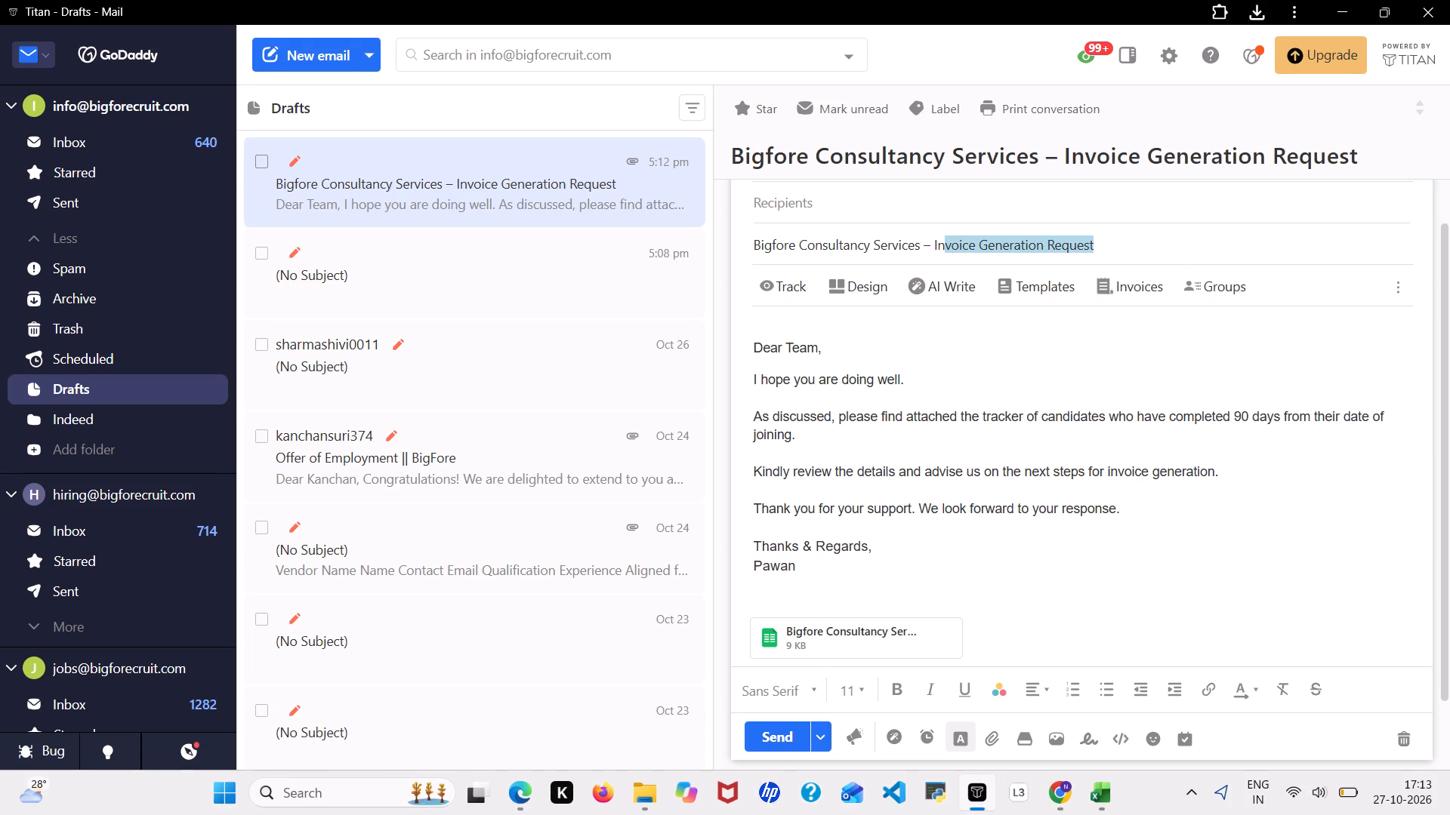
left_click_drag(945, 249, 935, 249)
key("Delete")
key("ctrl+v")
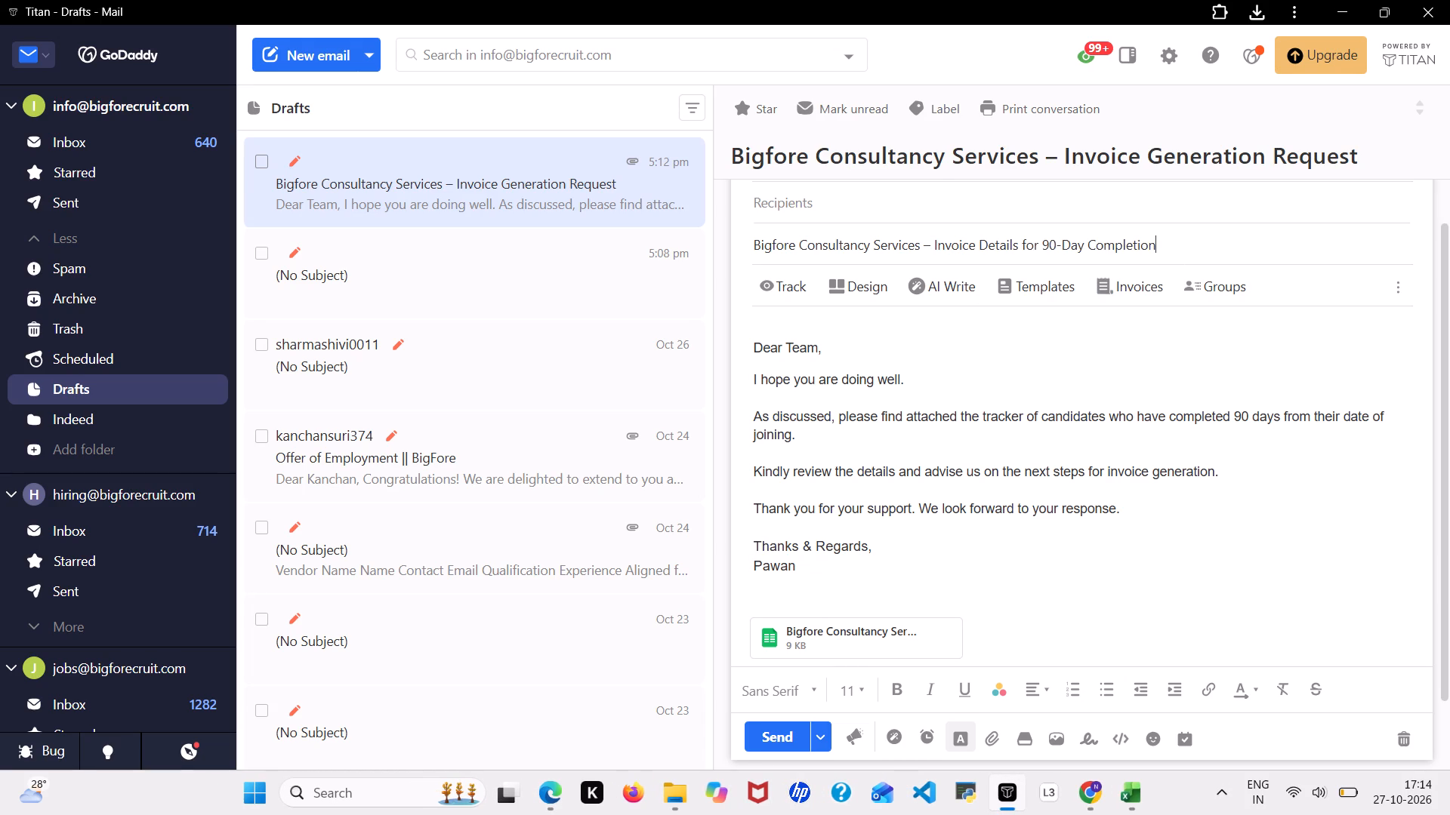
left_click(1038, 472)
Preview the attached Bigfore invoice tracker spreadsheet to check its candidate rows, and close the preview.
left_click(810, 641)
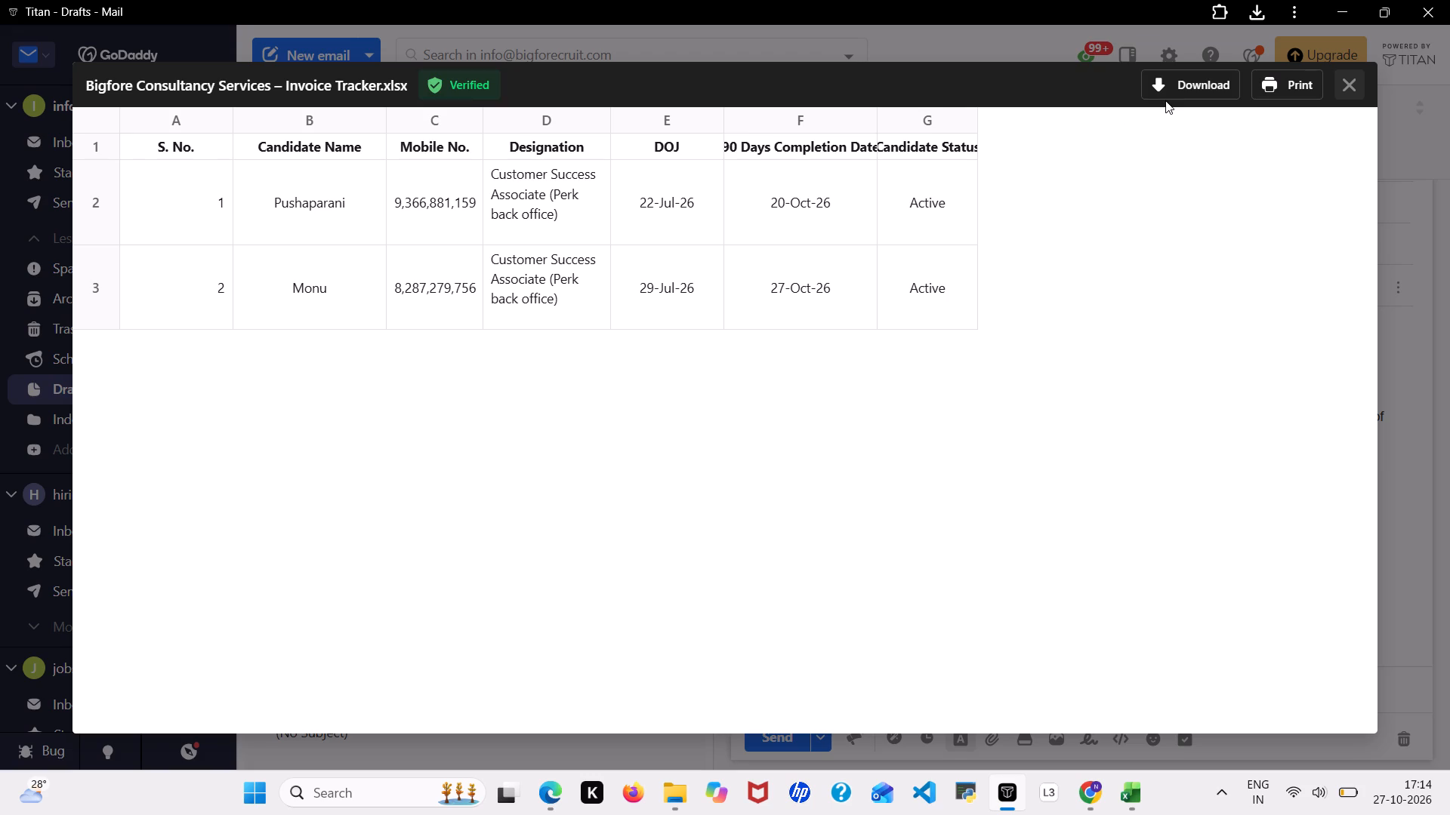
left_click(1353, 83)
Address the invoice draft to Transcom's vendor support and the first contact suggested for "abhi", and review its body and attachment.
scroll(1021, 491, "up", 1)
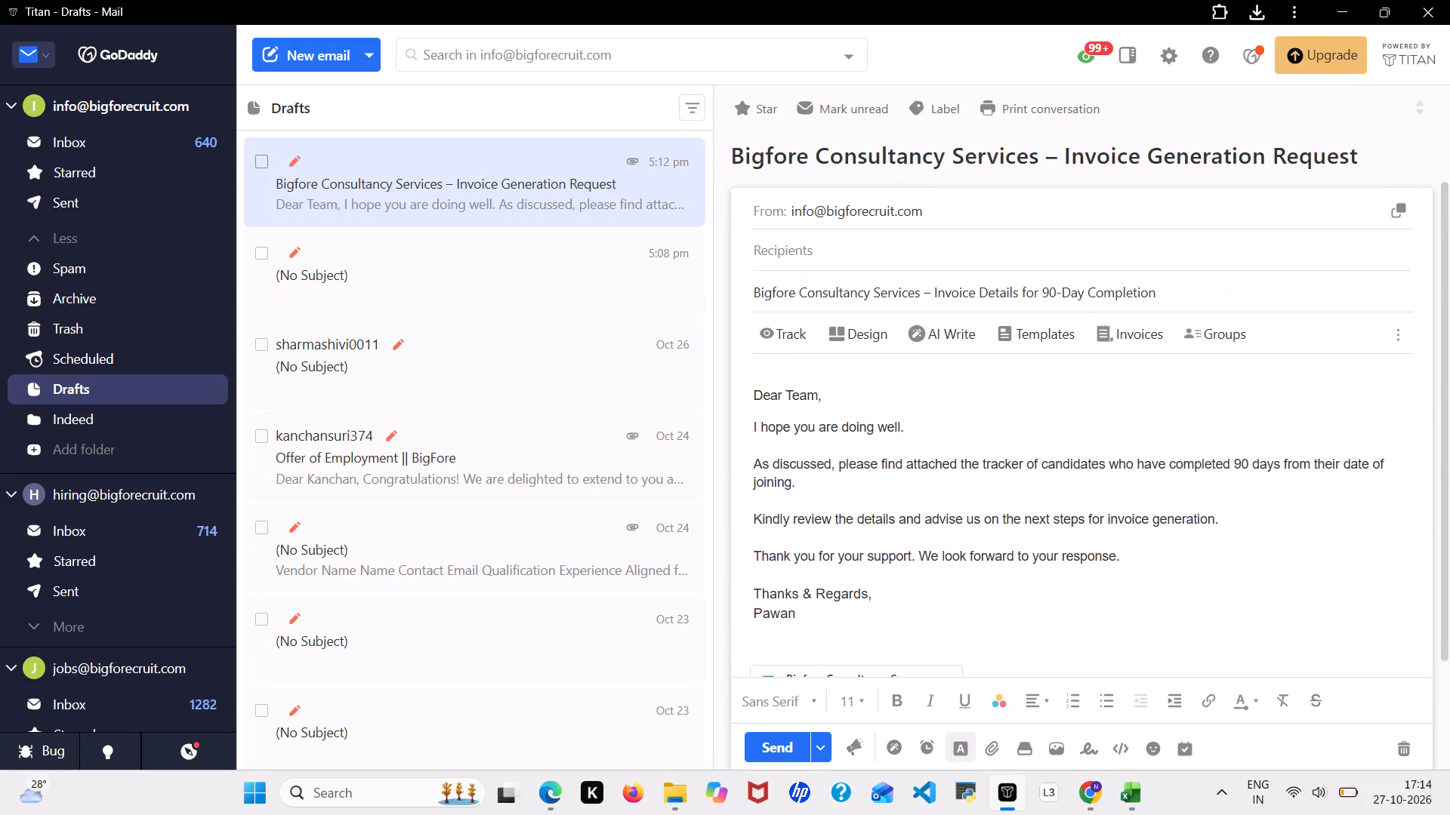
left_click(893, 263)
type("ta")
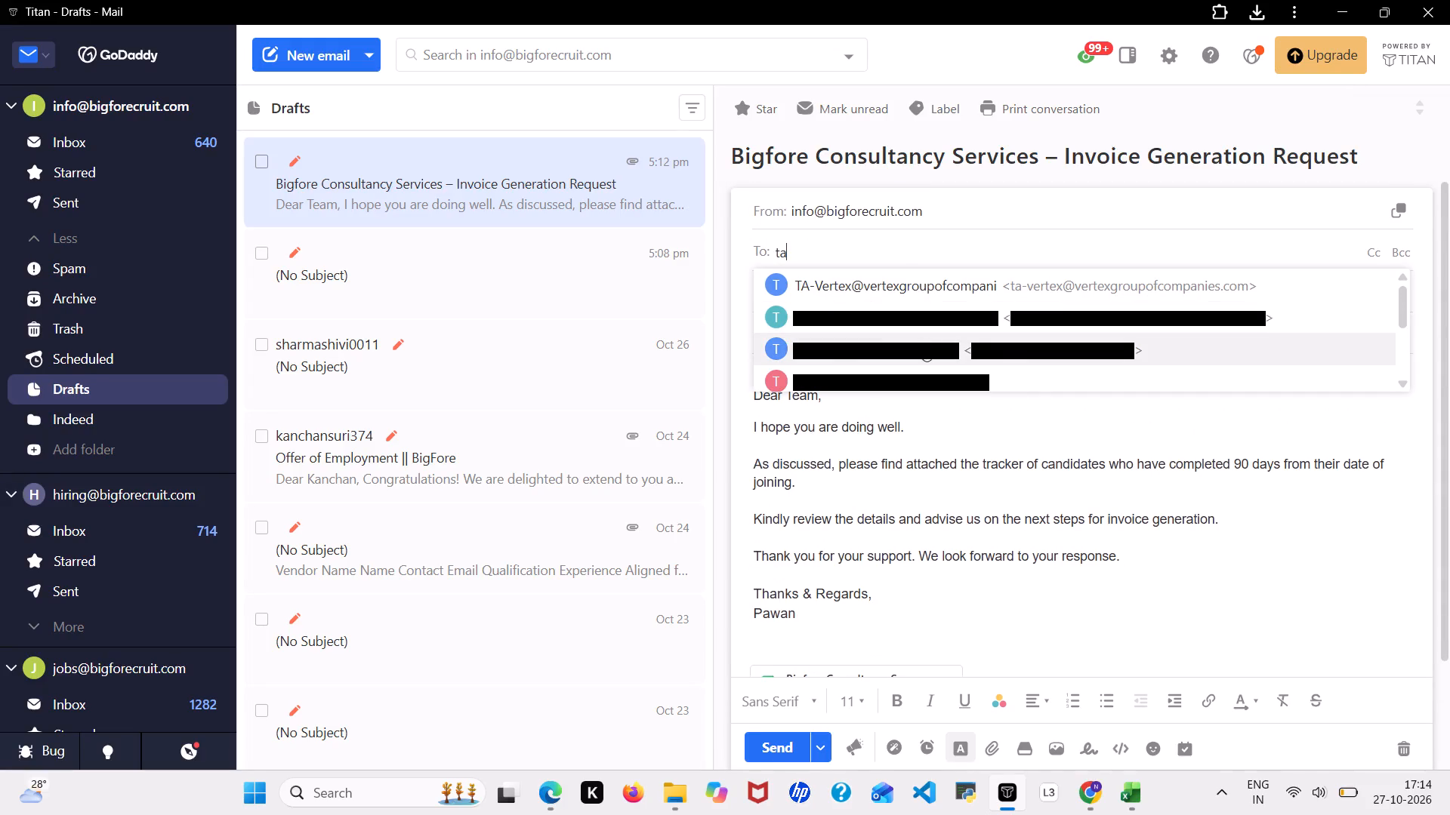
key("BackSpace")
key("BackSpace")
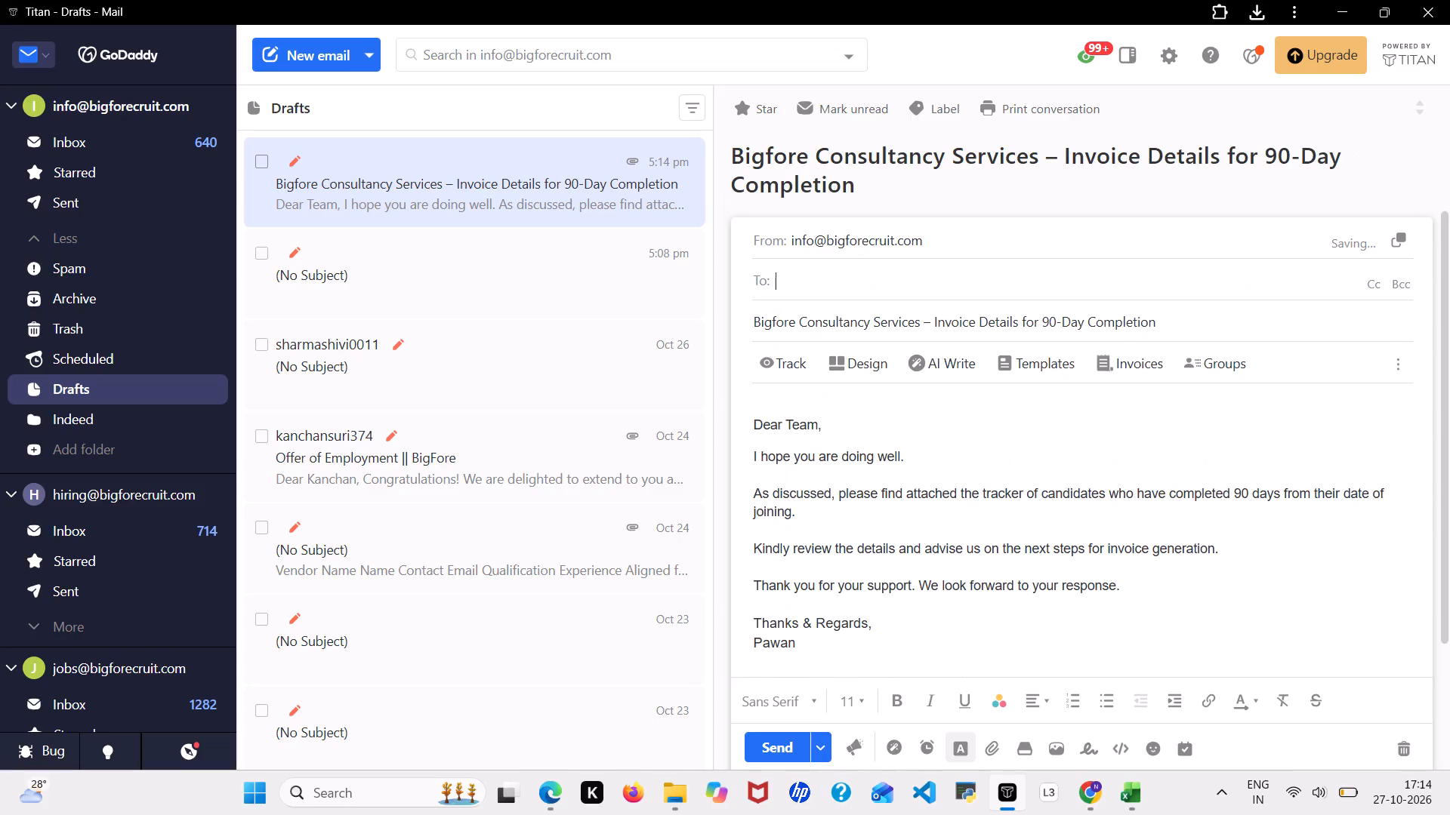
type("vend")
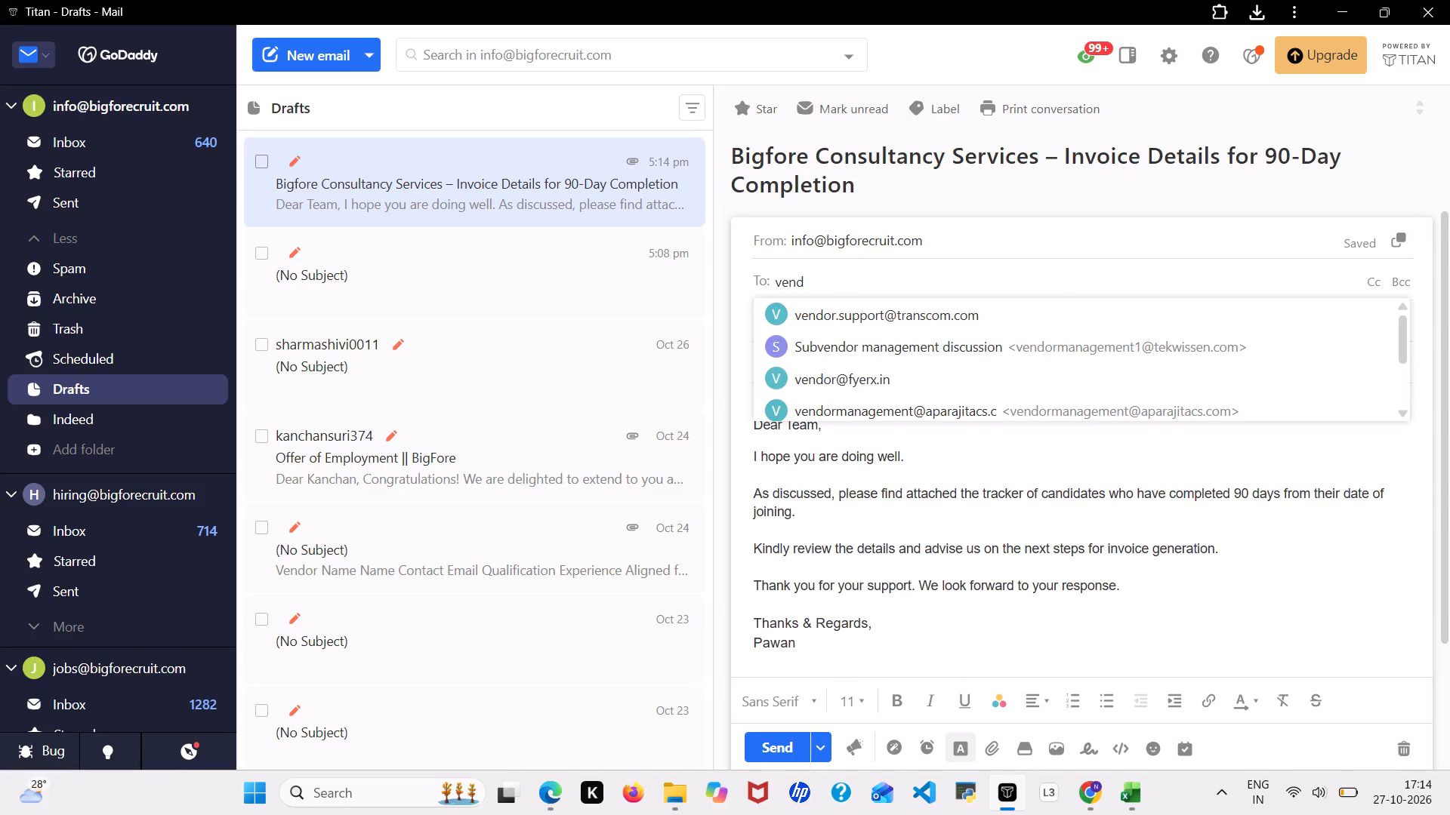
left_click(912, 325)
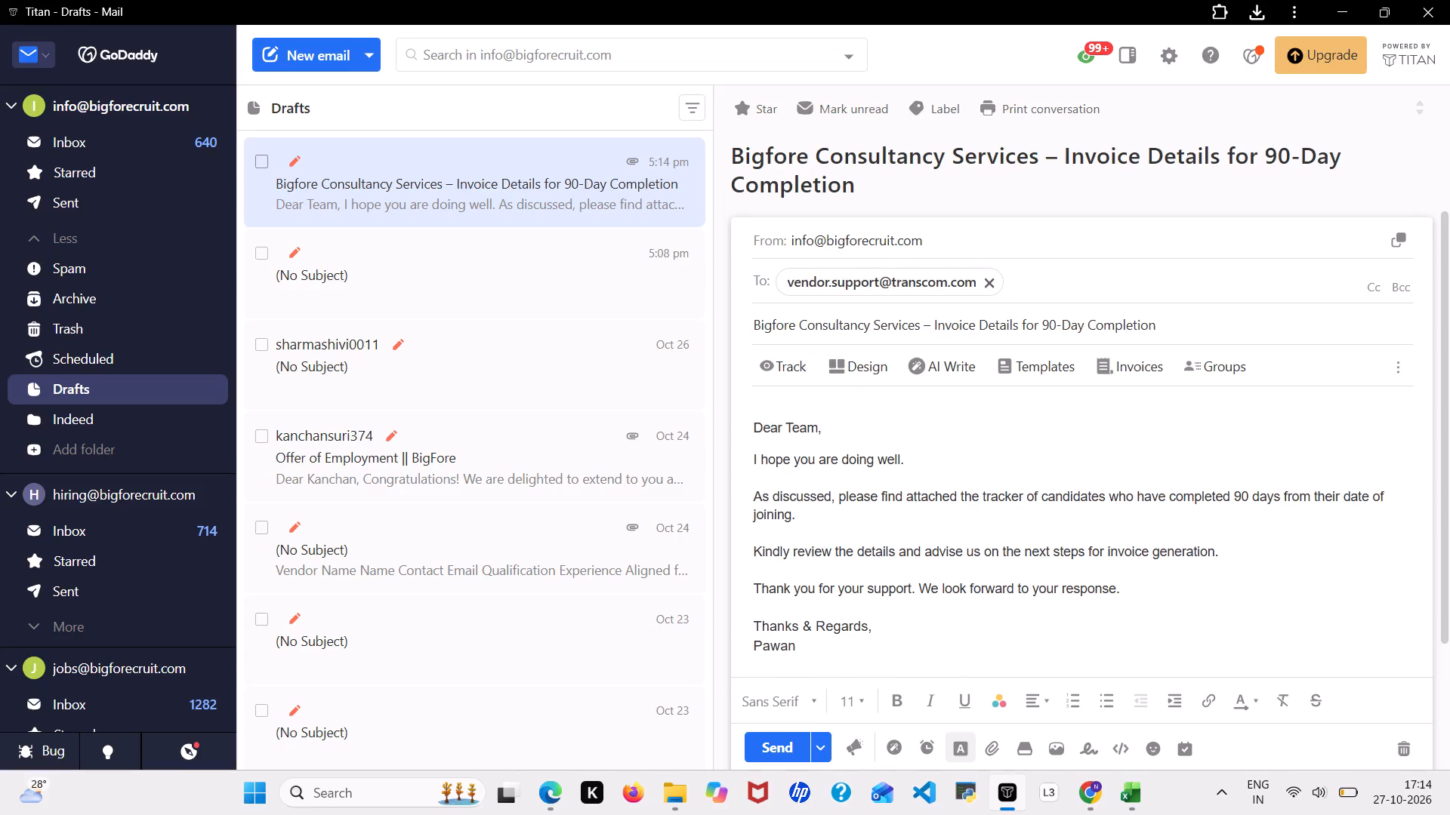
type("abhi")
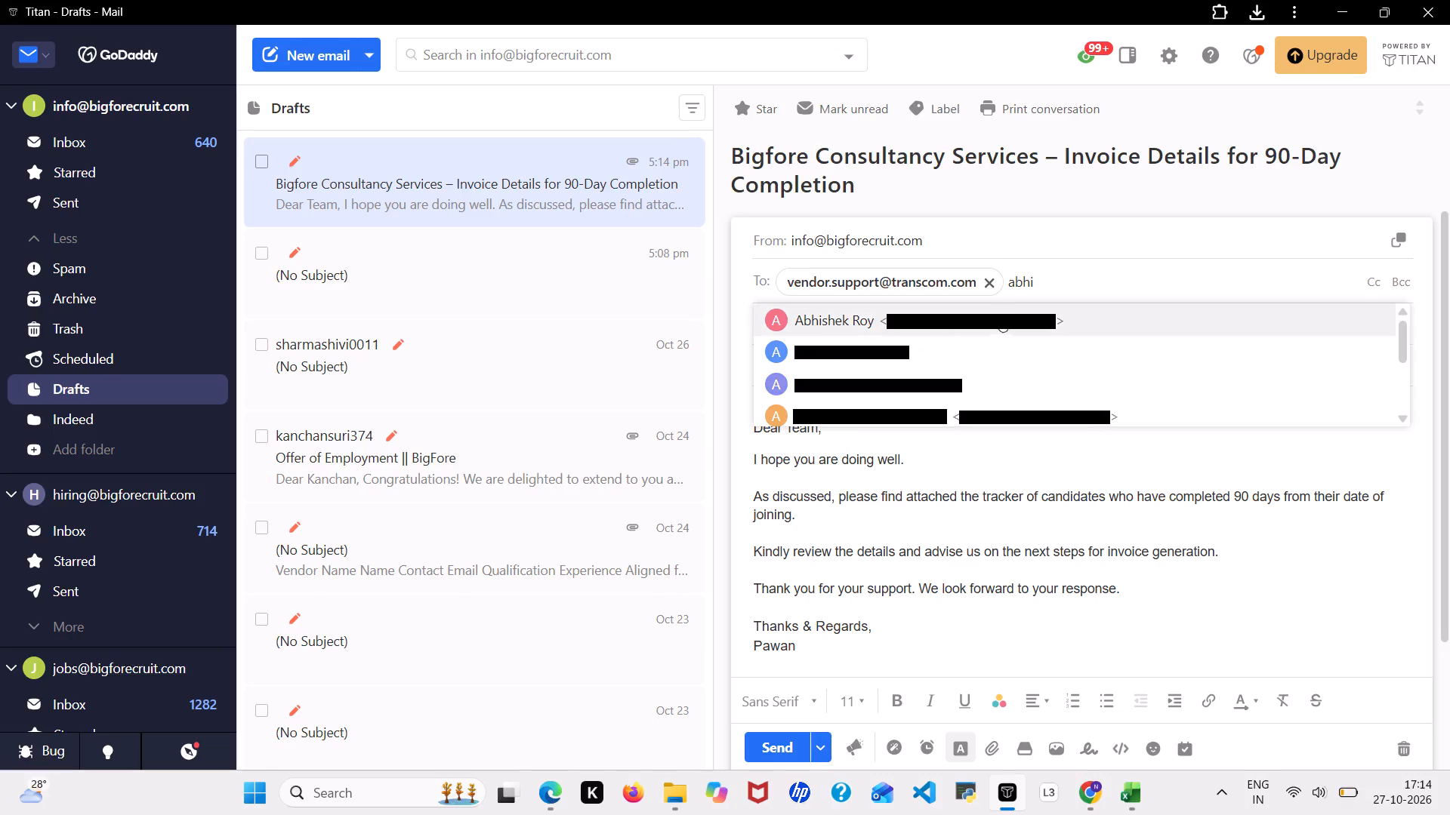
left_click(998, 318)
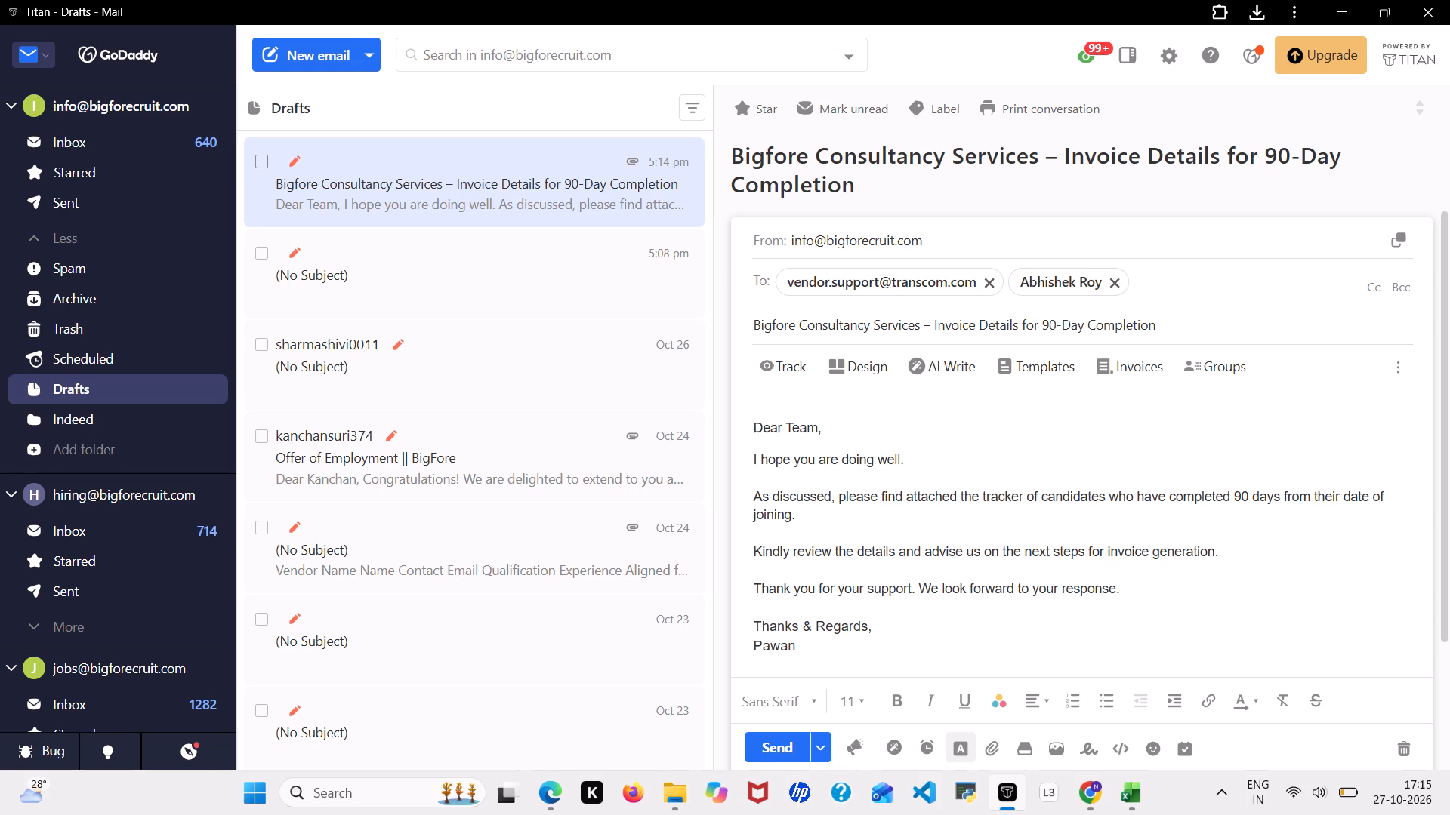
scroll(1150, 512, "down", 1)
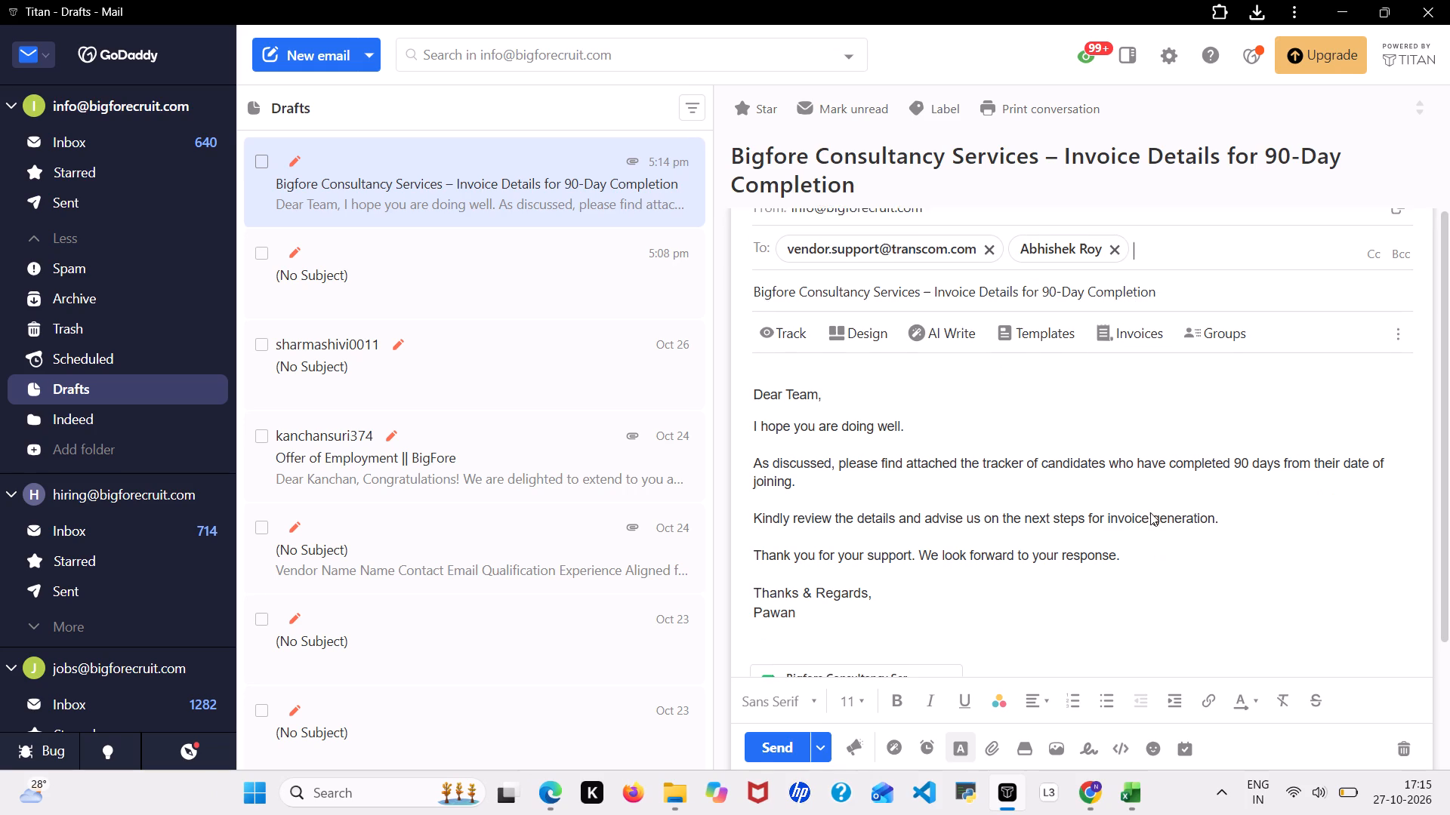
scroll(1150, 512, "down", 2)
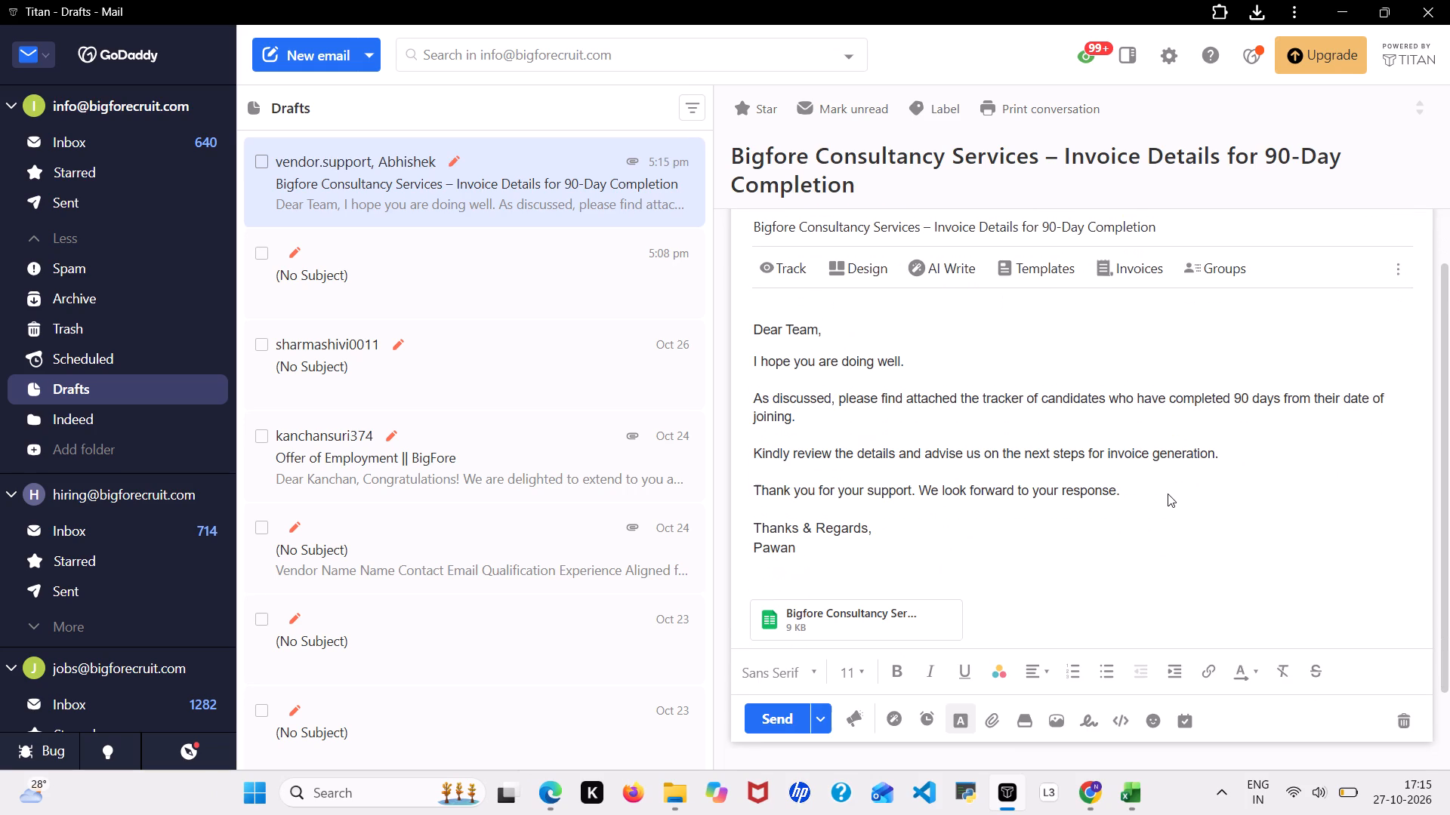
scroll(1168, 494, "down", 1)
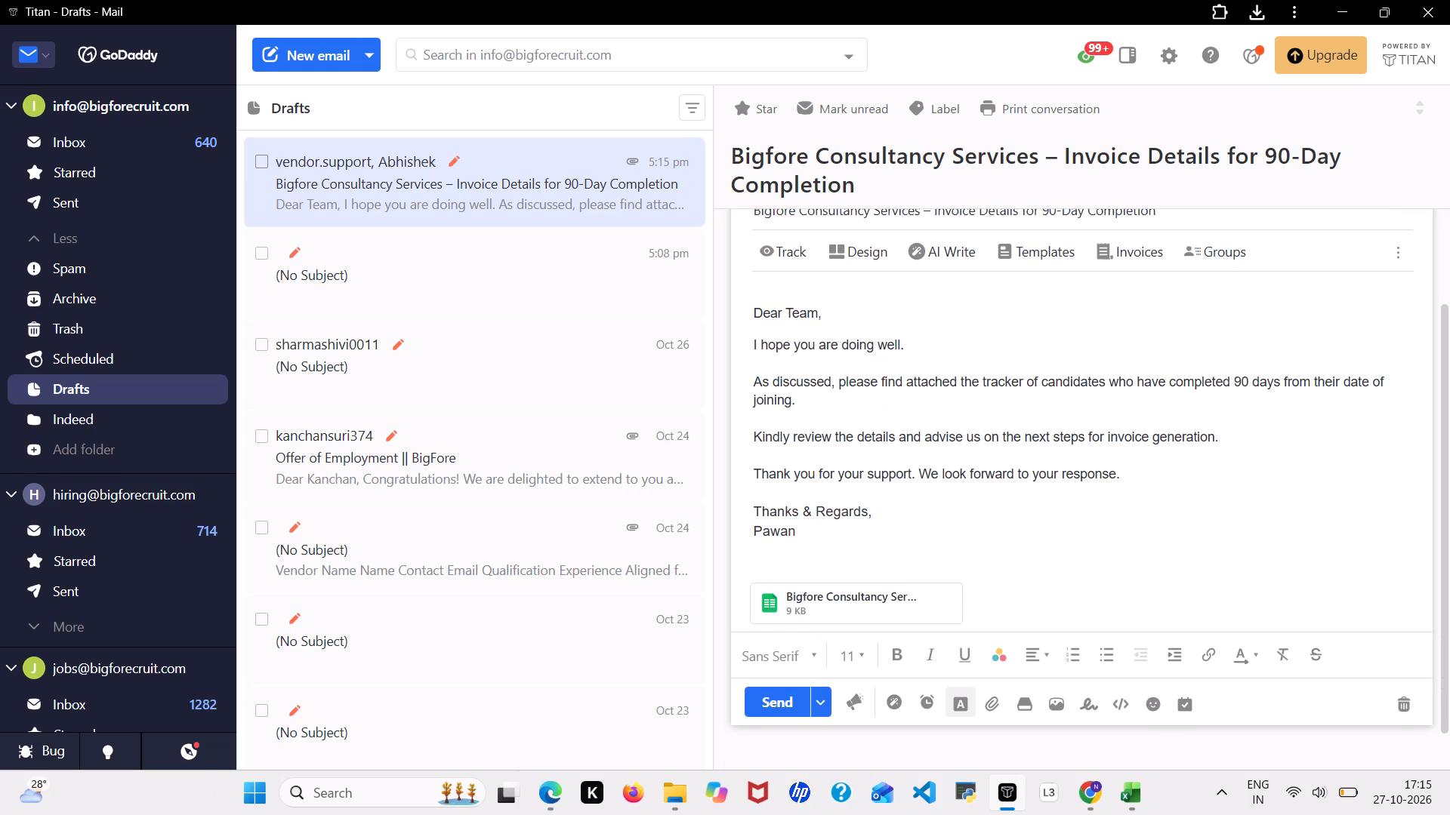
Open the info mailbox's Sent folder and collapse that mailbox's additional folders.
left_click(54, 198)
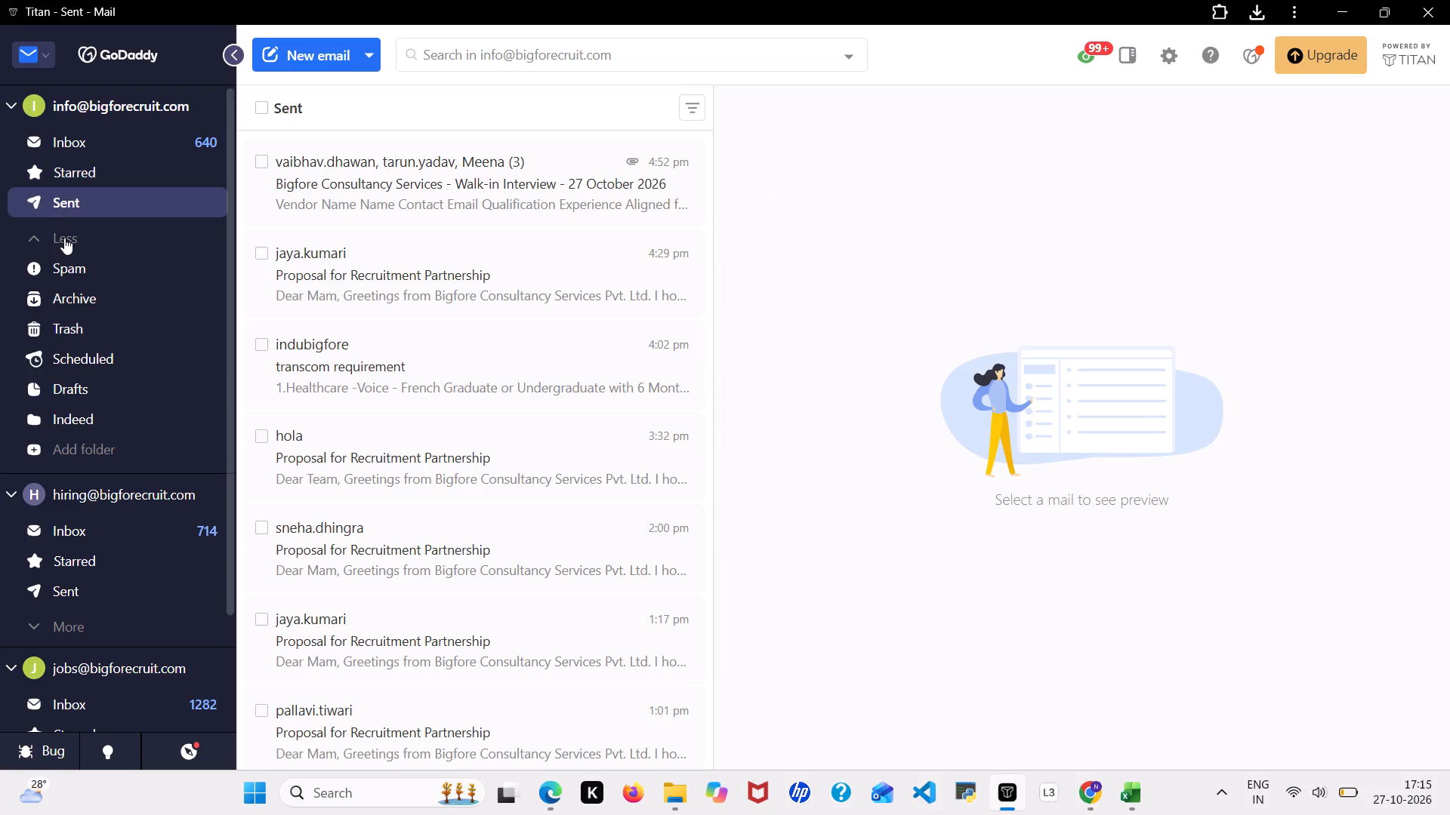
left_click(65, 238)
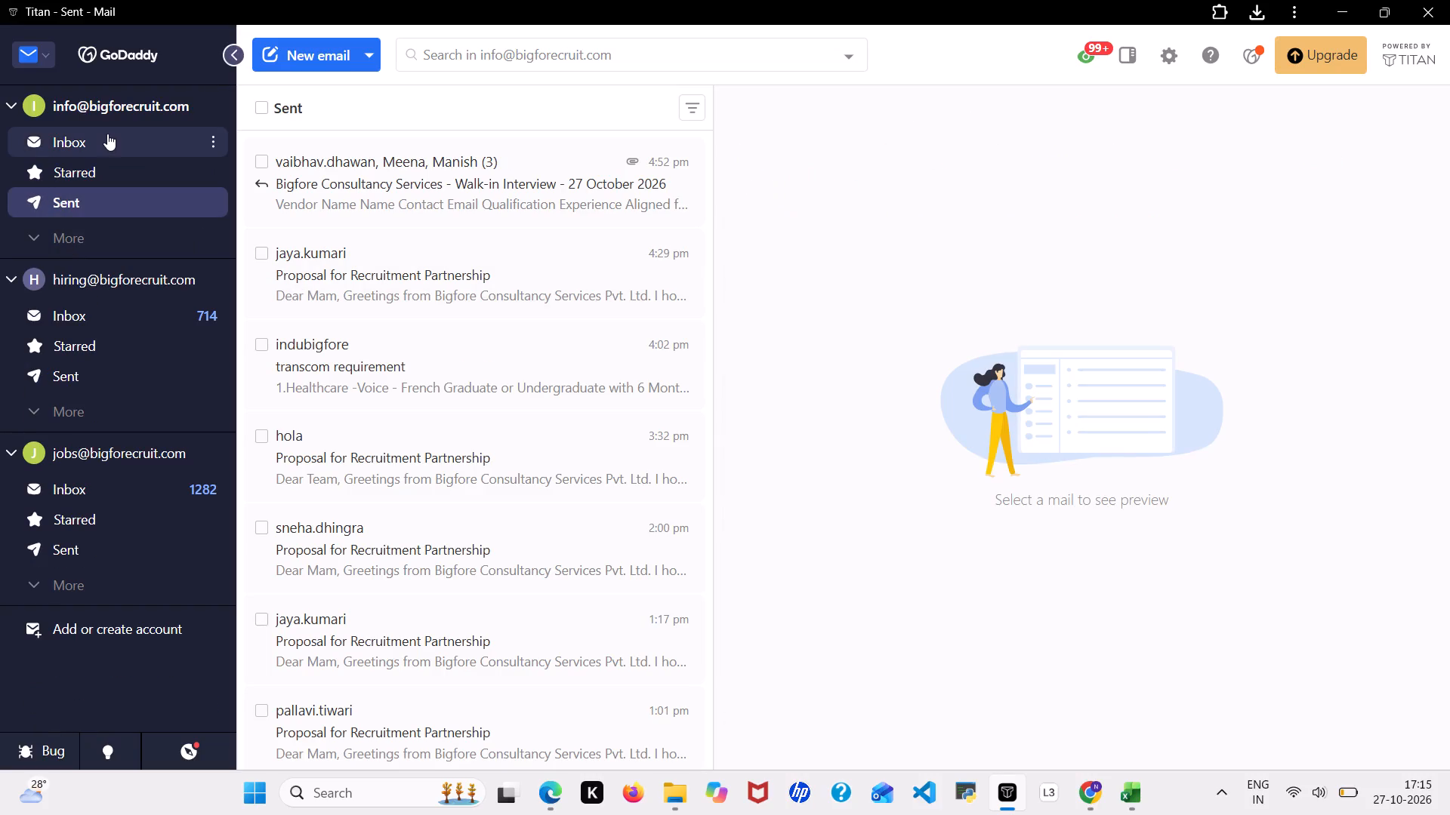
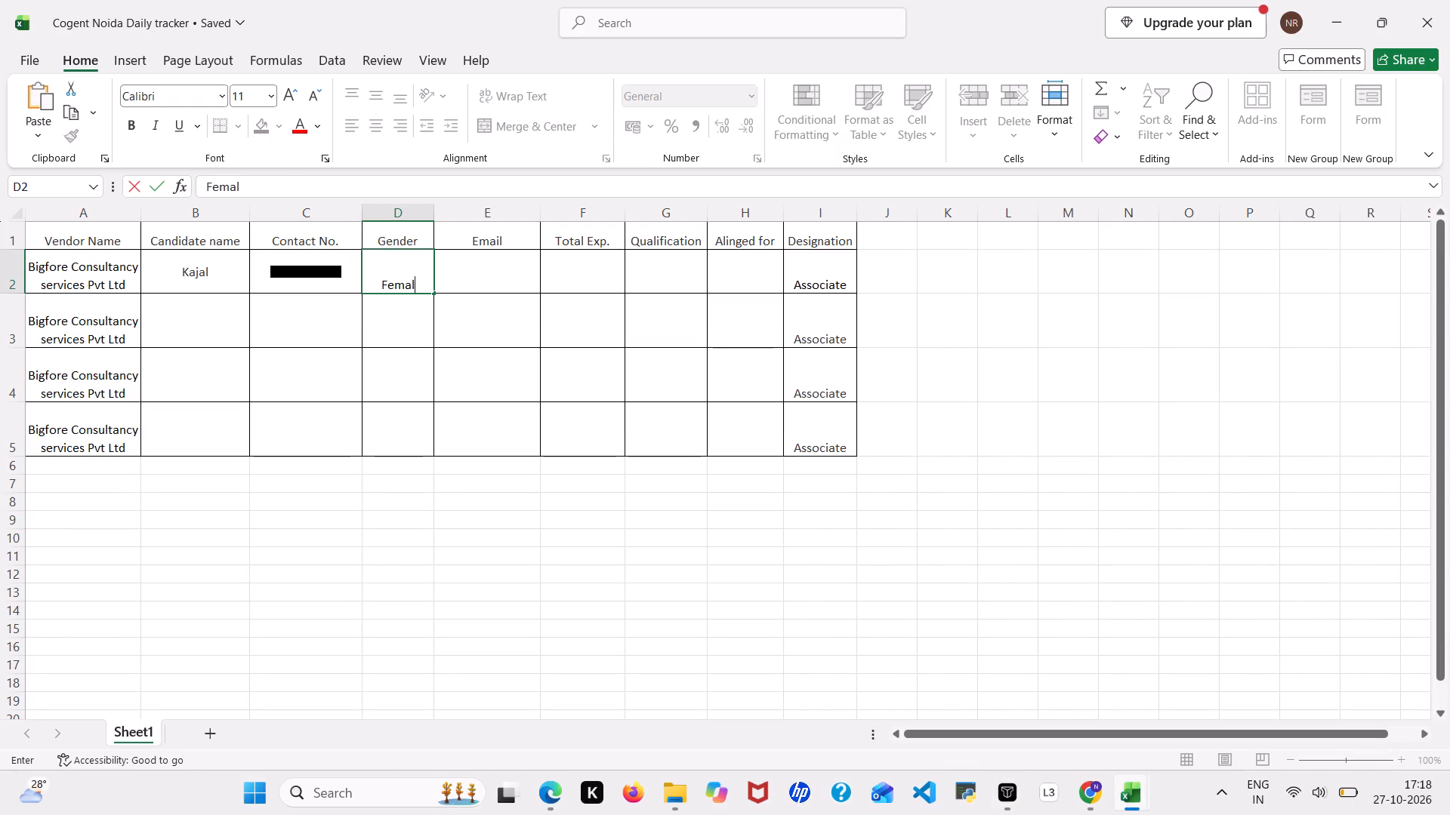
Finish entering Female as the gender in the first candidate's row of the Cogent Noida Daily tracker.
type("e")
key("Right")
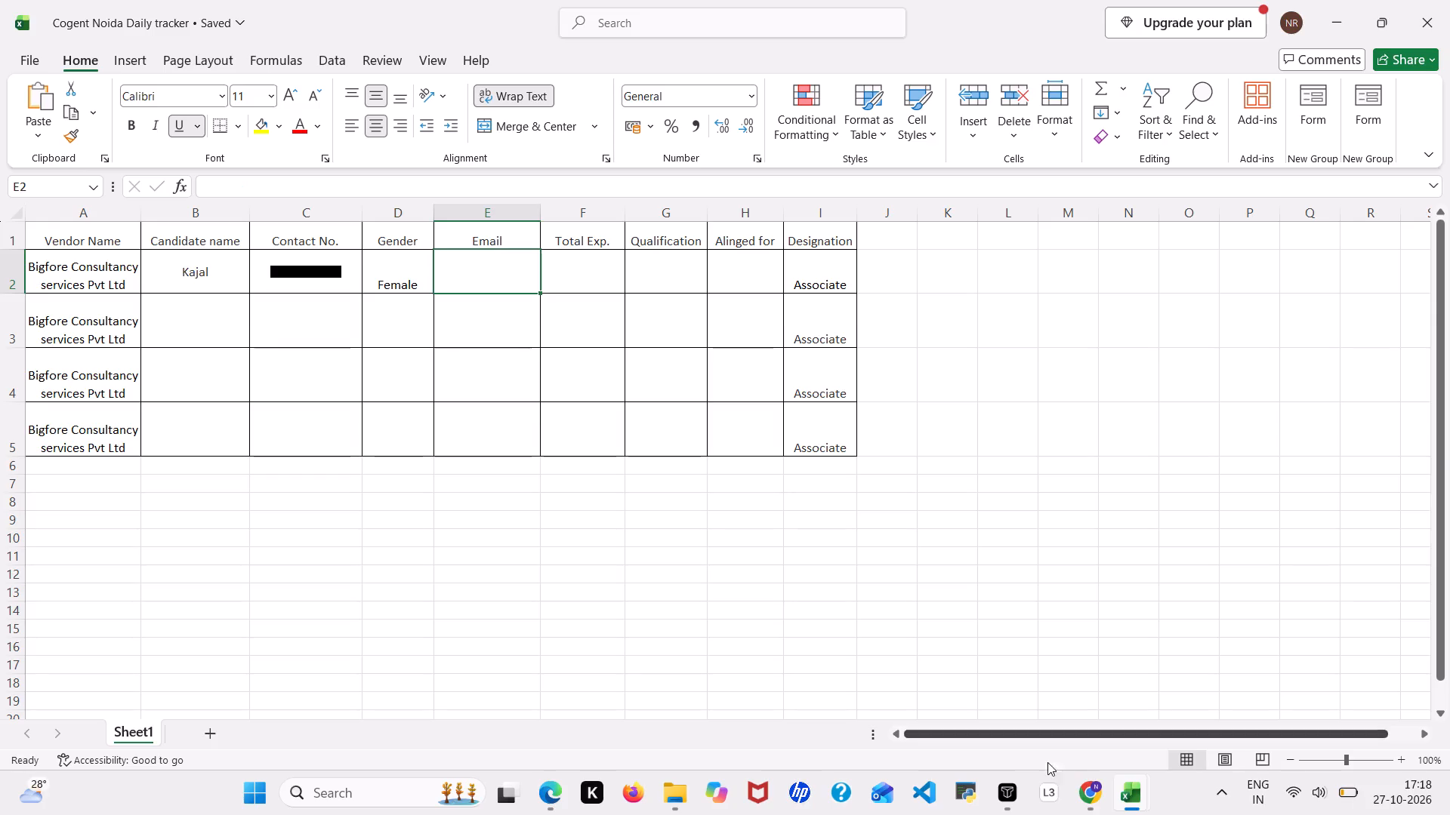
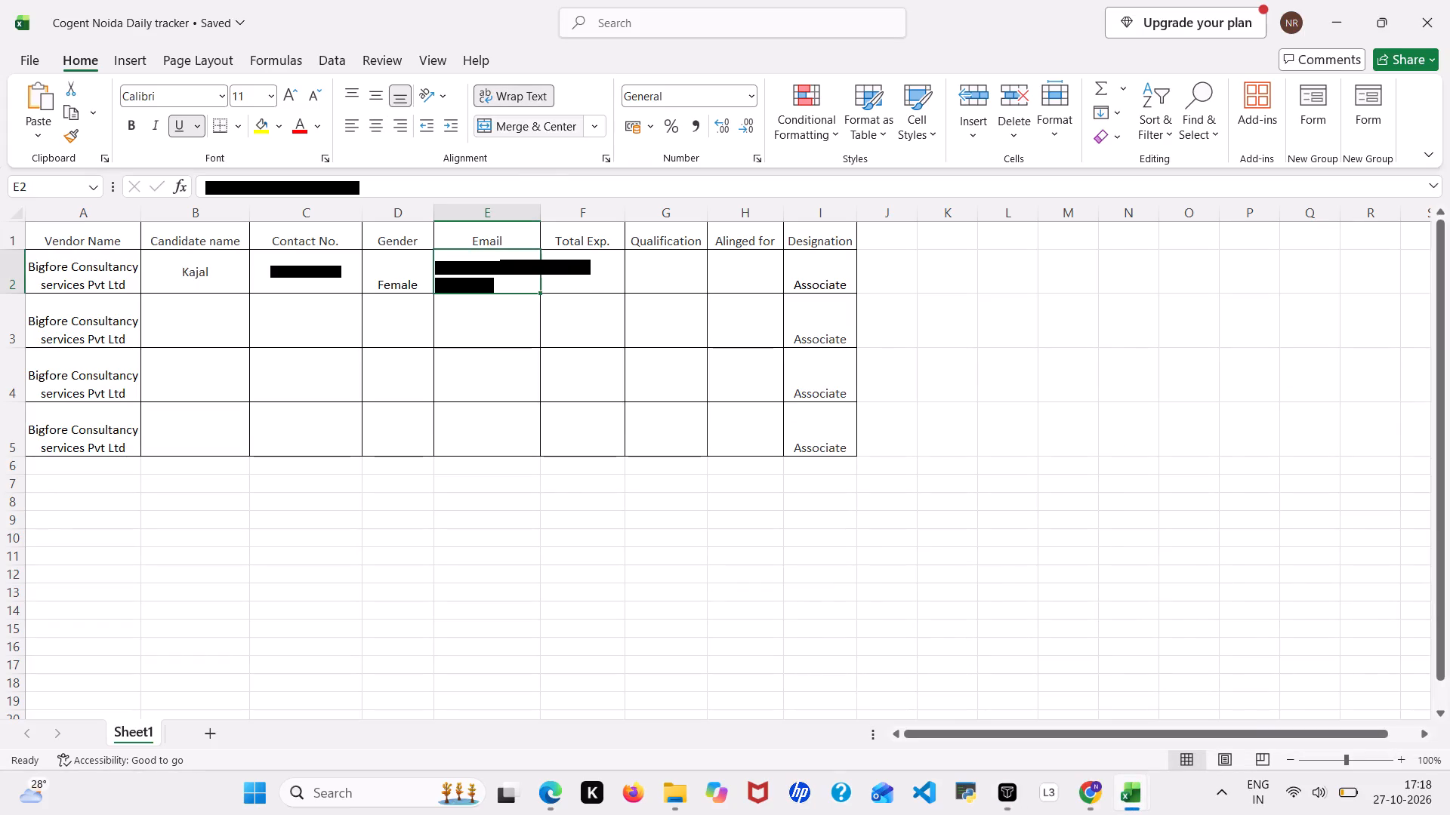
Enter fresher as the total experience in the first candidate's row and place the text cursor just after its first letter.
left_click(579, 277)
type("fresher")
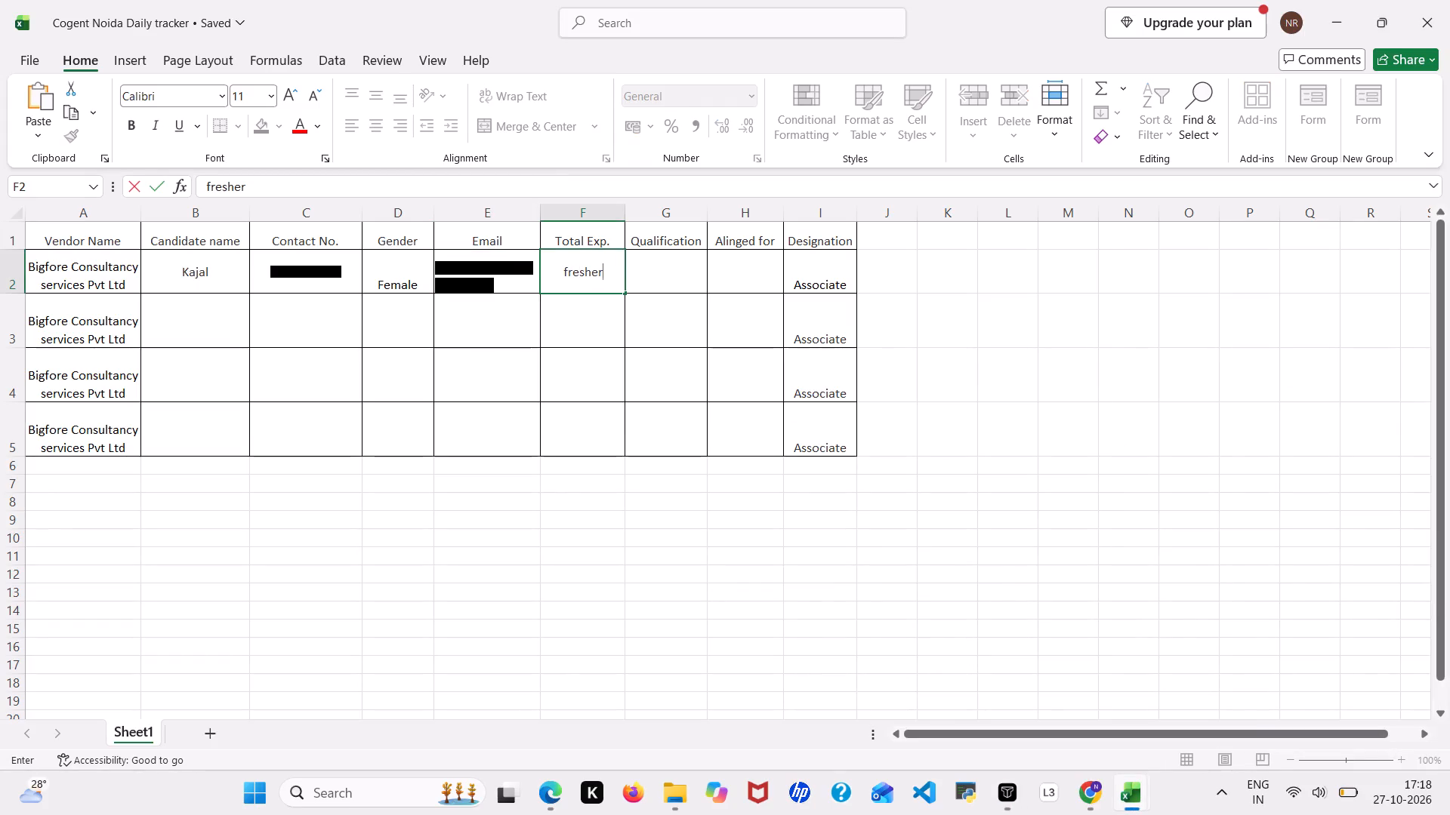
left_click(570, 275)
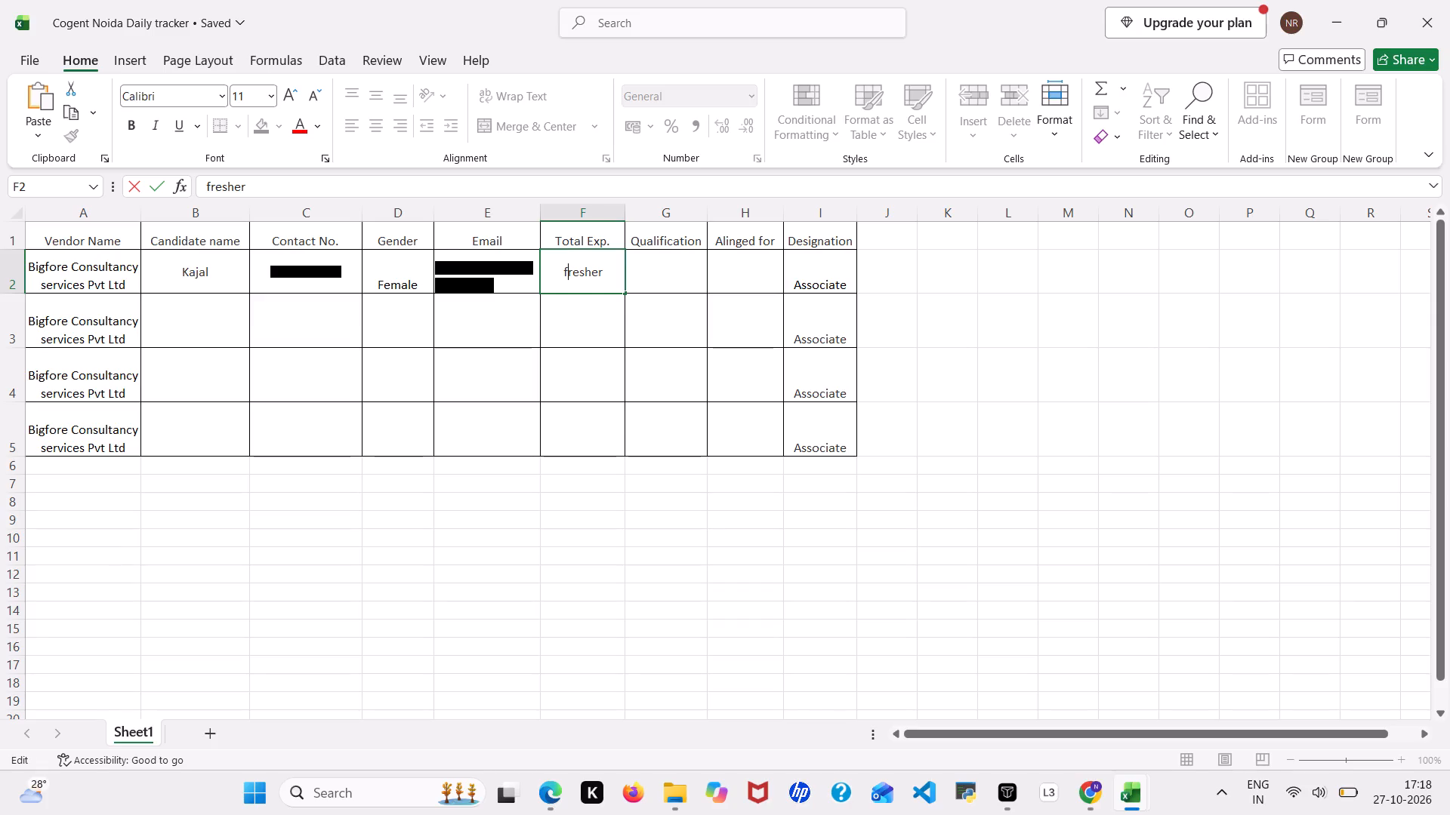
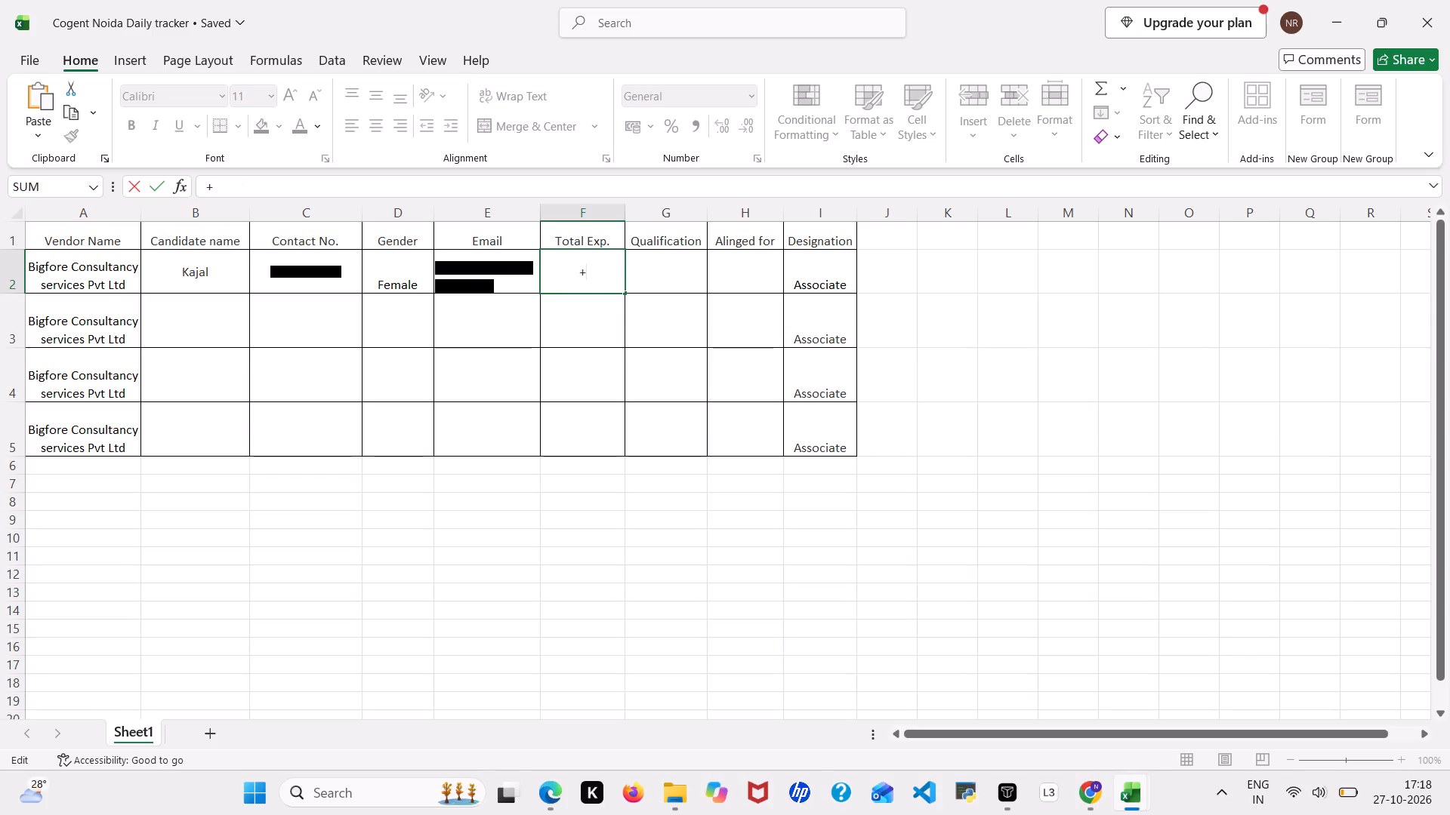
Replace the total experience in the first candidate's row with "1+ Years".
key("BackSpace")
key("End")
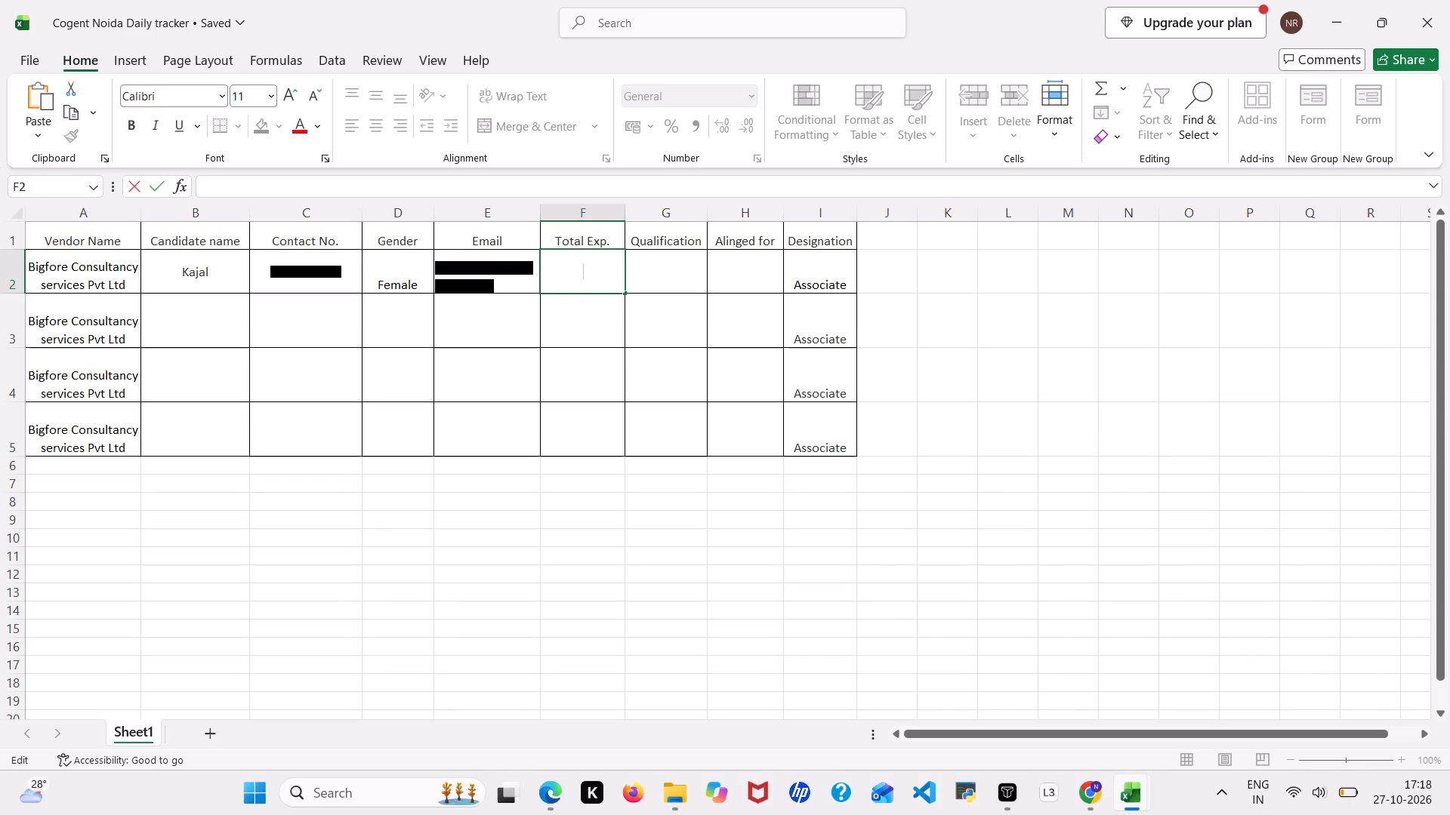
key("1")
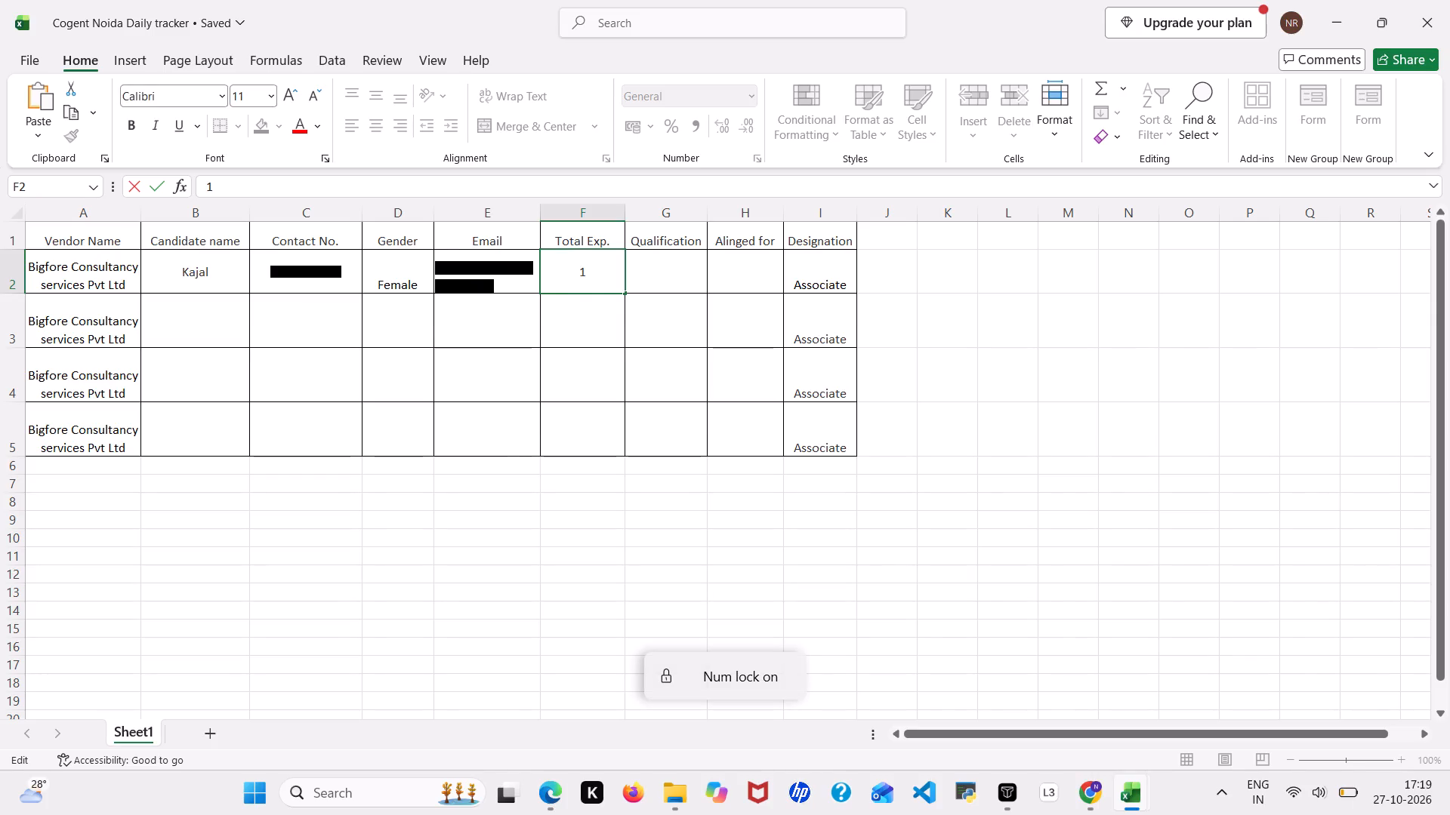
type("+ Years")
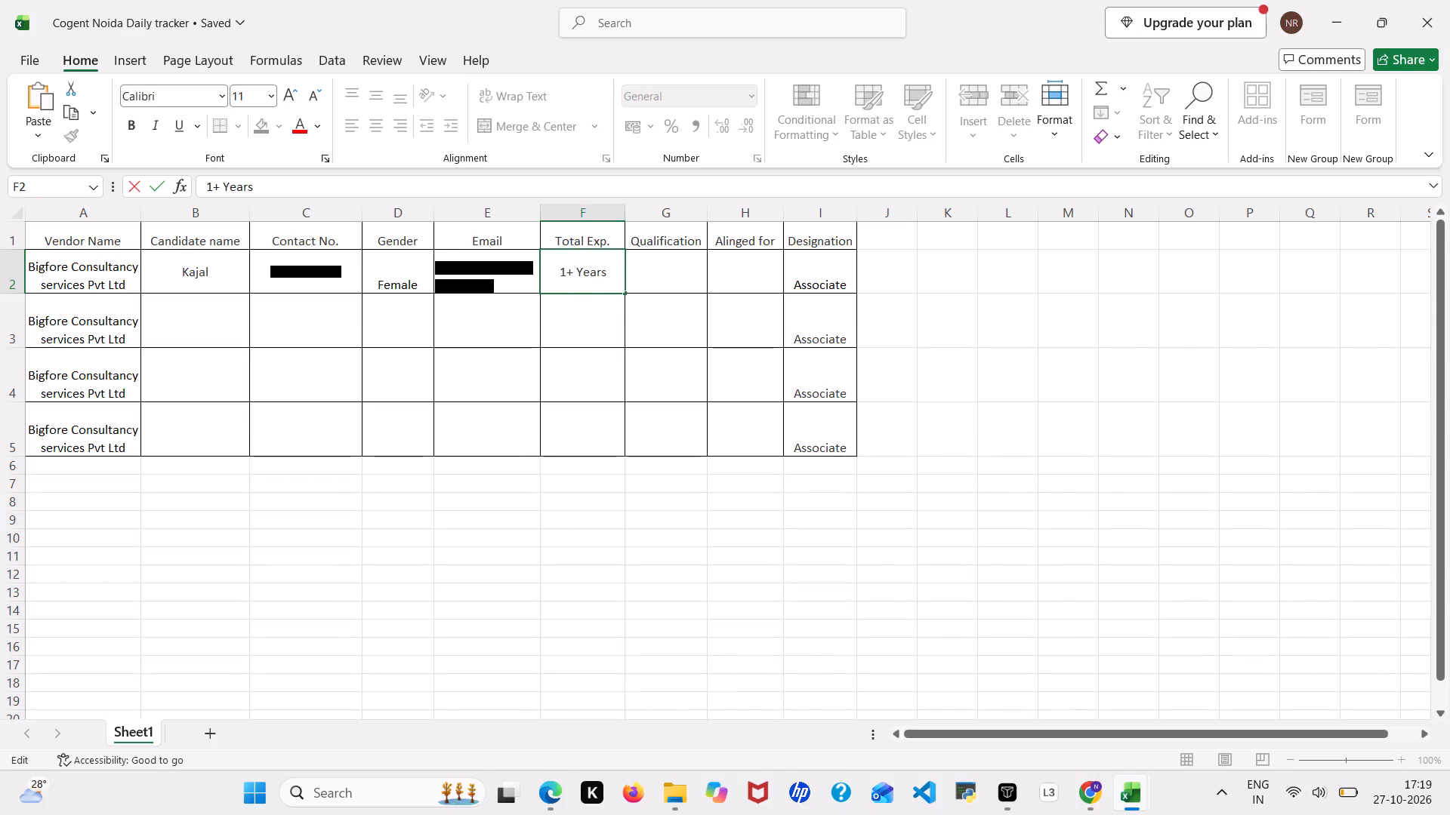
key("Right")
Enter "UG" as the qualification in the first candidate's row.
left_click(672, 276)
type("UG")
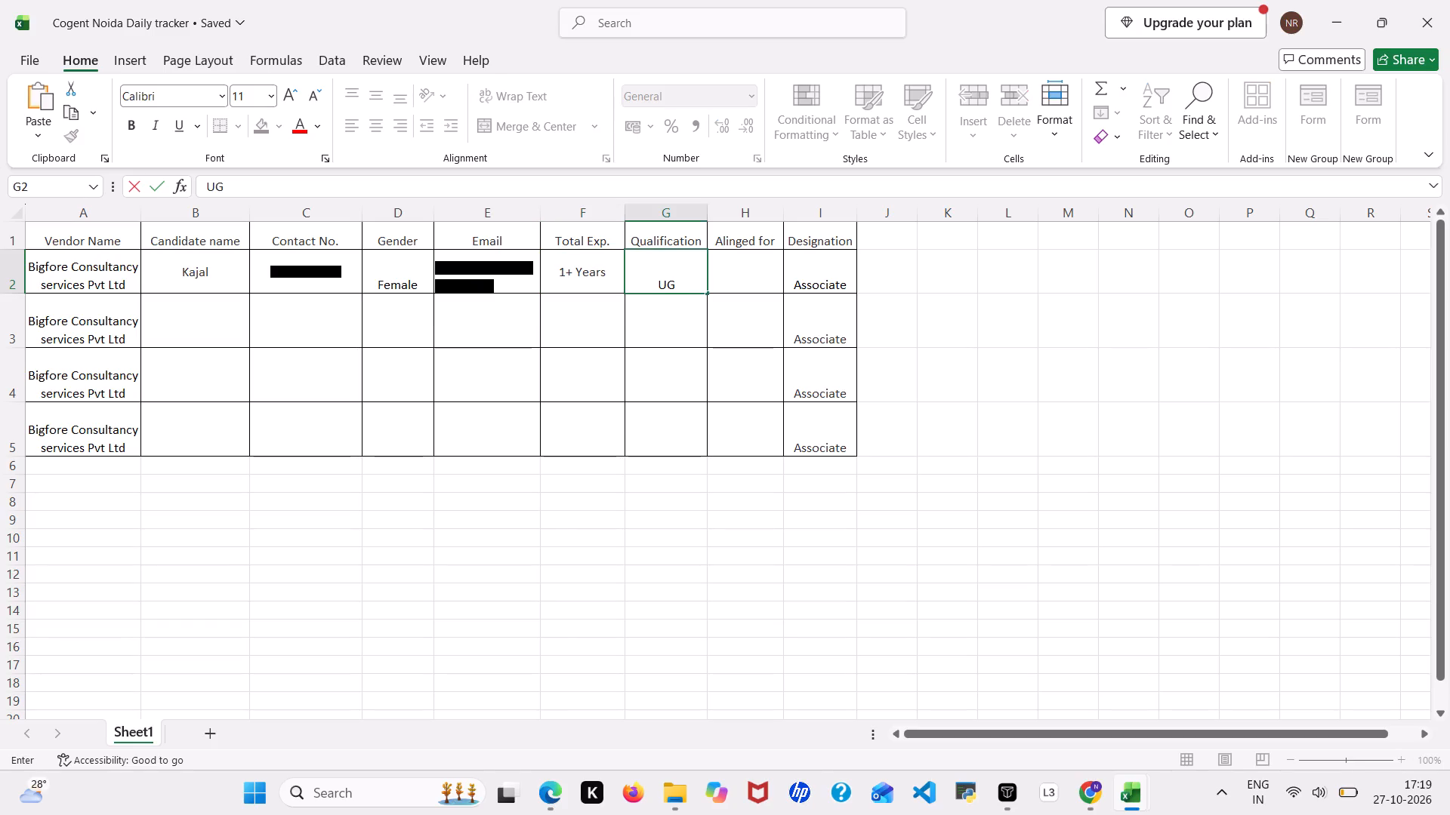
key("Right")
Enter "Axis House" in the first candidate's "Alinged for" cell, with both words capitalised.
type("ac")
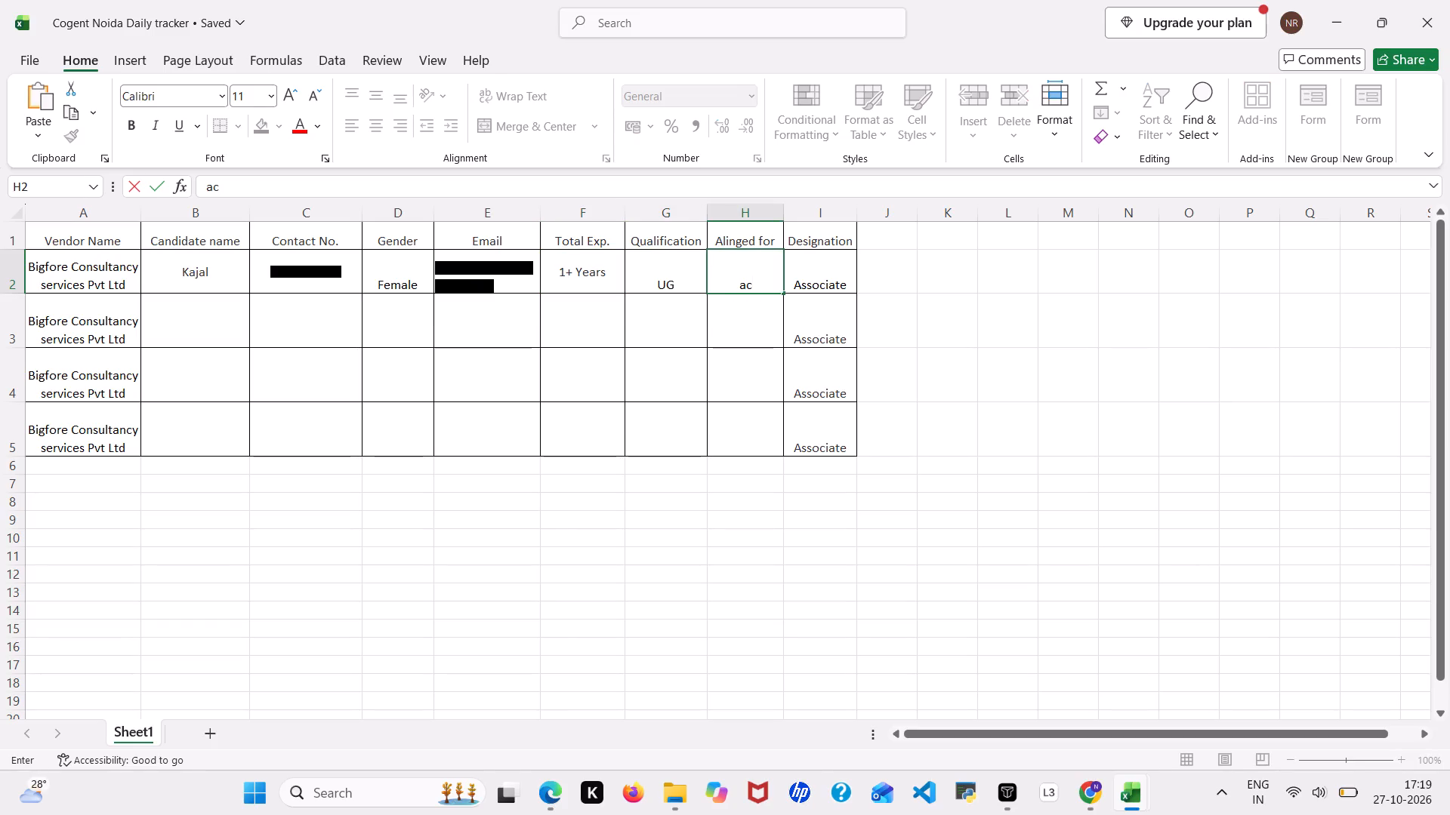
key("BackSpace")
key("BackSpace")
type("axis house")
left_click(747, 285)
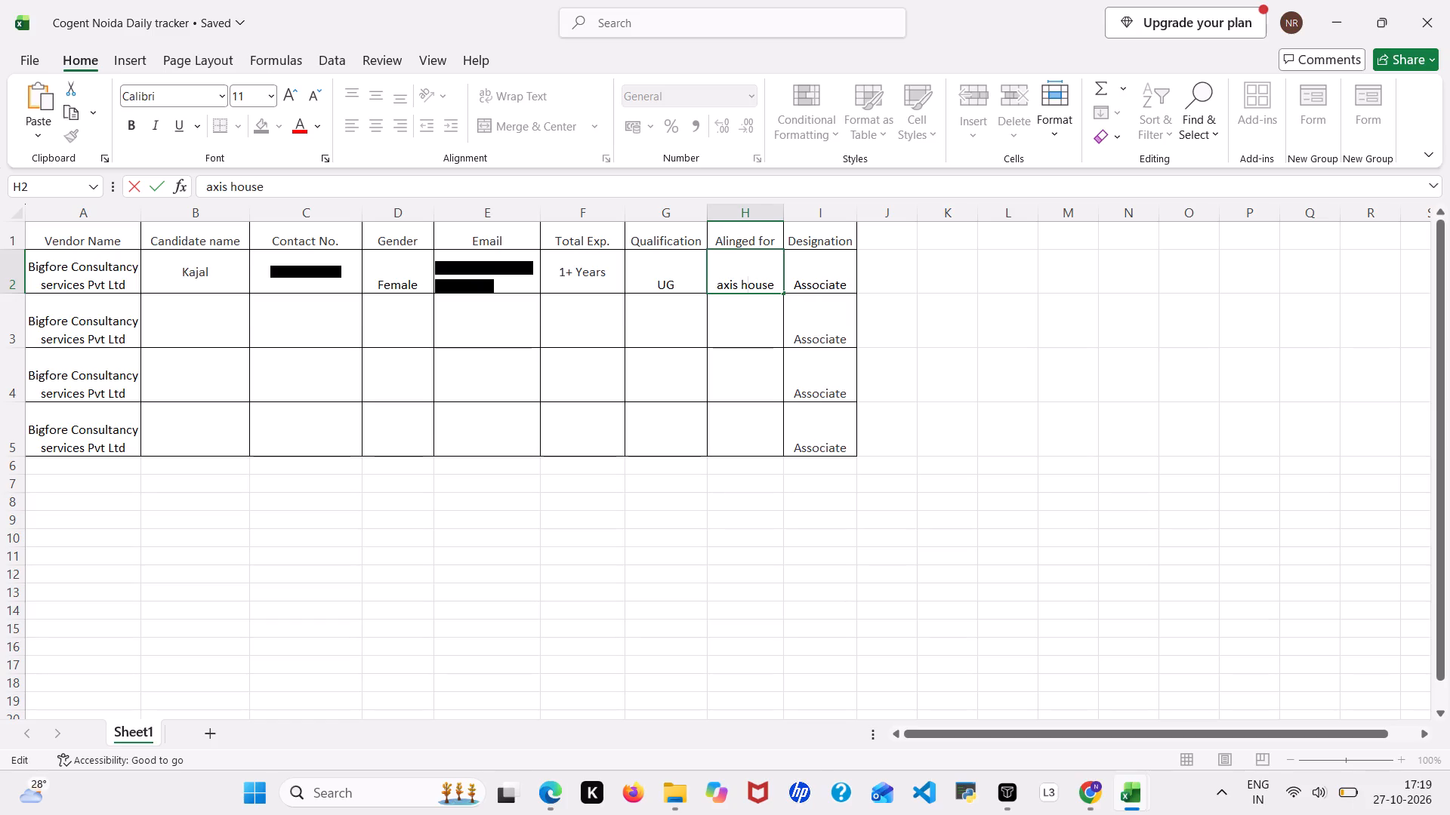
key("BackSpace")
key("h")
key("BackSpace")
key("shift+h")
left_click(722, 284)
key("BackSpace")
key("shift+a")
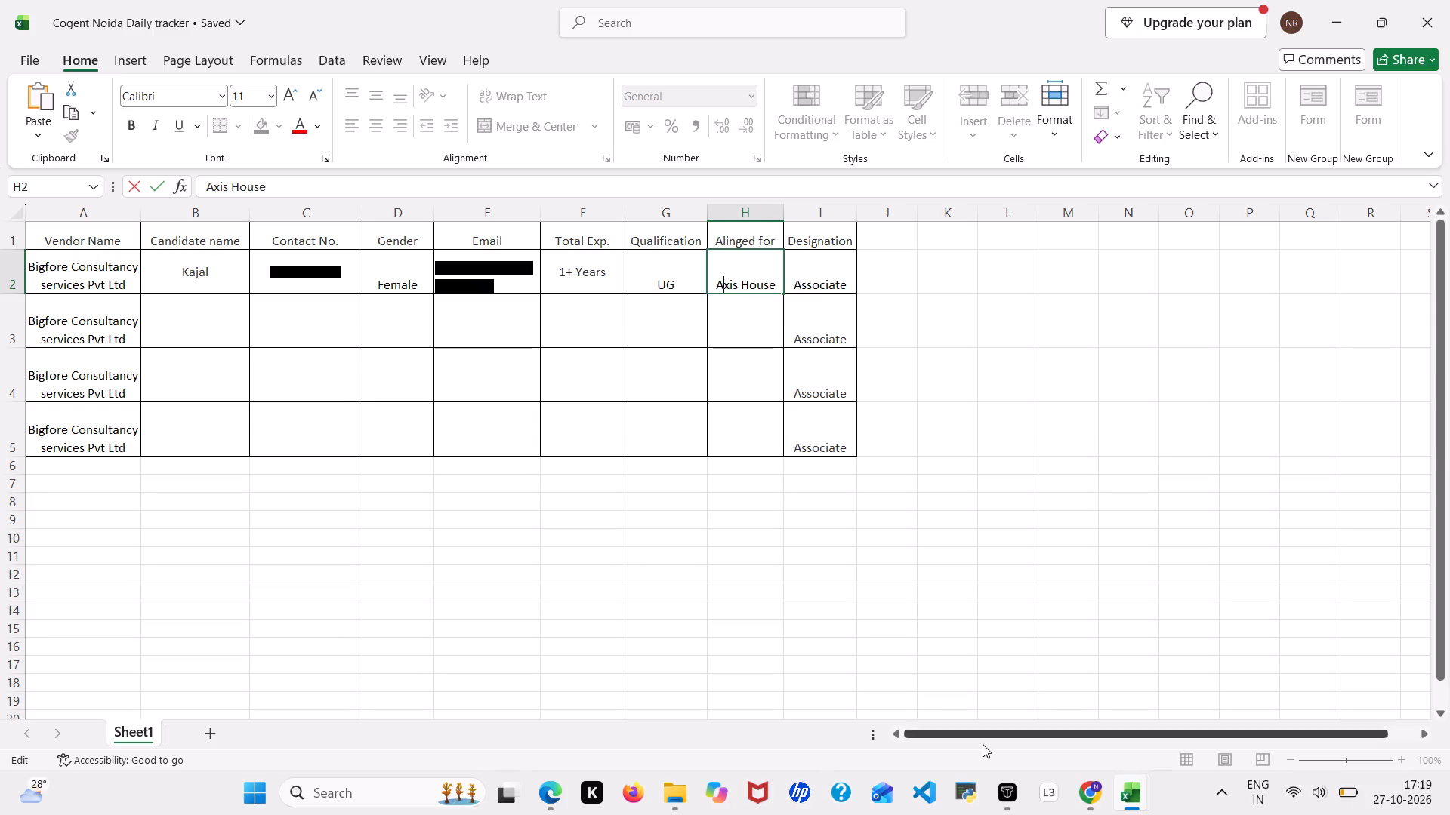
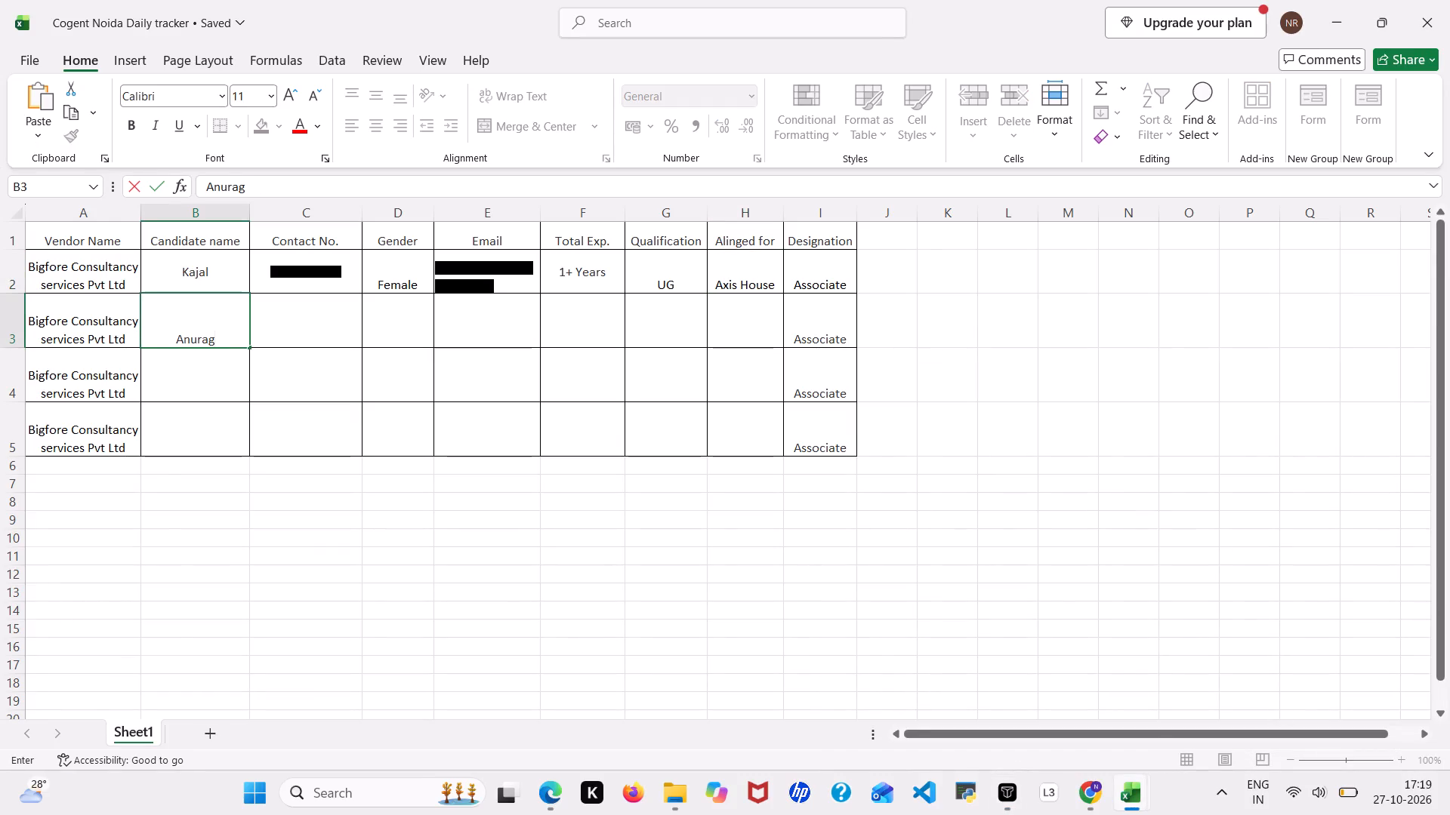
Complete the second candidate's name in the Candidate name column by adding the surname with a capital initial.
type("mohan")
key("BackSpace")
key("BackSpace")
key("BackSpace")
key("BackSpace")
key("BackSpace")
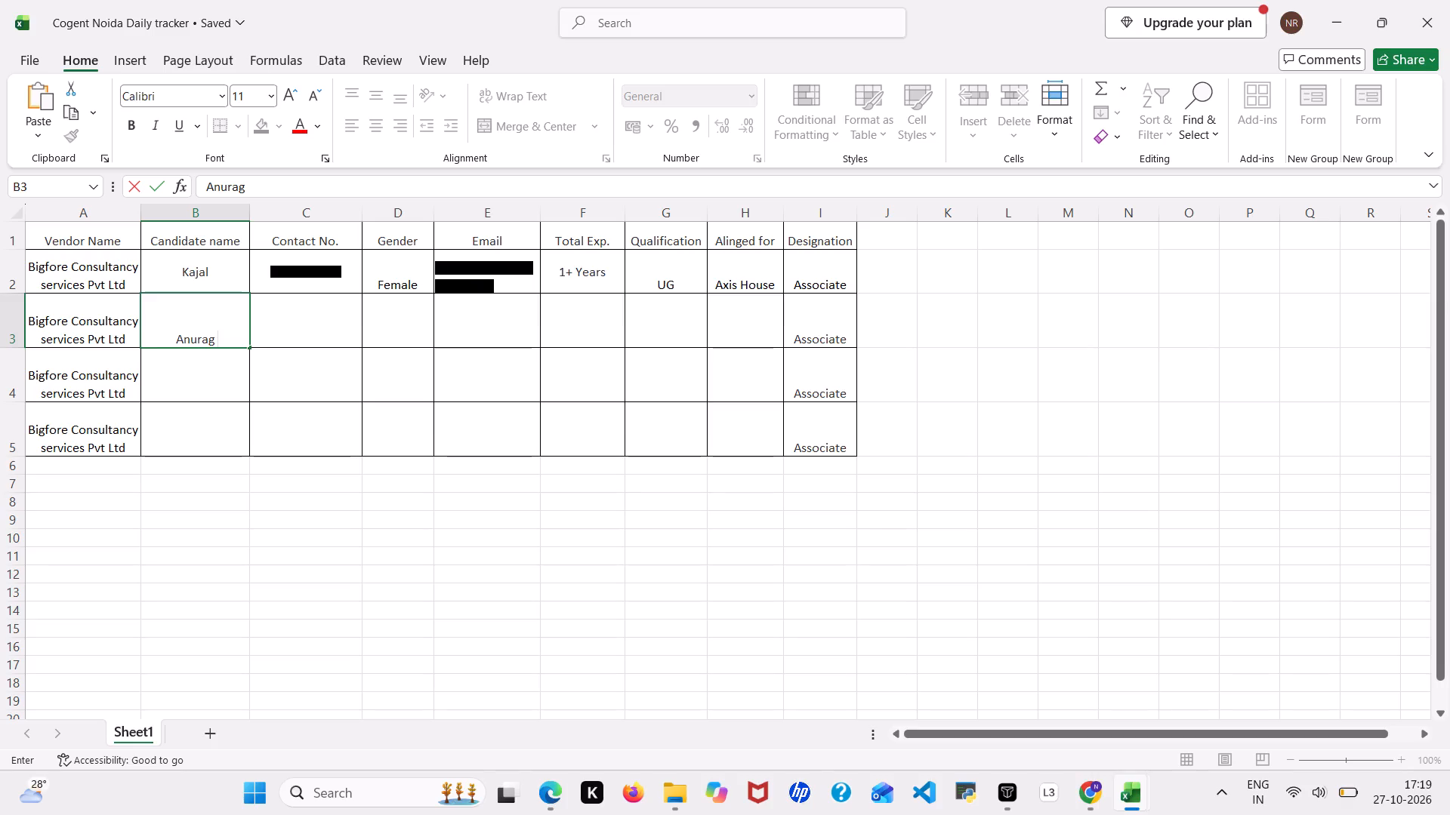
type("Mohan")
key("Right")
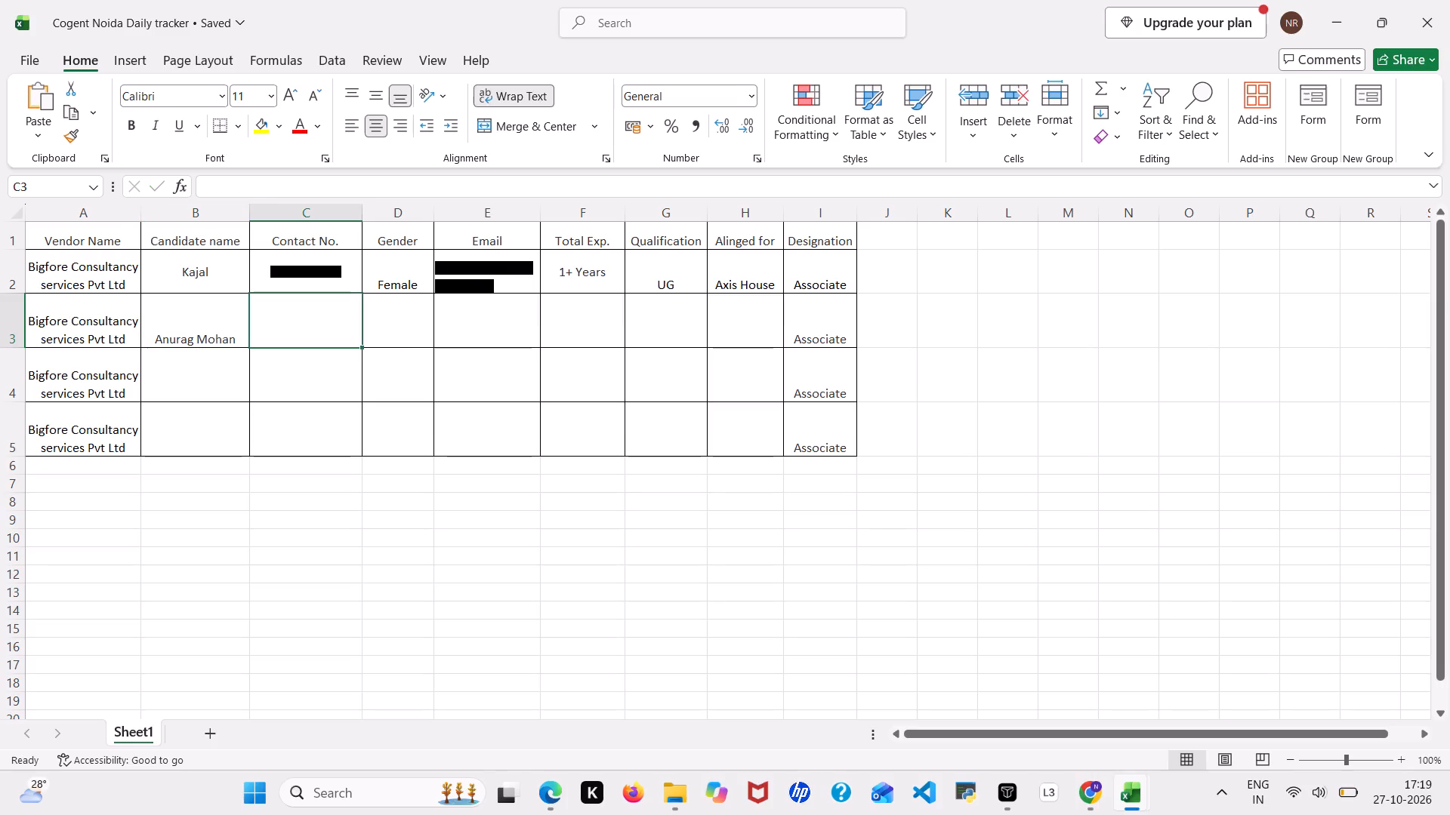
Paste the copied phone number into the second candidate's Contact No. cell.
key("ctrl+v")
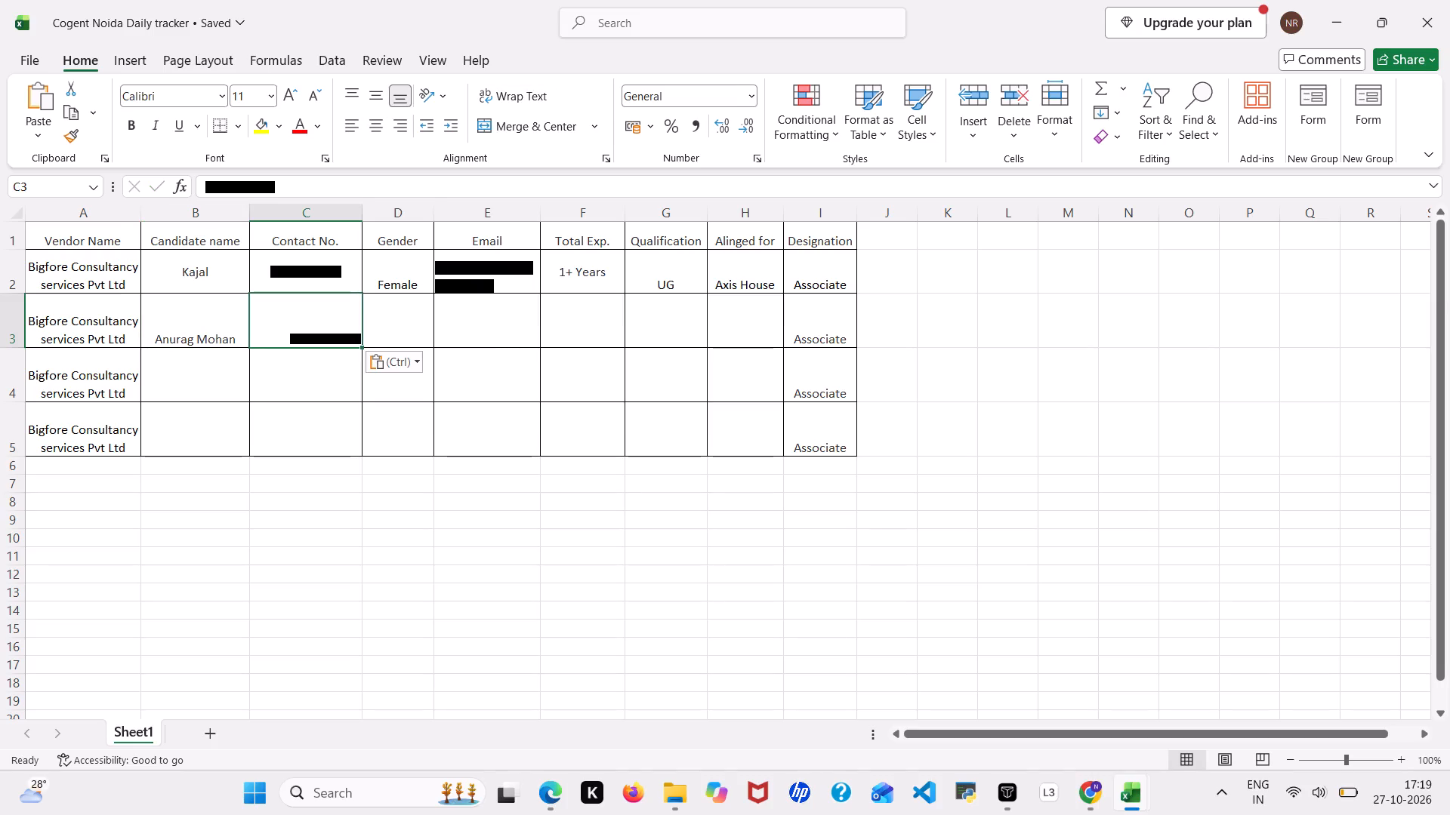
Enter "Male" as the gender in the second candidate's row, with a capital M.
key("Right")
type("ma")
key("BackSpace")
key("BackSpace")
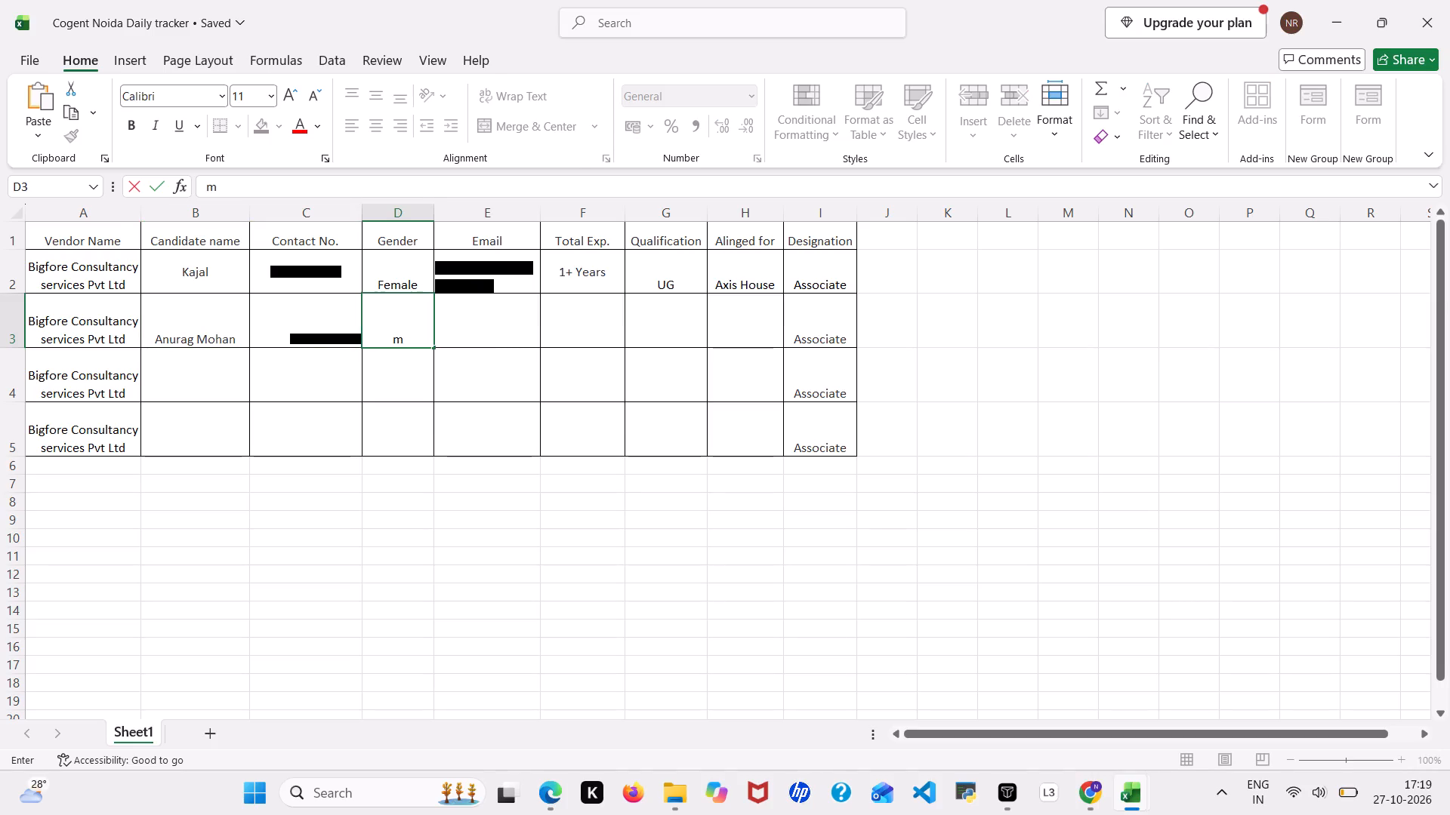
type("Ma")
type("le")
key("Right")
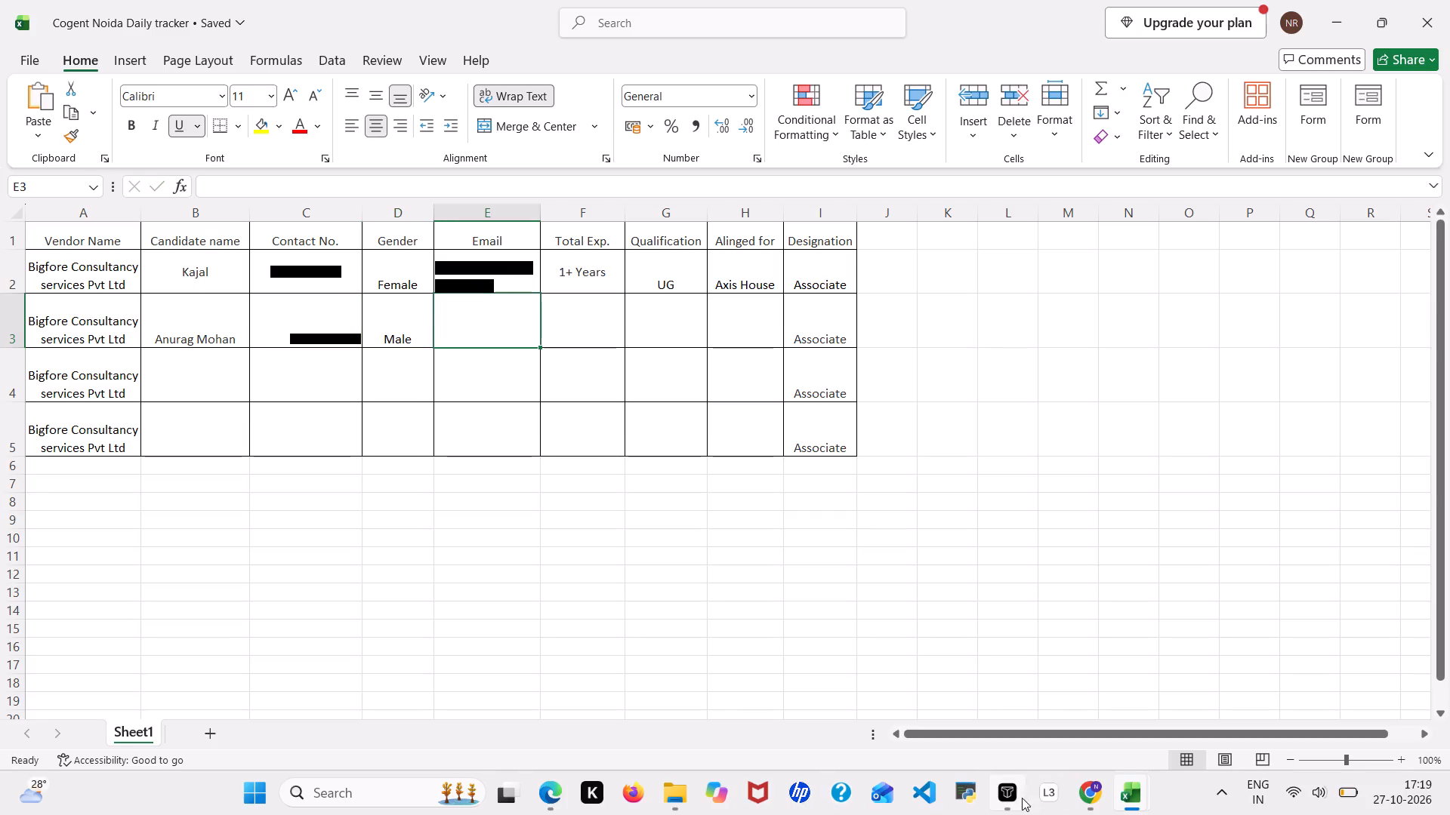
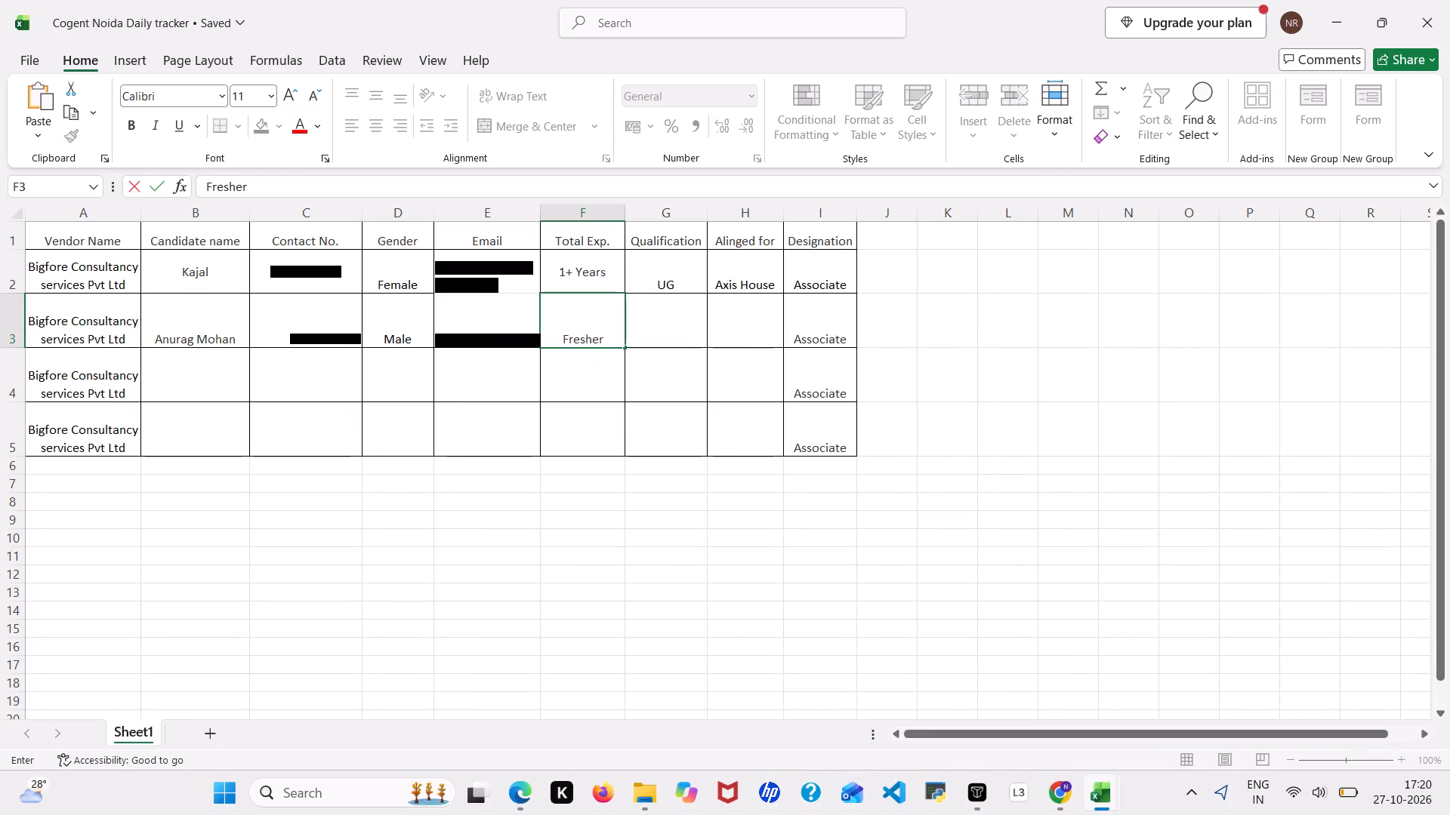
Fill in the second candidate's row with "UG" as the qualification and "Axis House" under Alinged for.
key("Right")
type("UG")
key("Right")
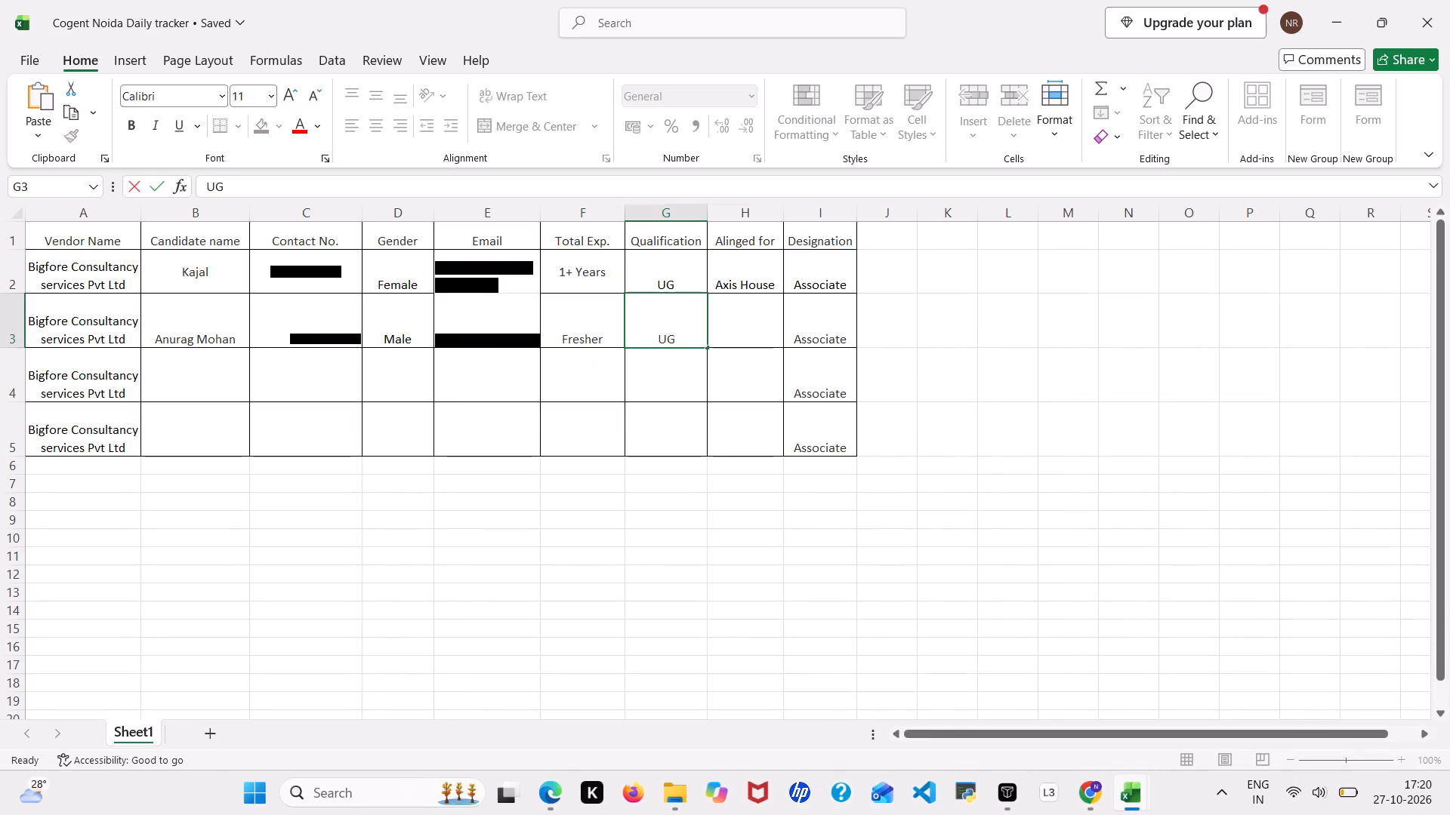
type("Ax")
key("Down")
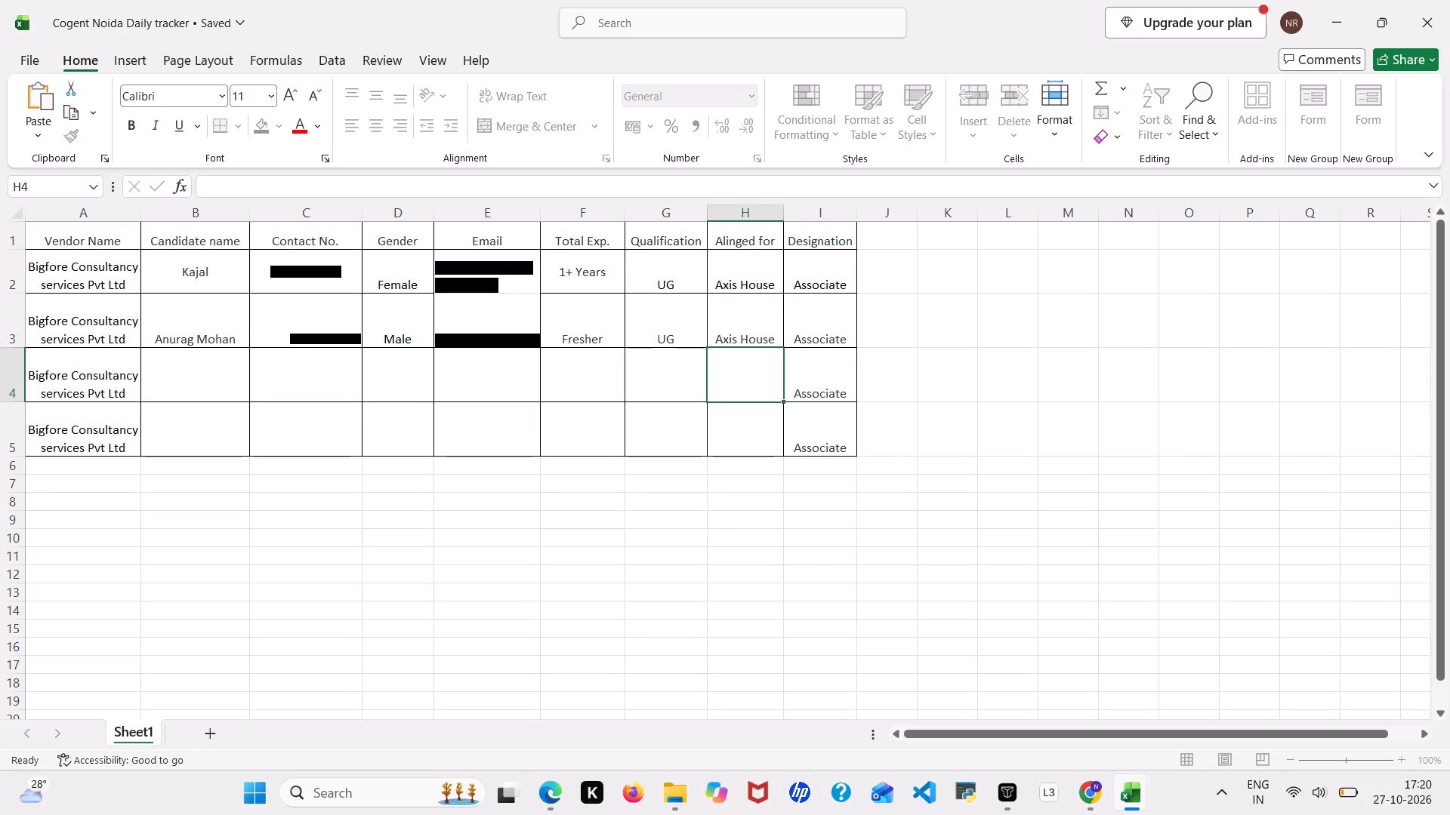
Select the second candidate's Email cell for formatting.
left_click(493, 314)
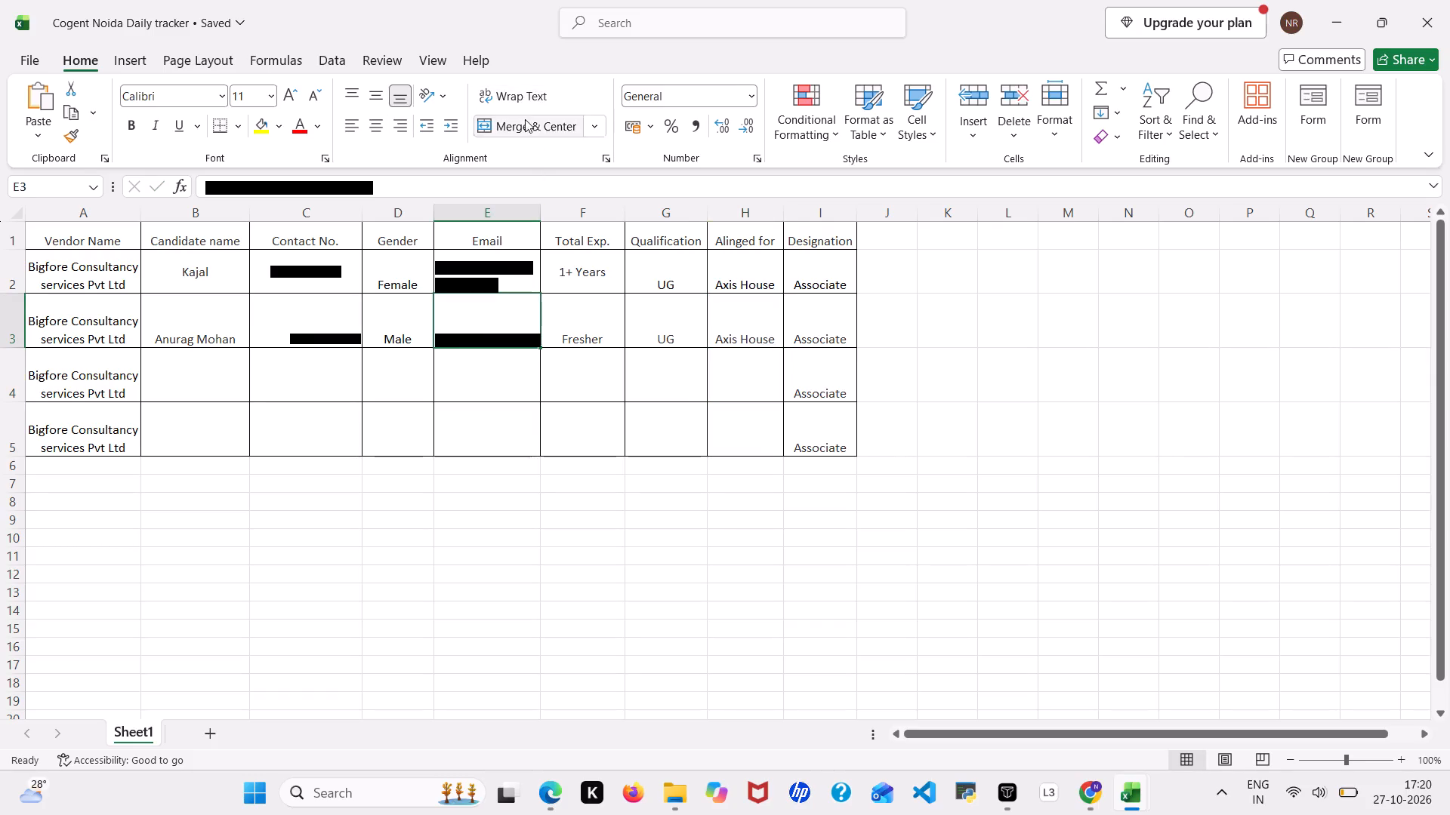
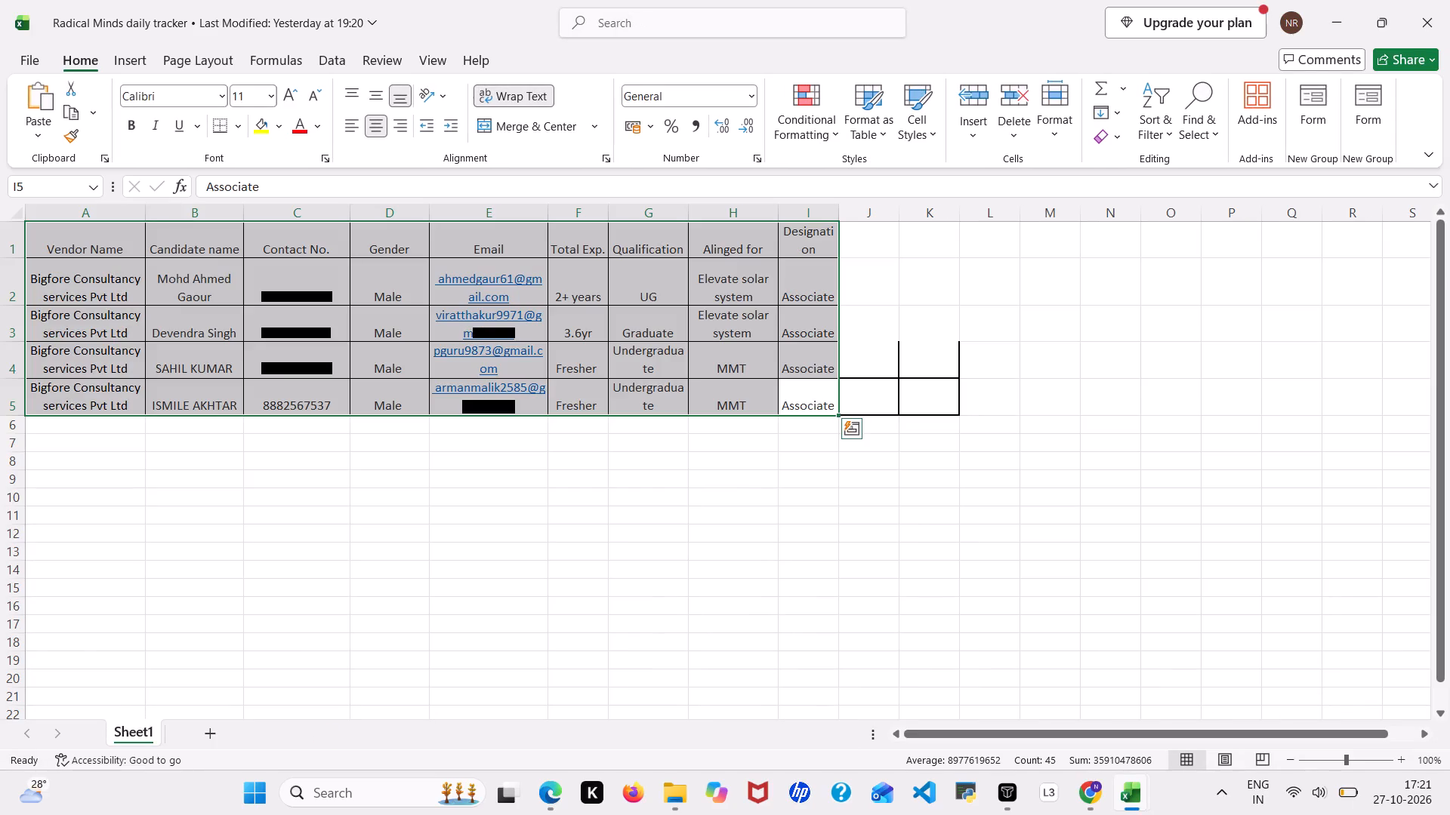
Clear the existing candidate details from Candidate name through Alinged for in all four rows of the Radical Minds daily tracker.
left_click(646, 496)
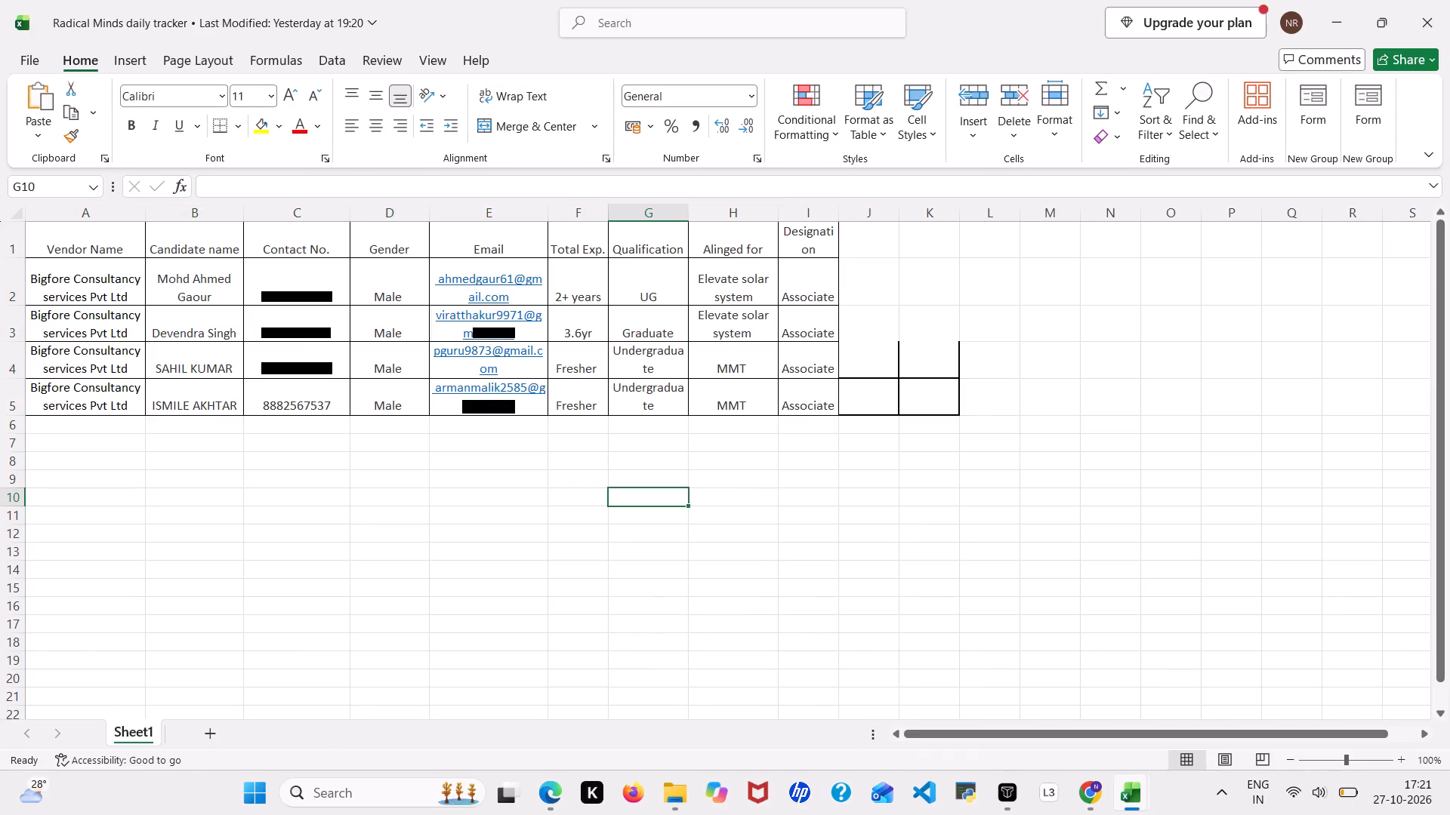
left_click_drag(770, 401, 239, 291)
key("Delete")
Paste the copied candidate name and contact number into the first candidate row, and add the surname to the name.
left_click(231, 288)
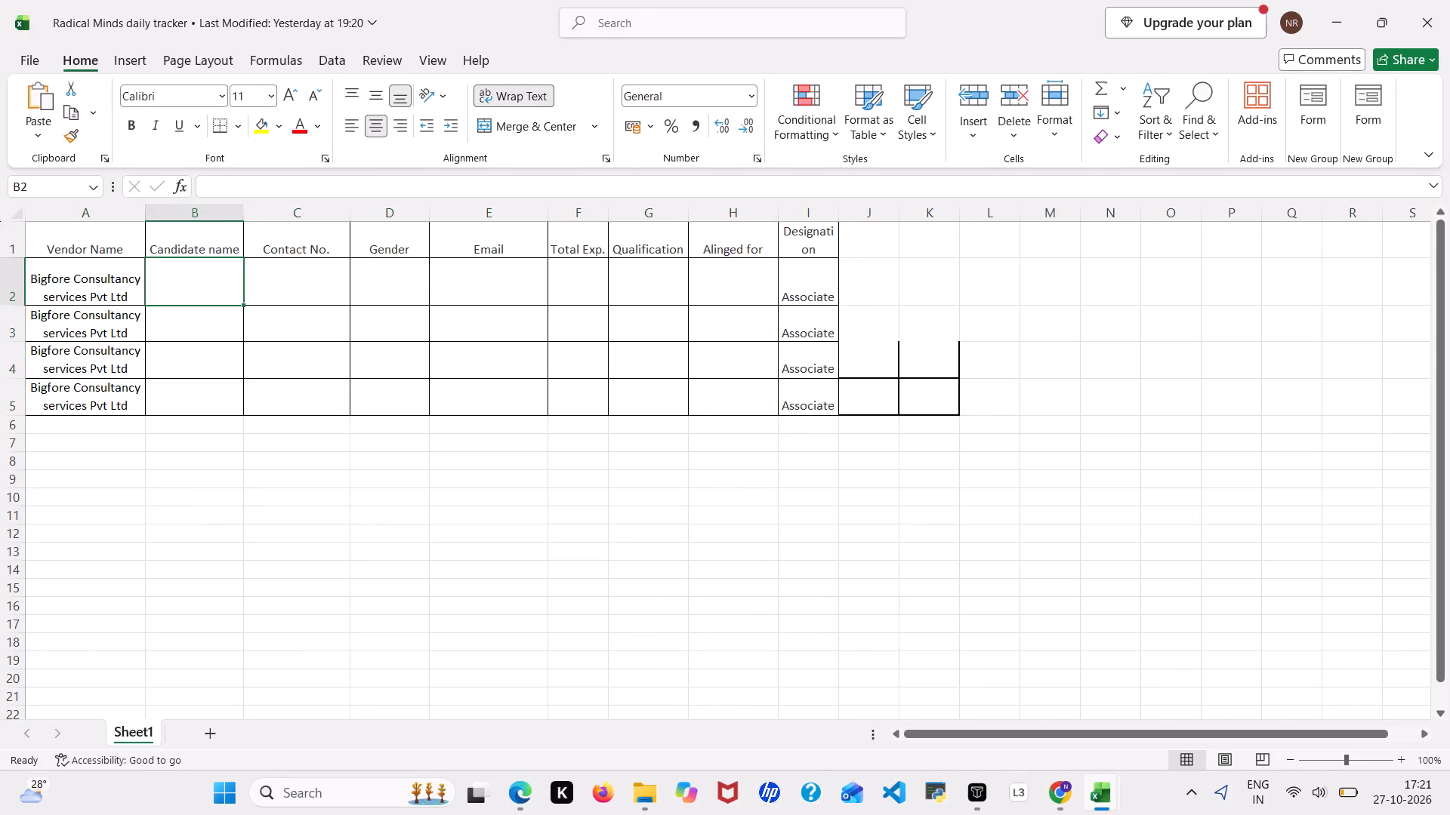
key("ctrl+v")
double_click(231, 288)
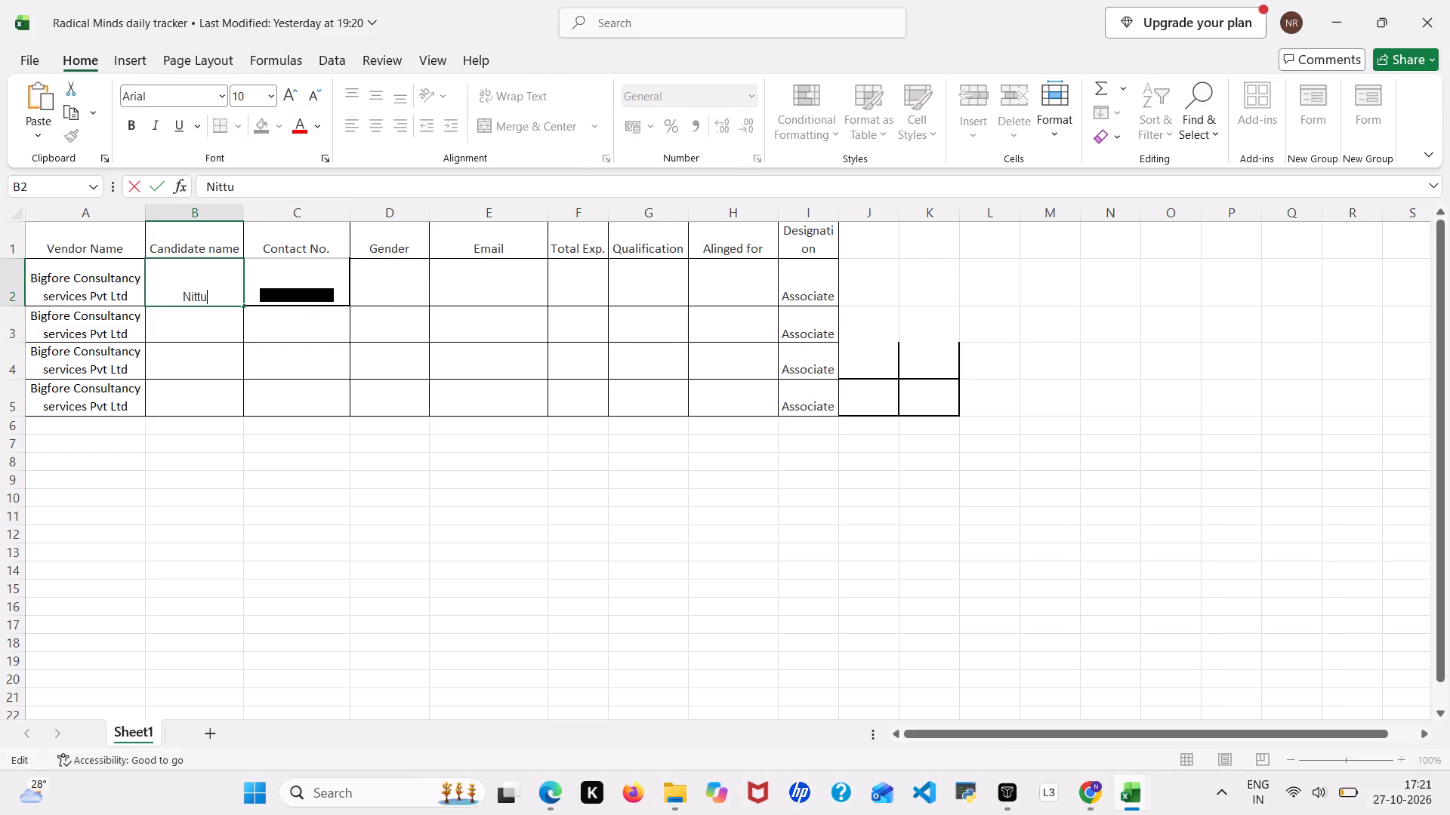
key("space")
type("Kumar")
Delete a character within the first candidate's Contact No. entry.
double_click(296, 294)
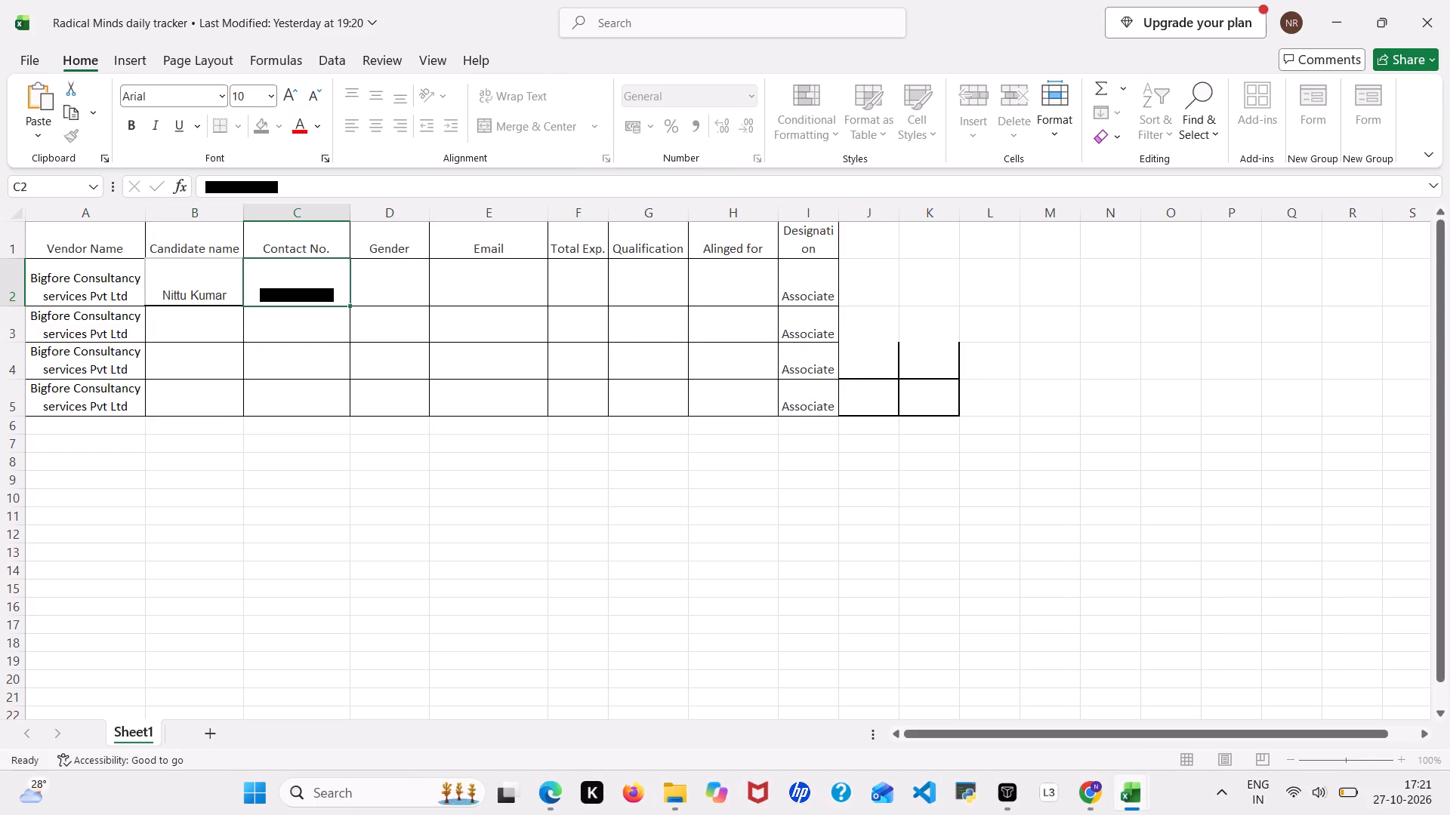
left_click(300, 294)
key("BackSpace")
Enter the first candidate's gender as Male.
left_click(417, 284)
type("Mal")
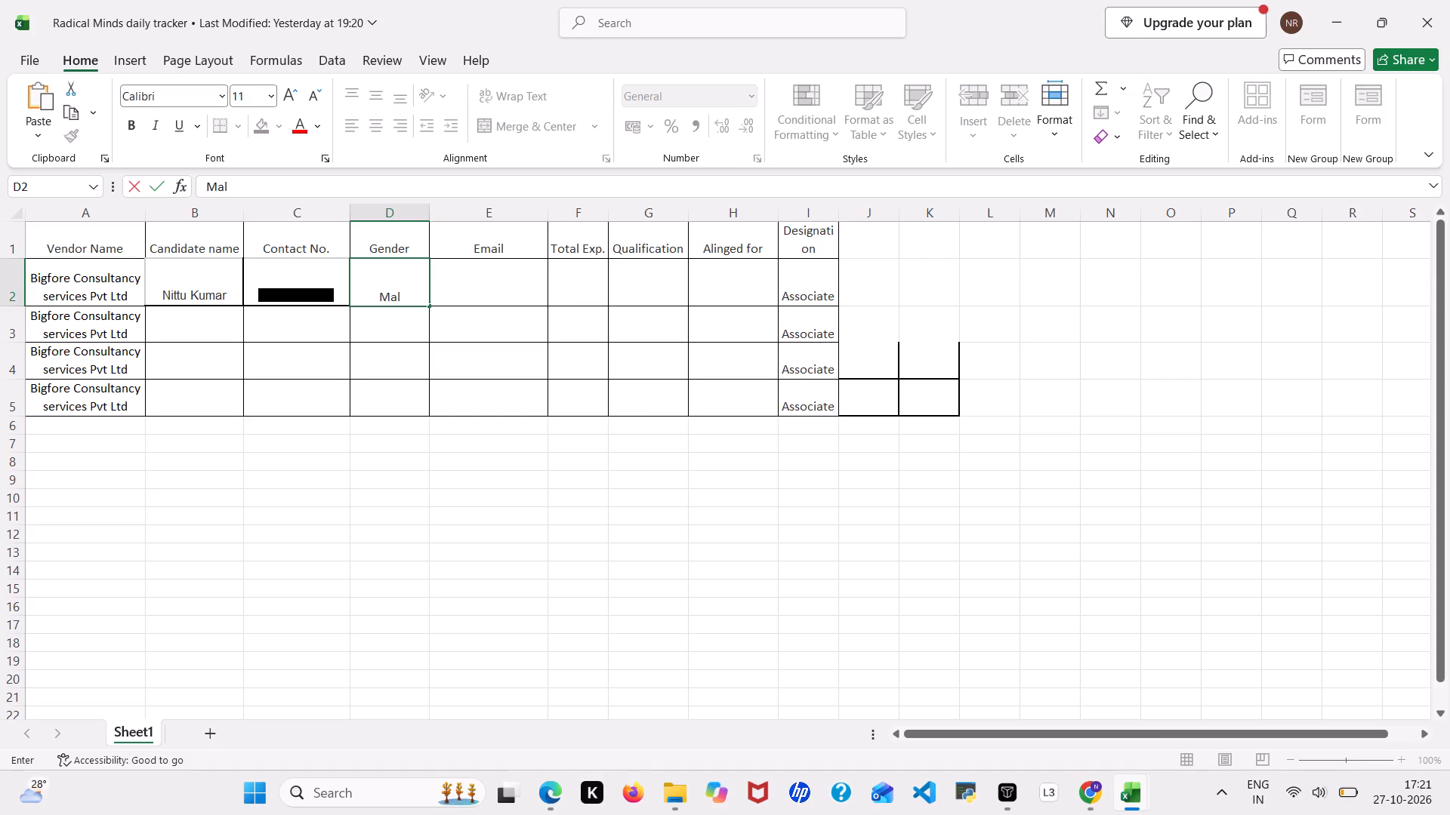